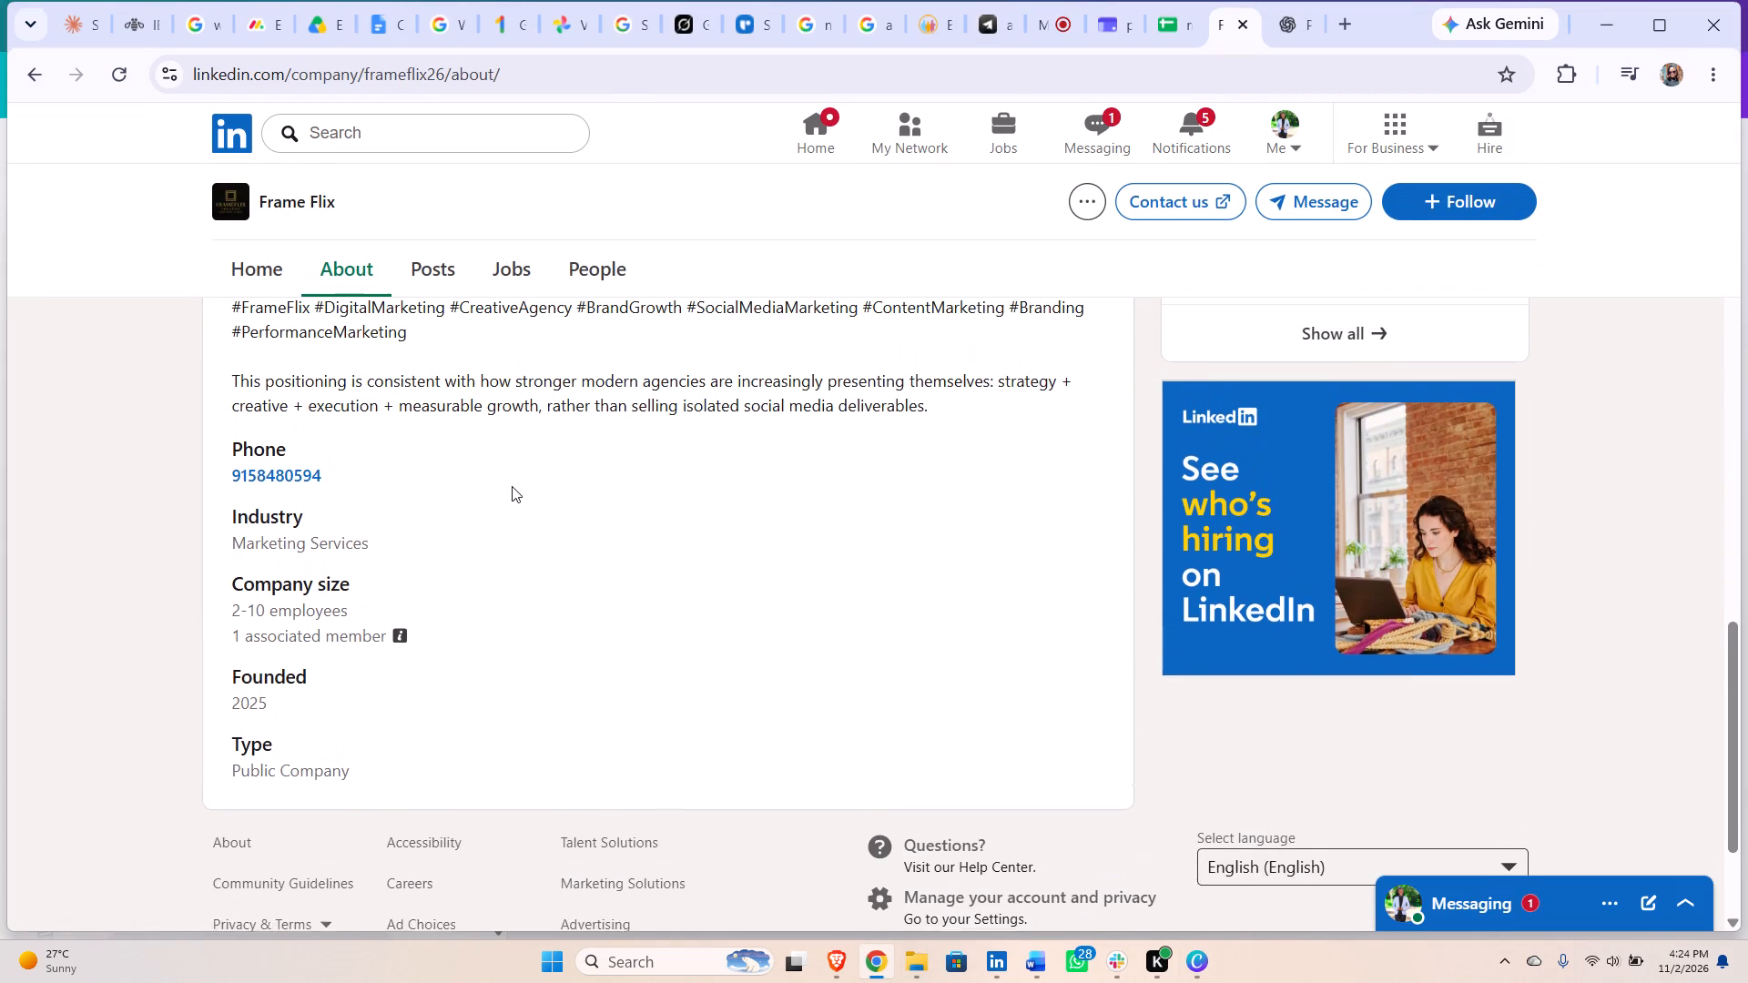
Copy the phone number from Frame Flix's LinkedIn About page and paste it over the placeholder phone number in the Canva design.
scroll(512, 486, up, 1)
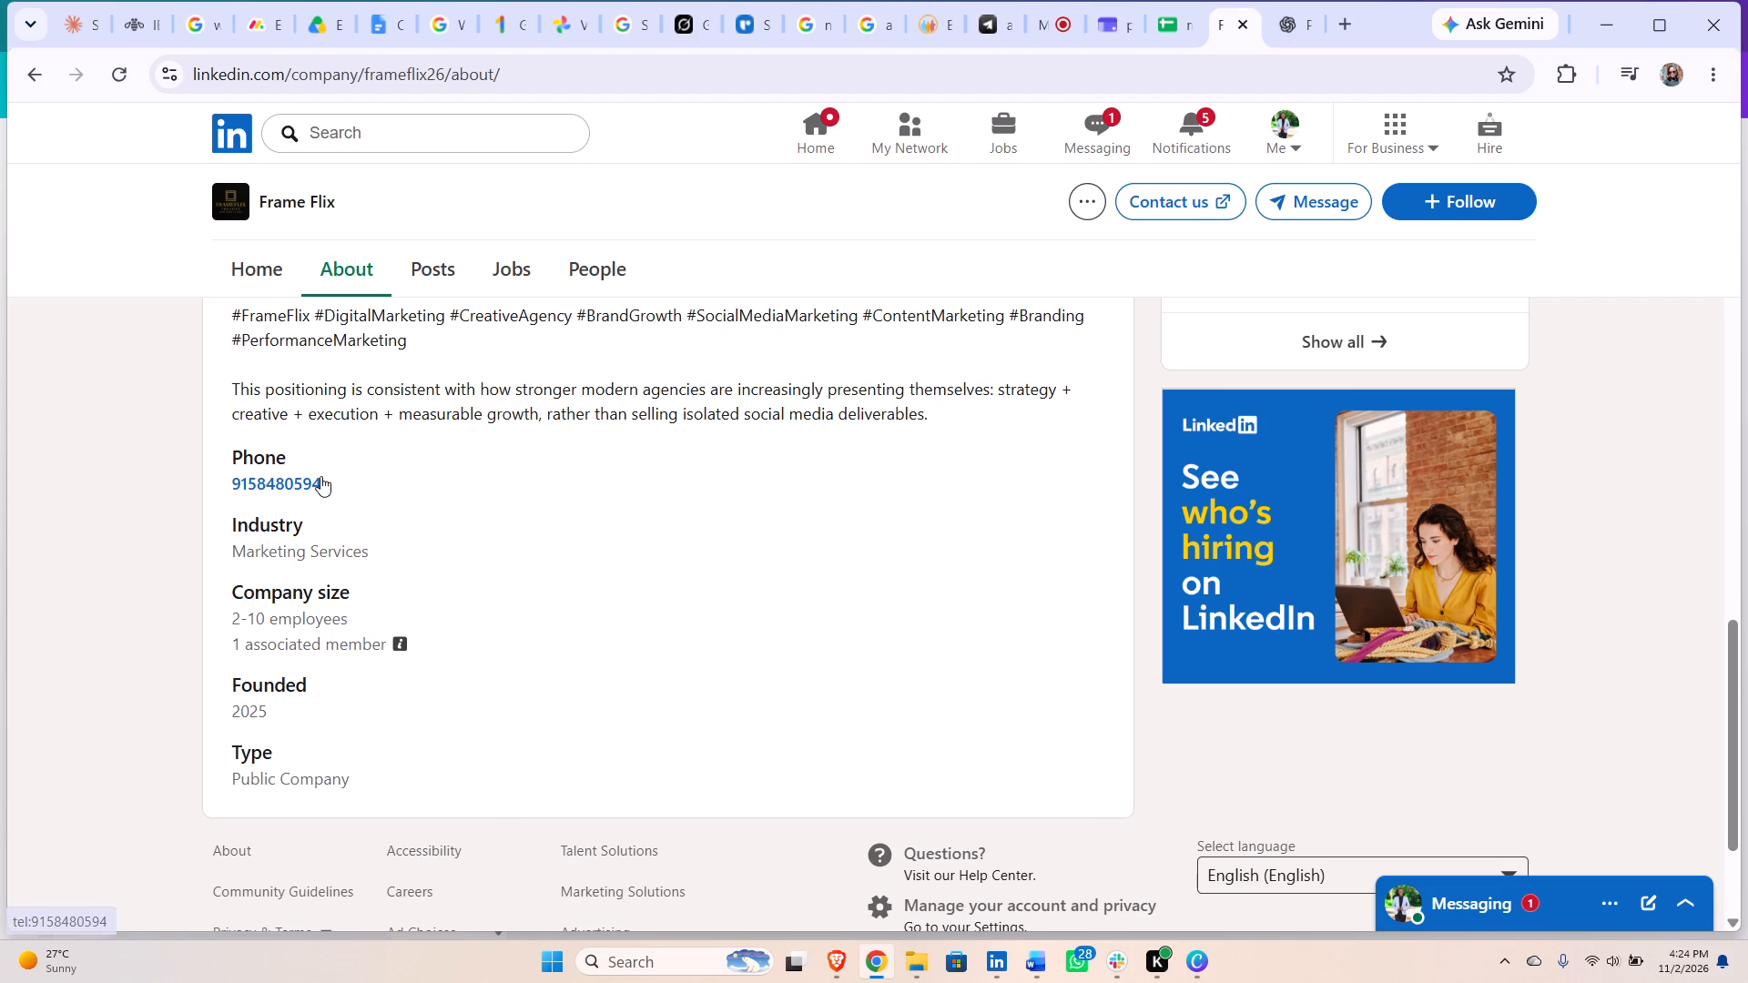
drag(320, 476, 266, 481)
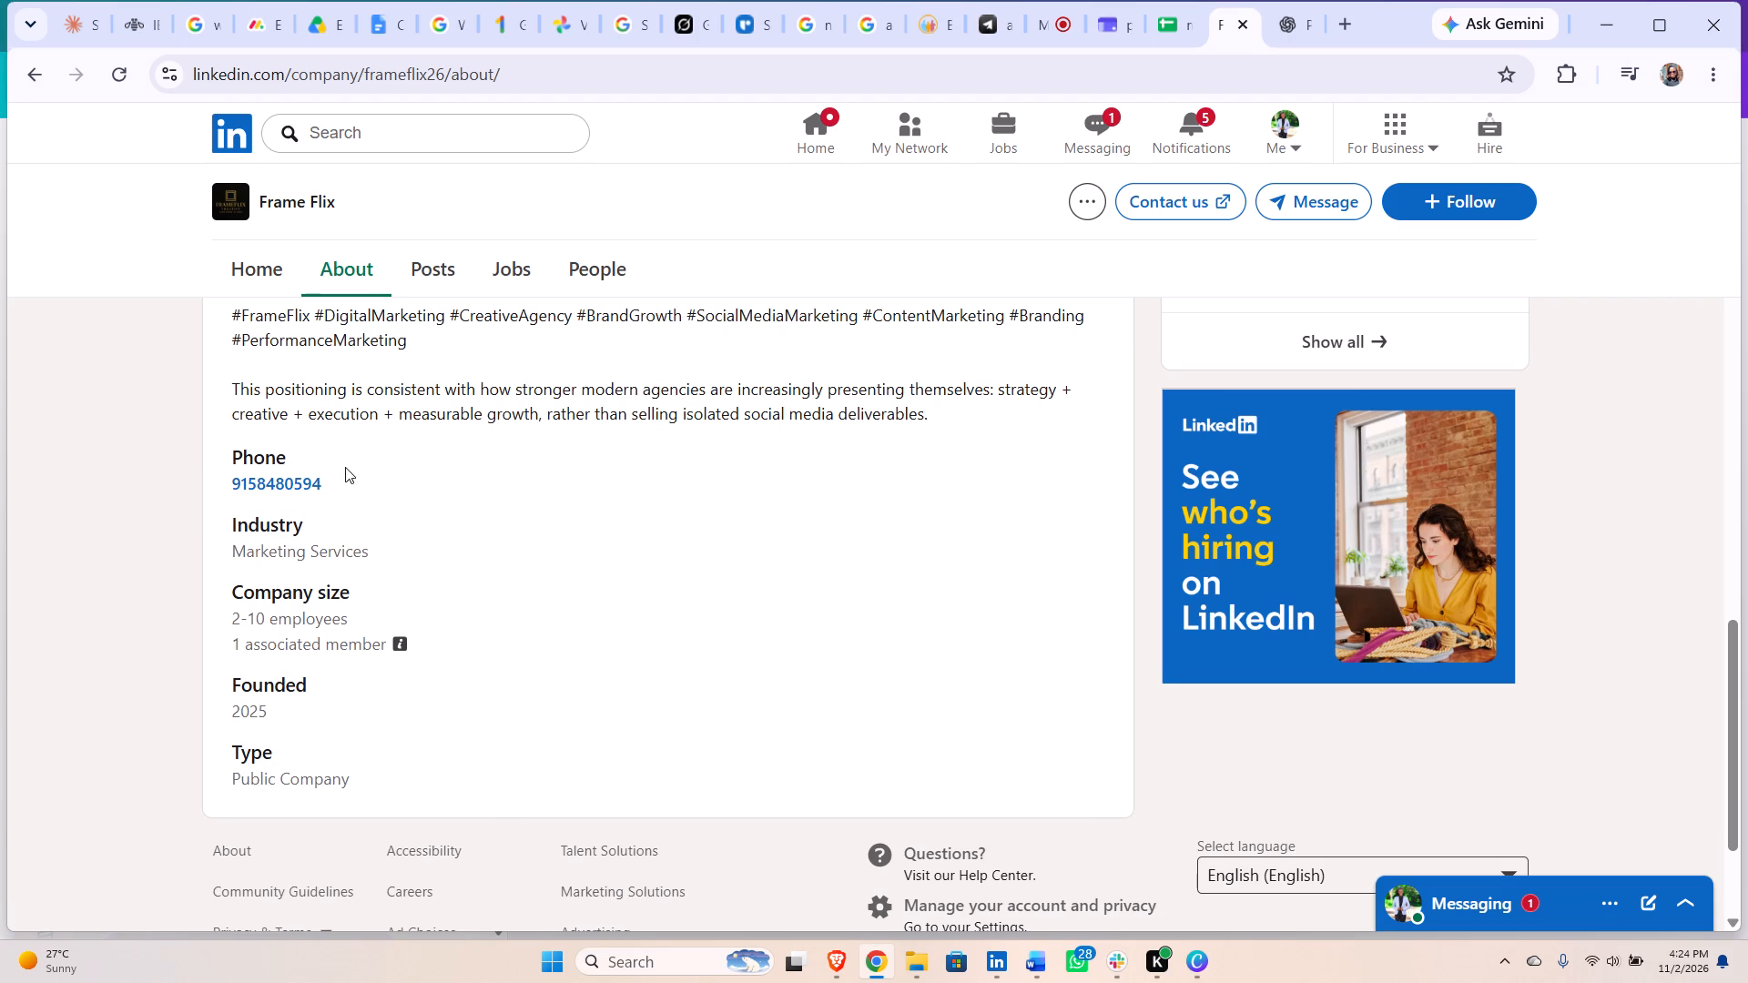
drag(341, 481, 223, 485)
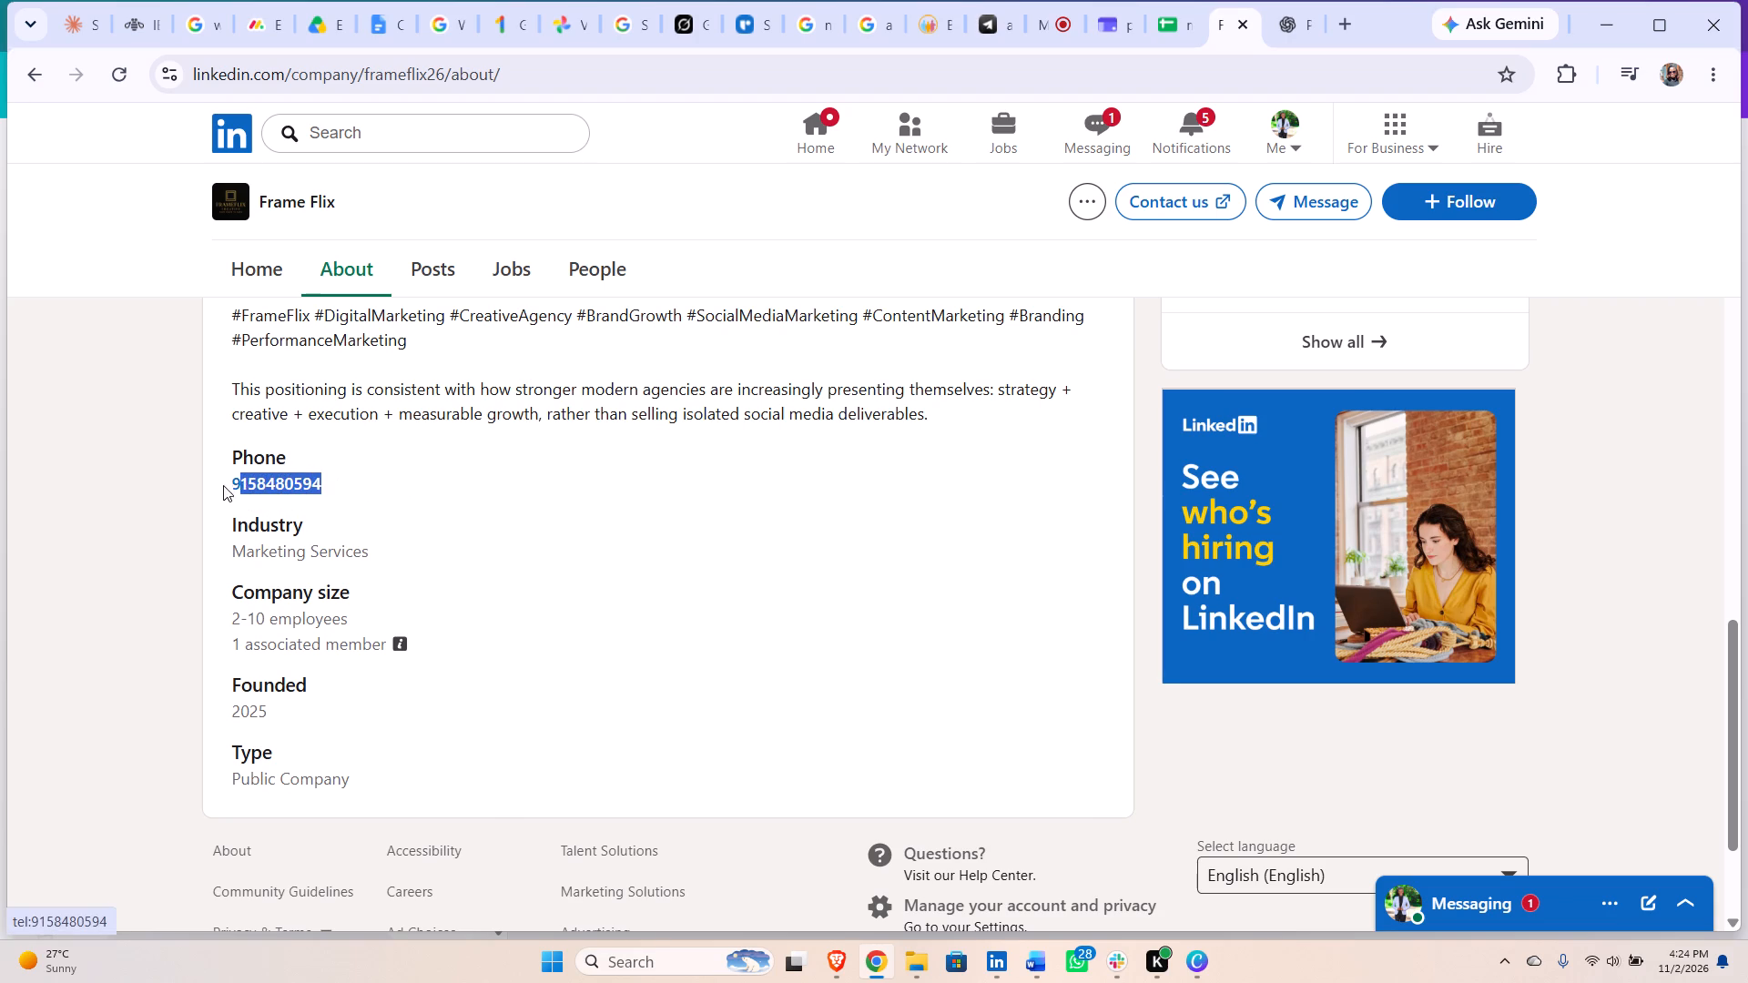
drag(223, 485, 220, 485)
key(ctrl+c)
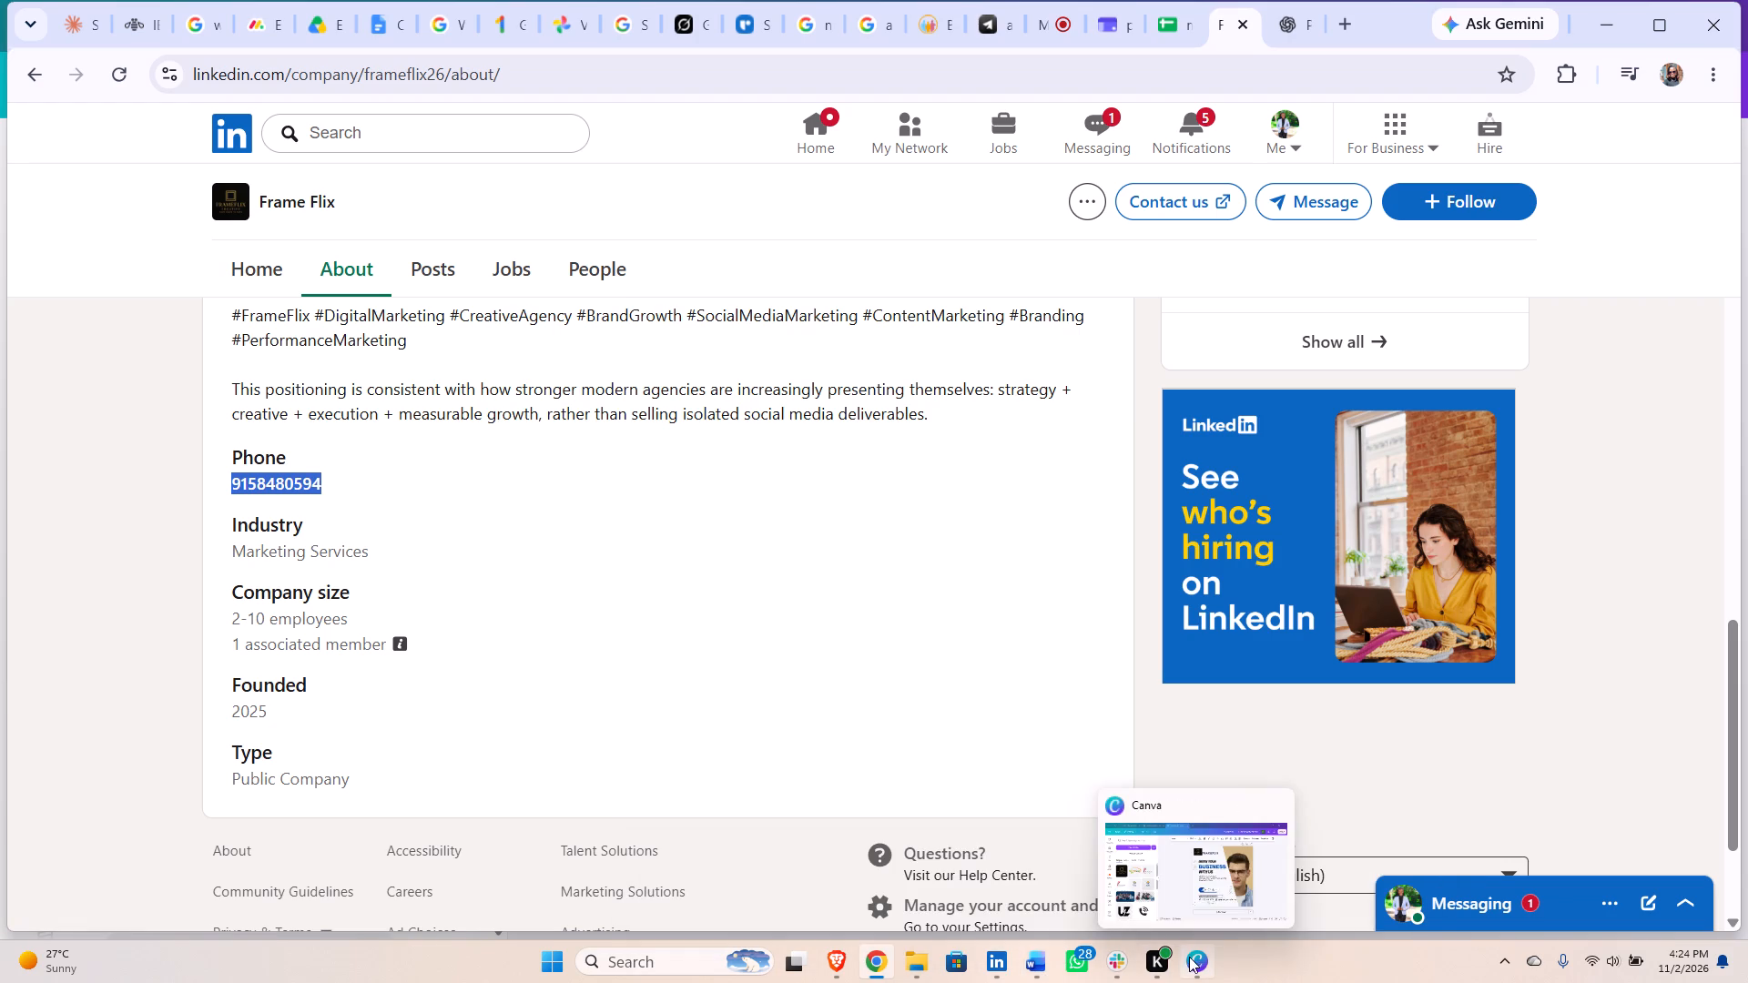
click(1200, 865)
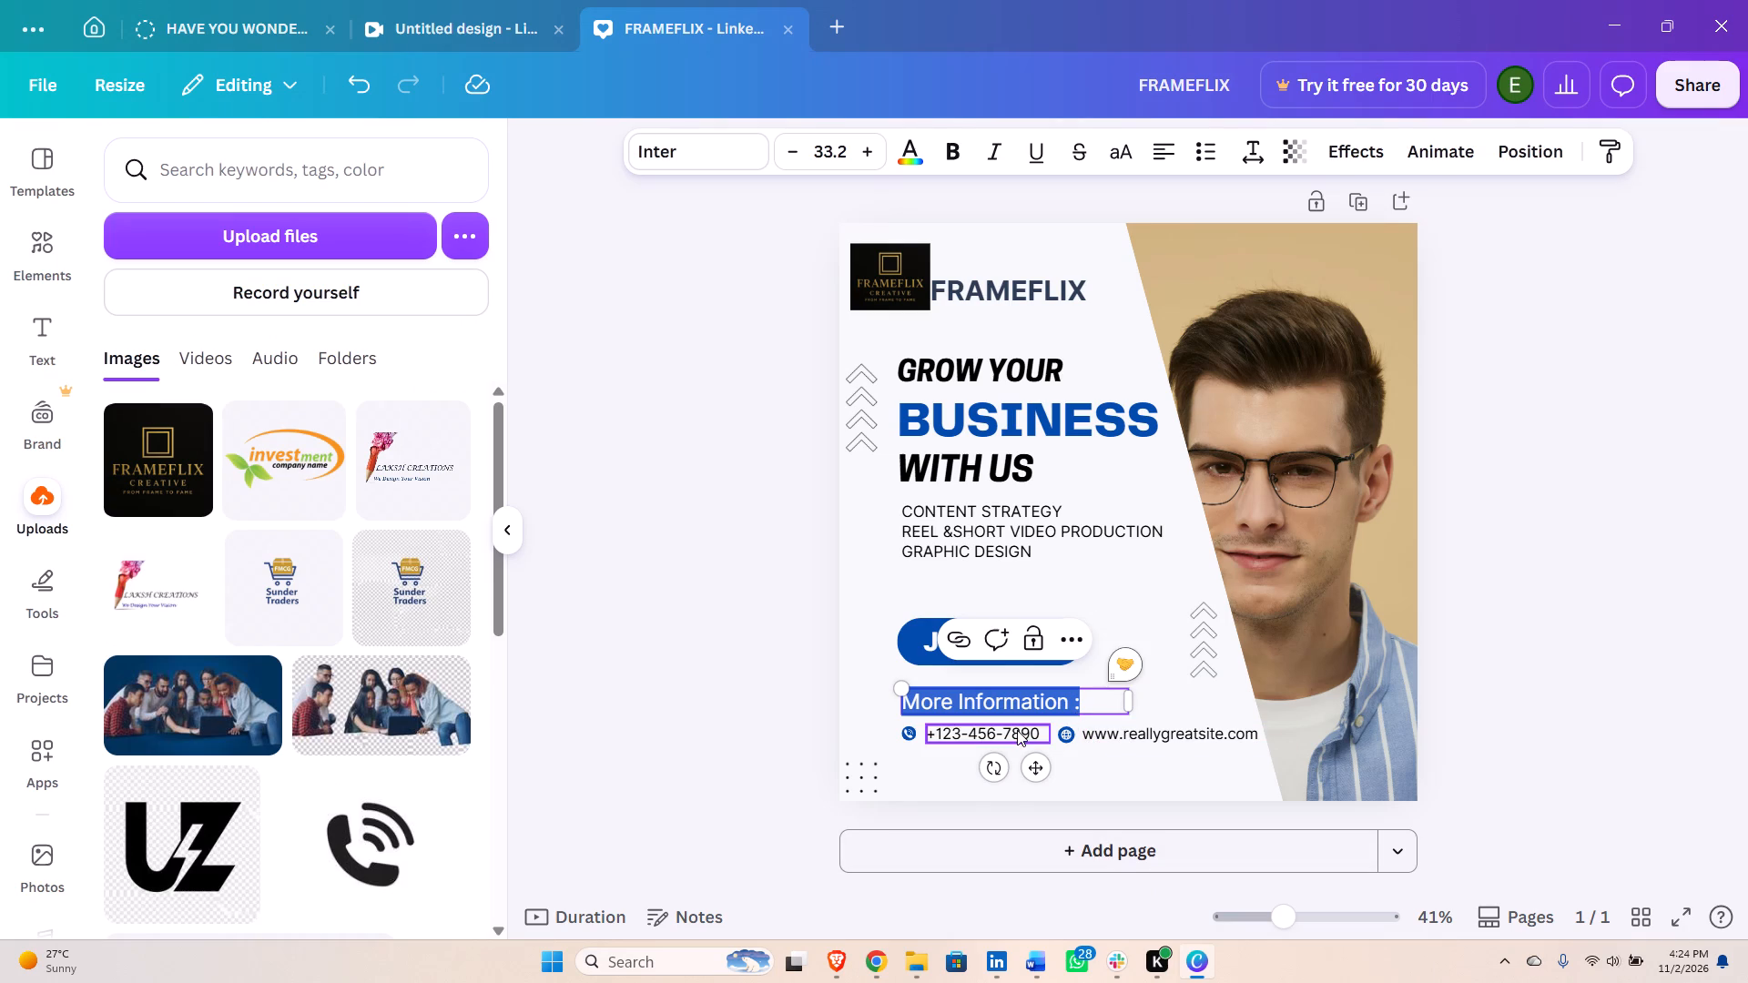
click(1017, 730)
double_click(1017, 730)
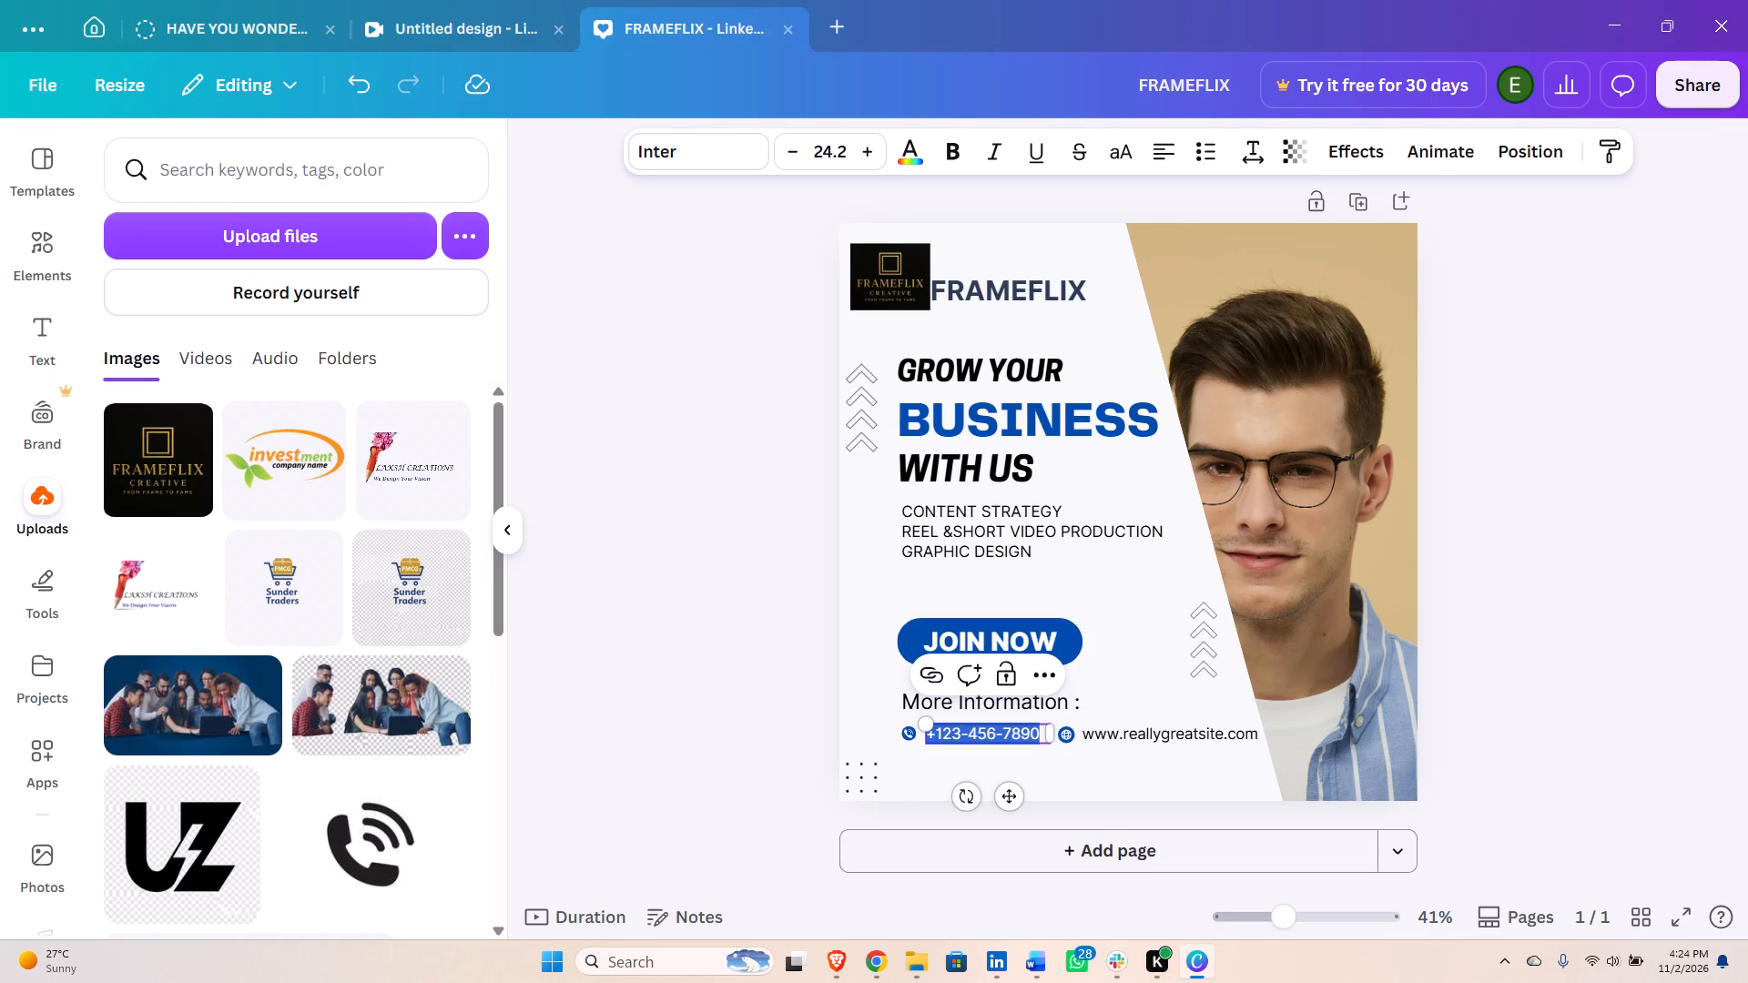
key(BackSpace)
key(ctrl+v)
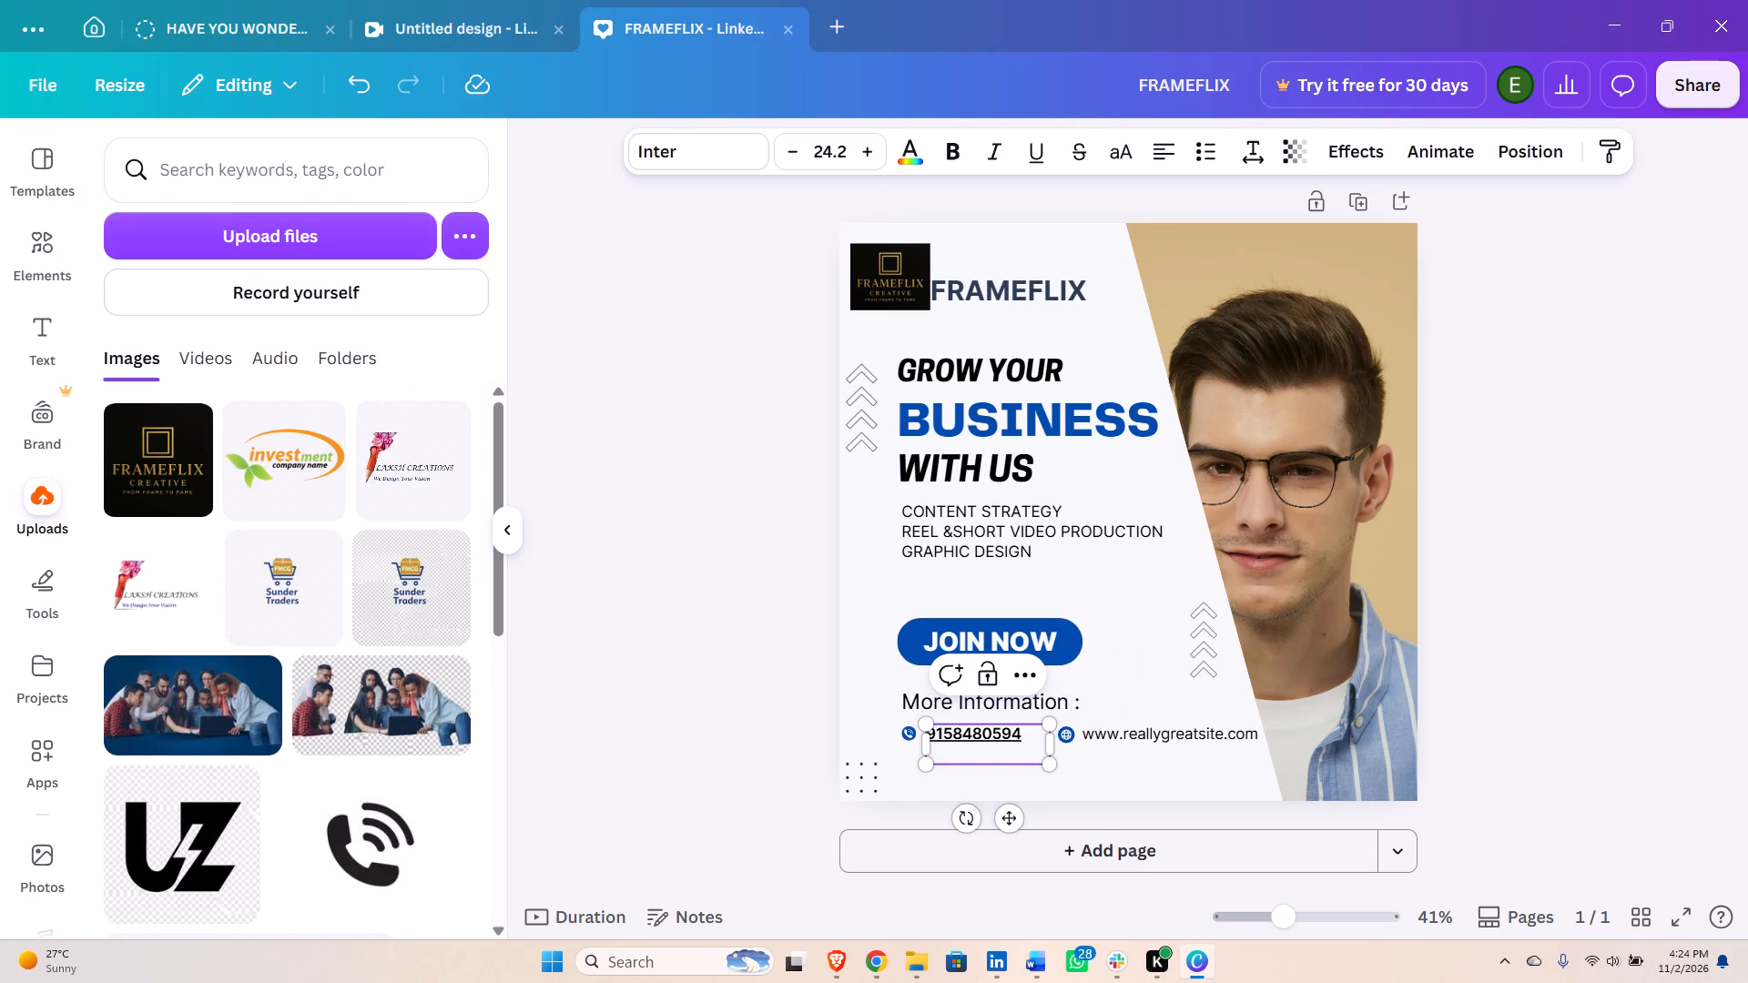
click(1113, 766)
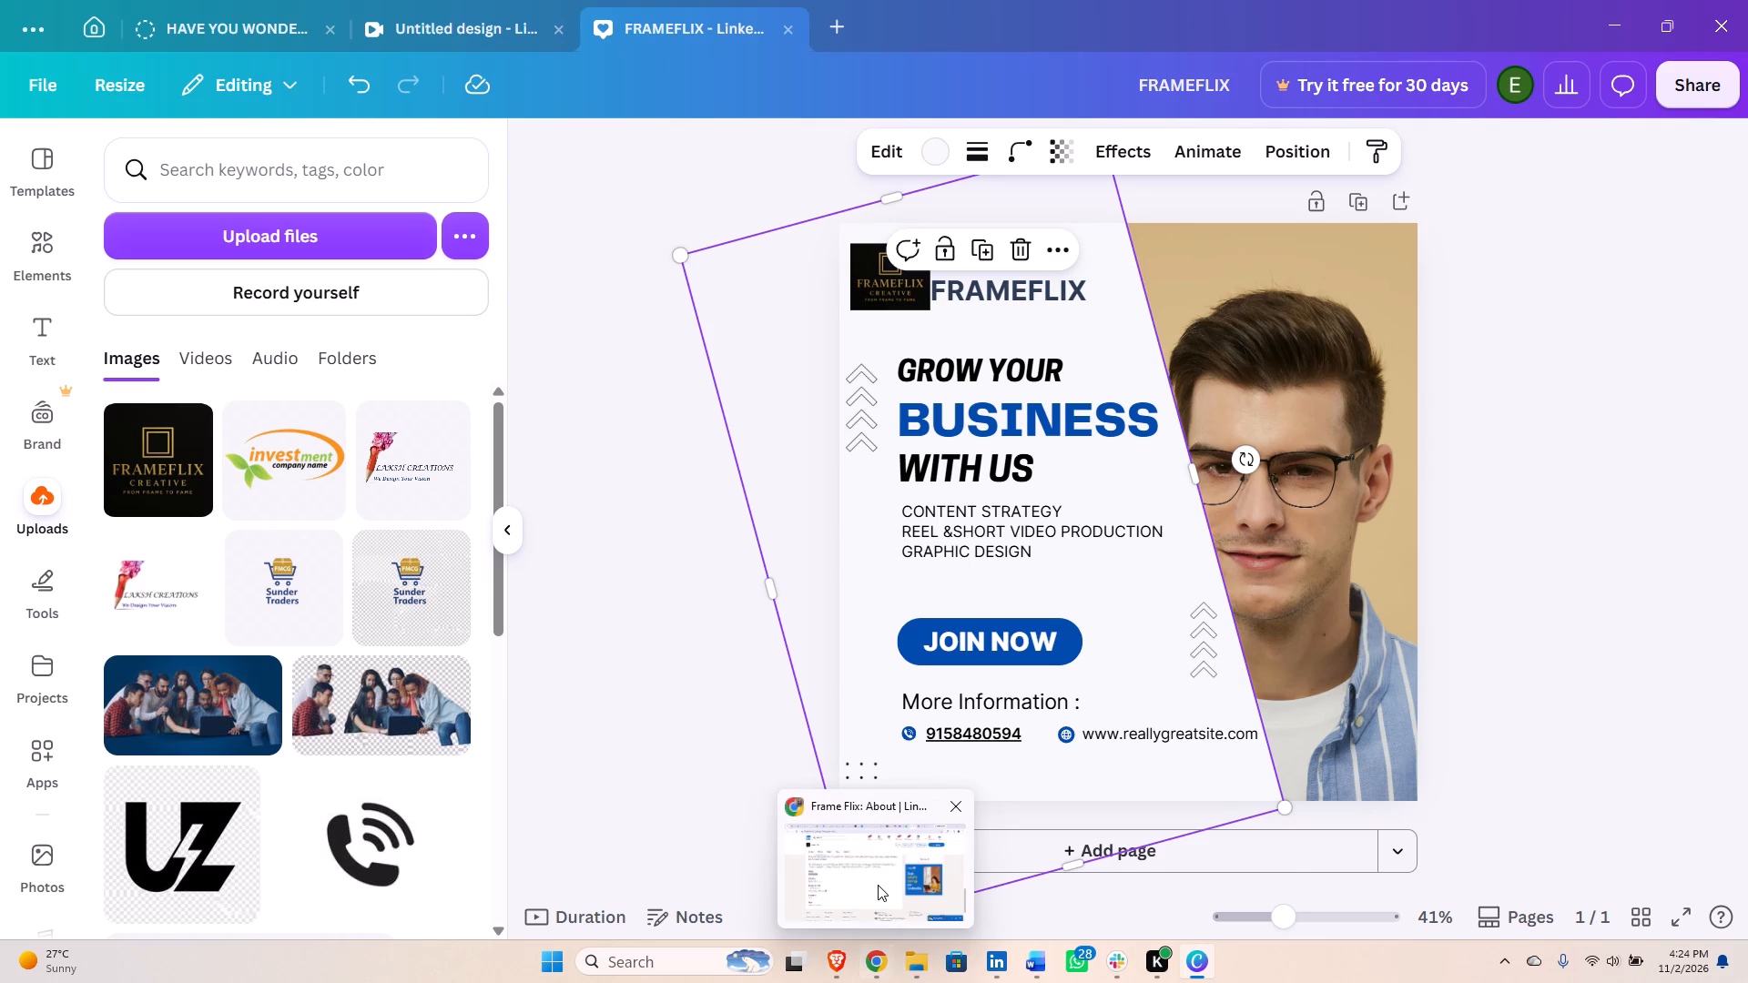
Examine Frame Flix's LinkedIn About, Posts, Jobs and Home sections for details to replace the placeholder website, and return to the Canva design.
click(878, 885)
click(740, 654)
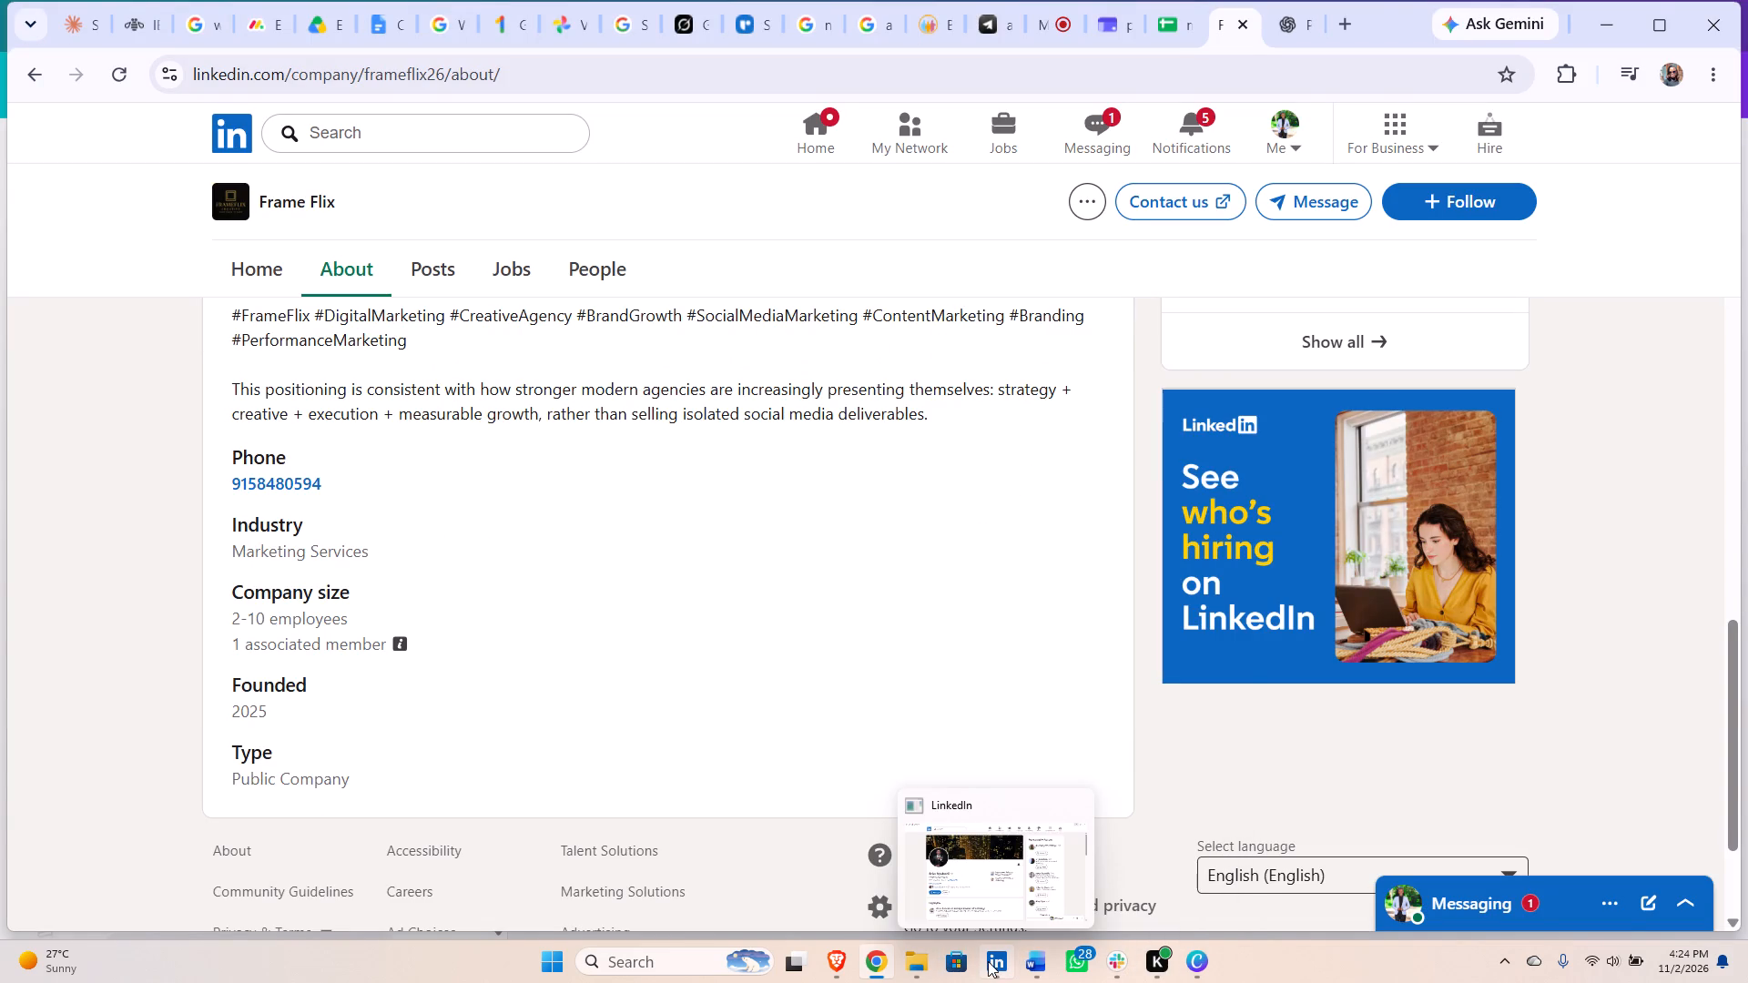
click(1215, 892)
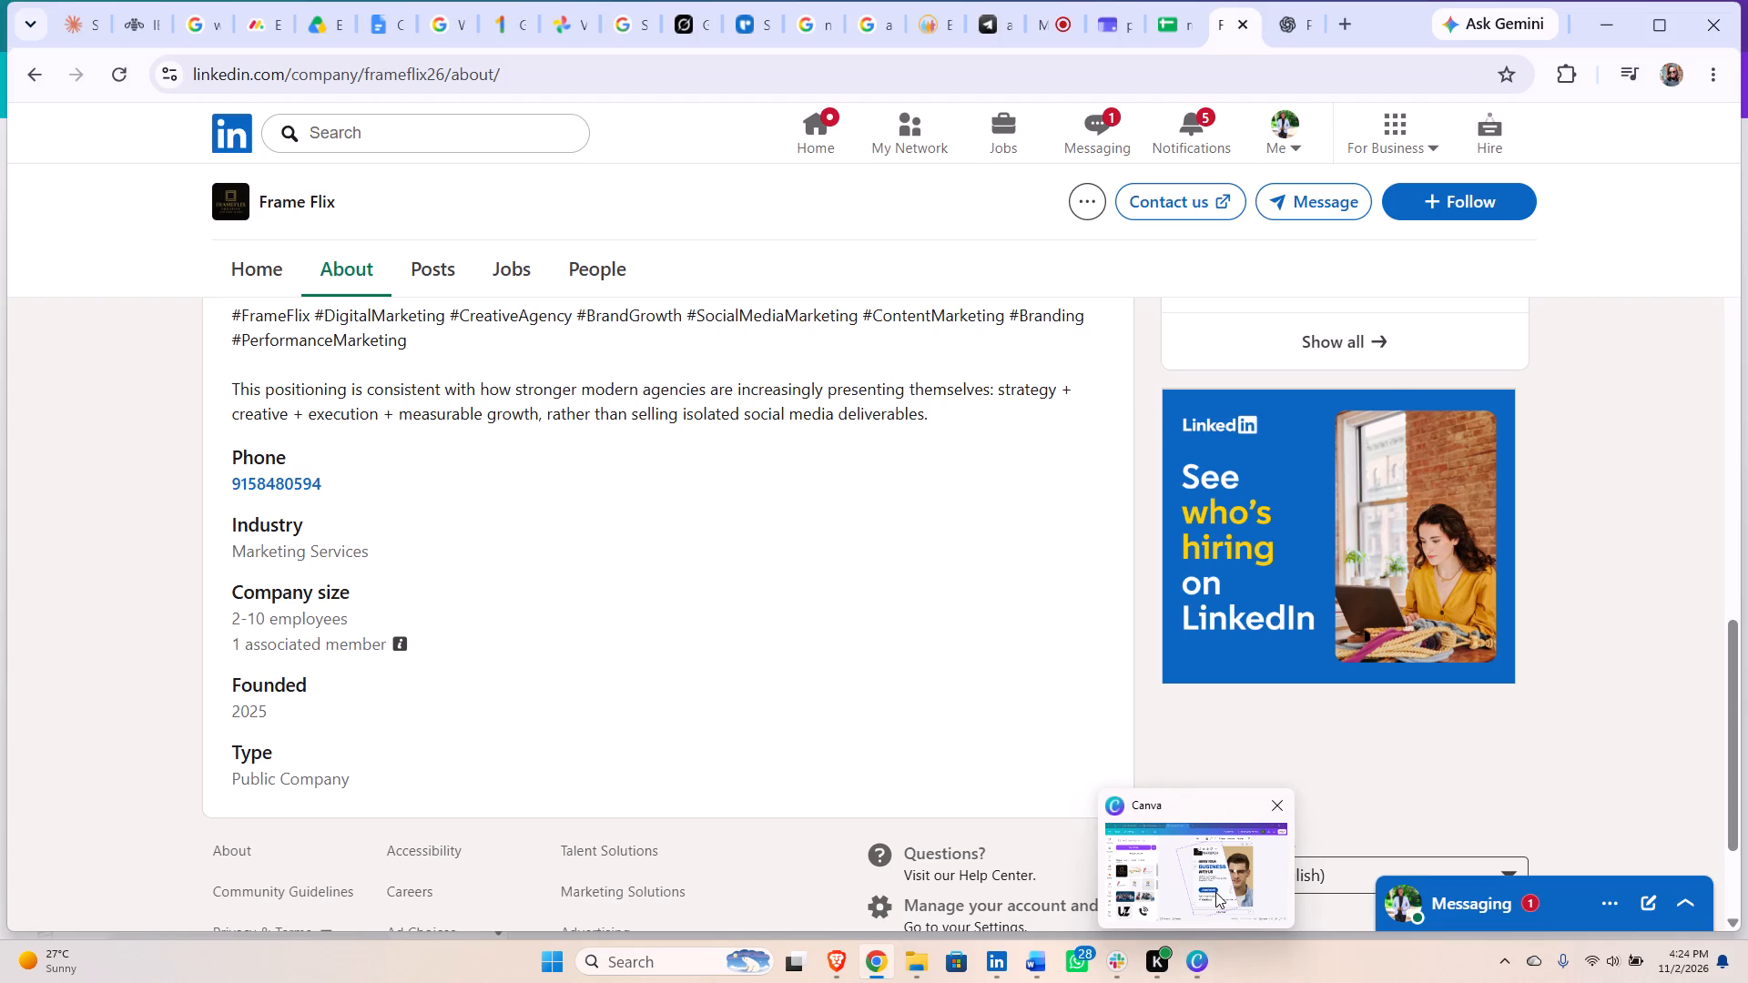
click(1209, 742)
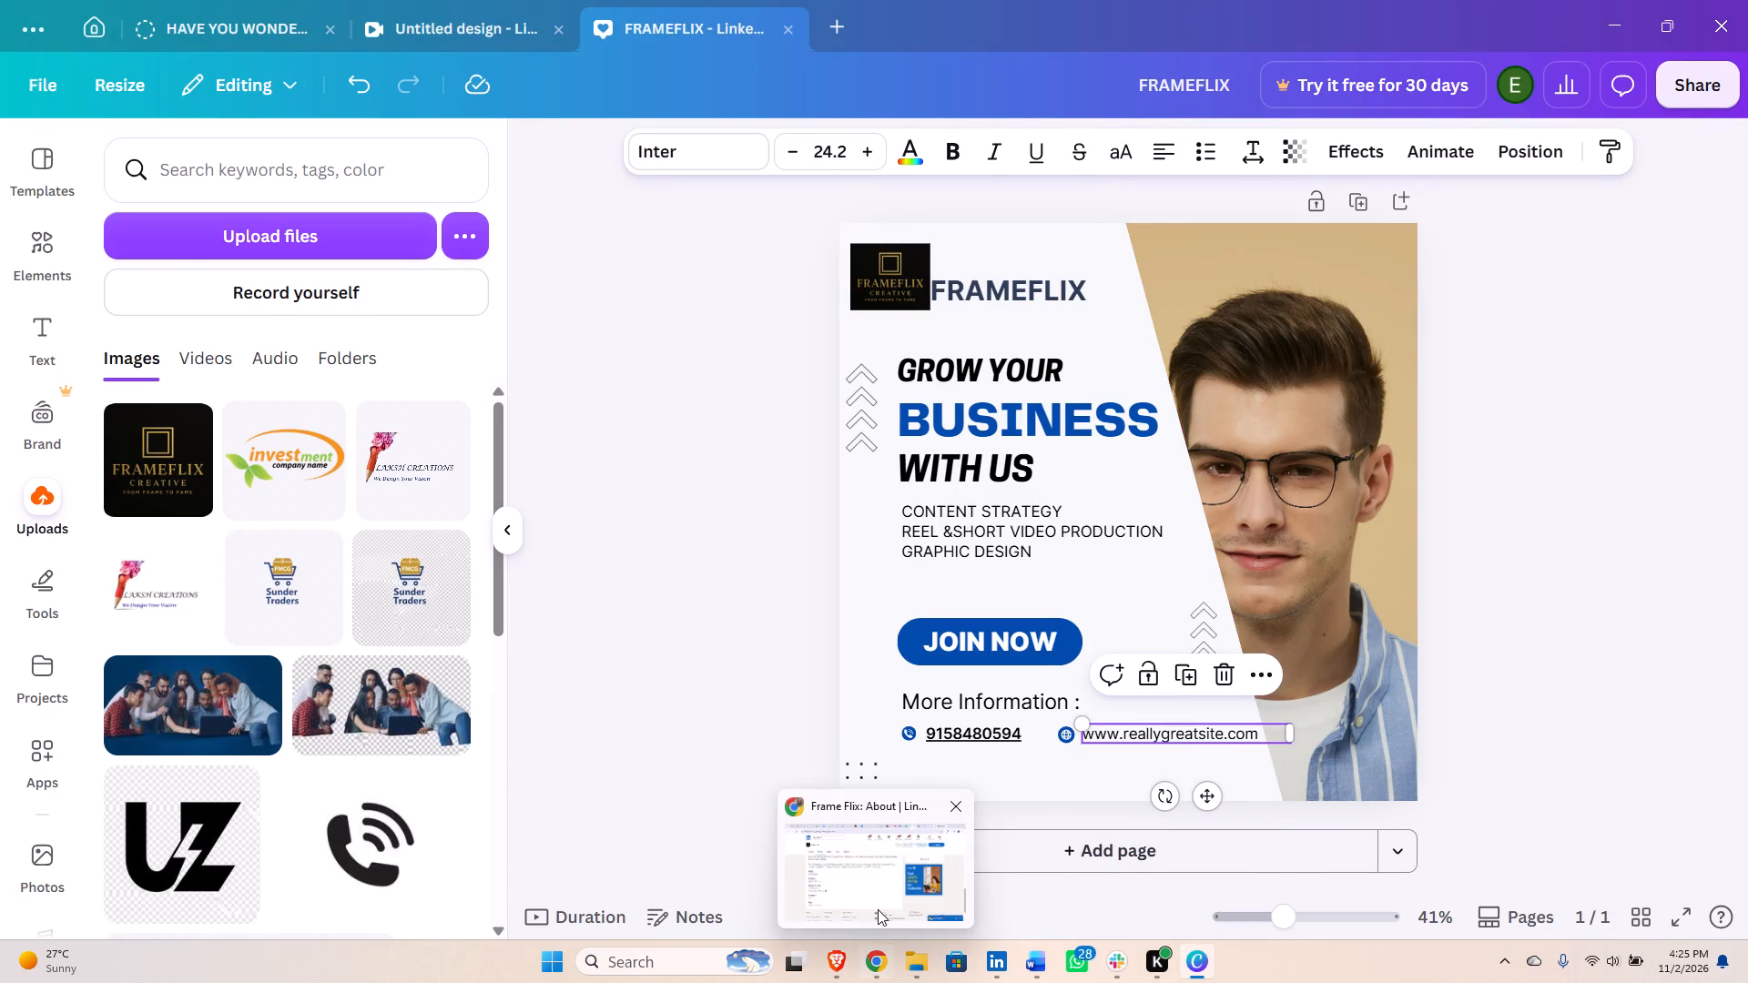
click(879, 907)
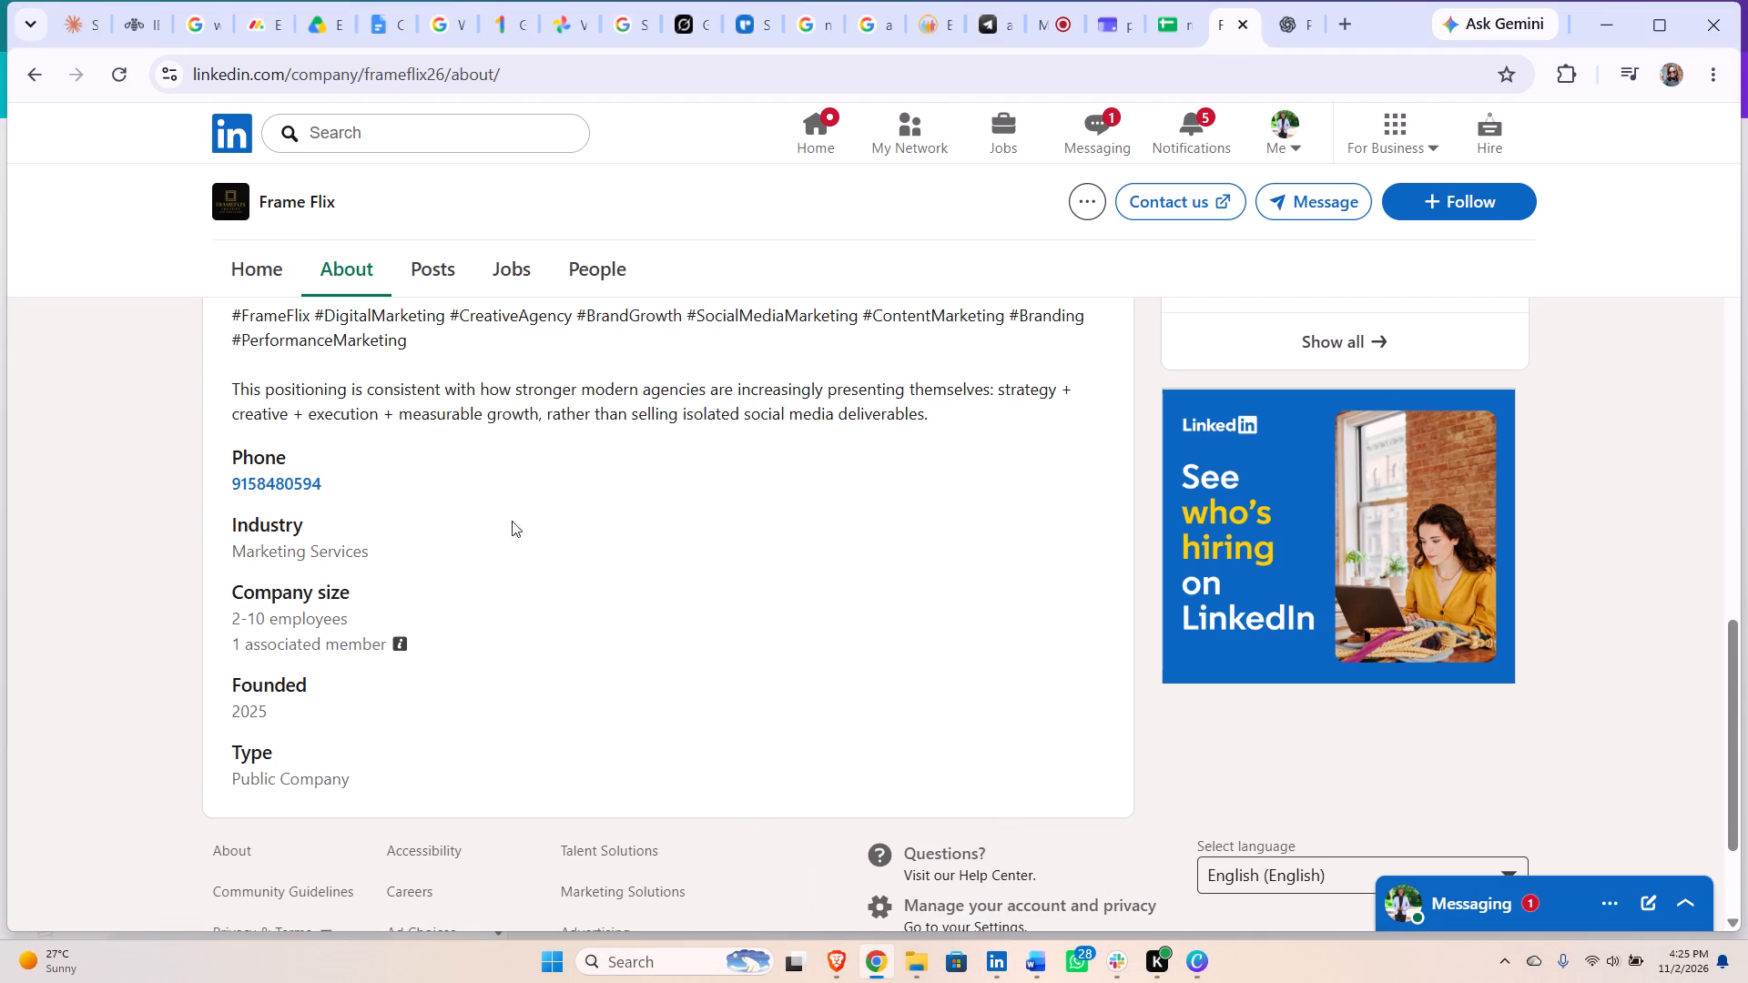
scroll(483, 494, up, 2)
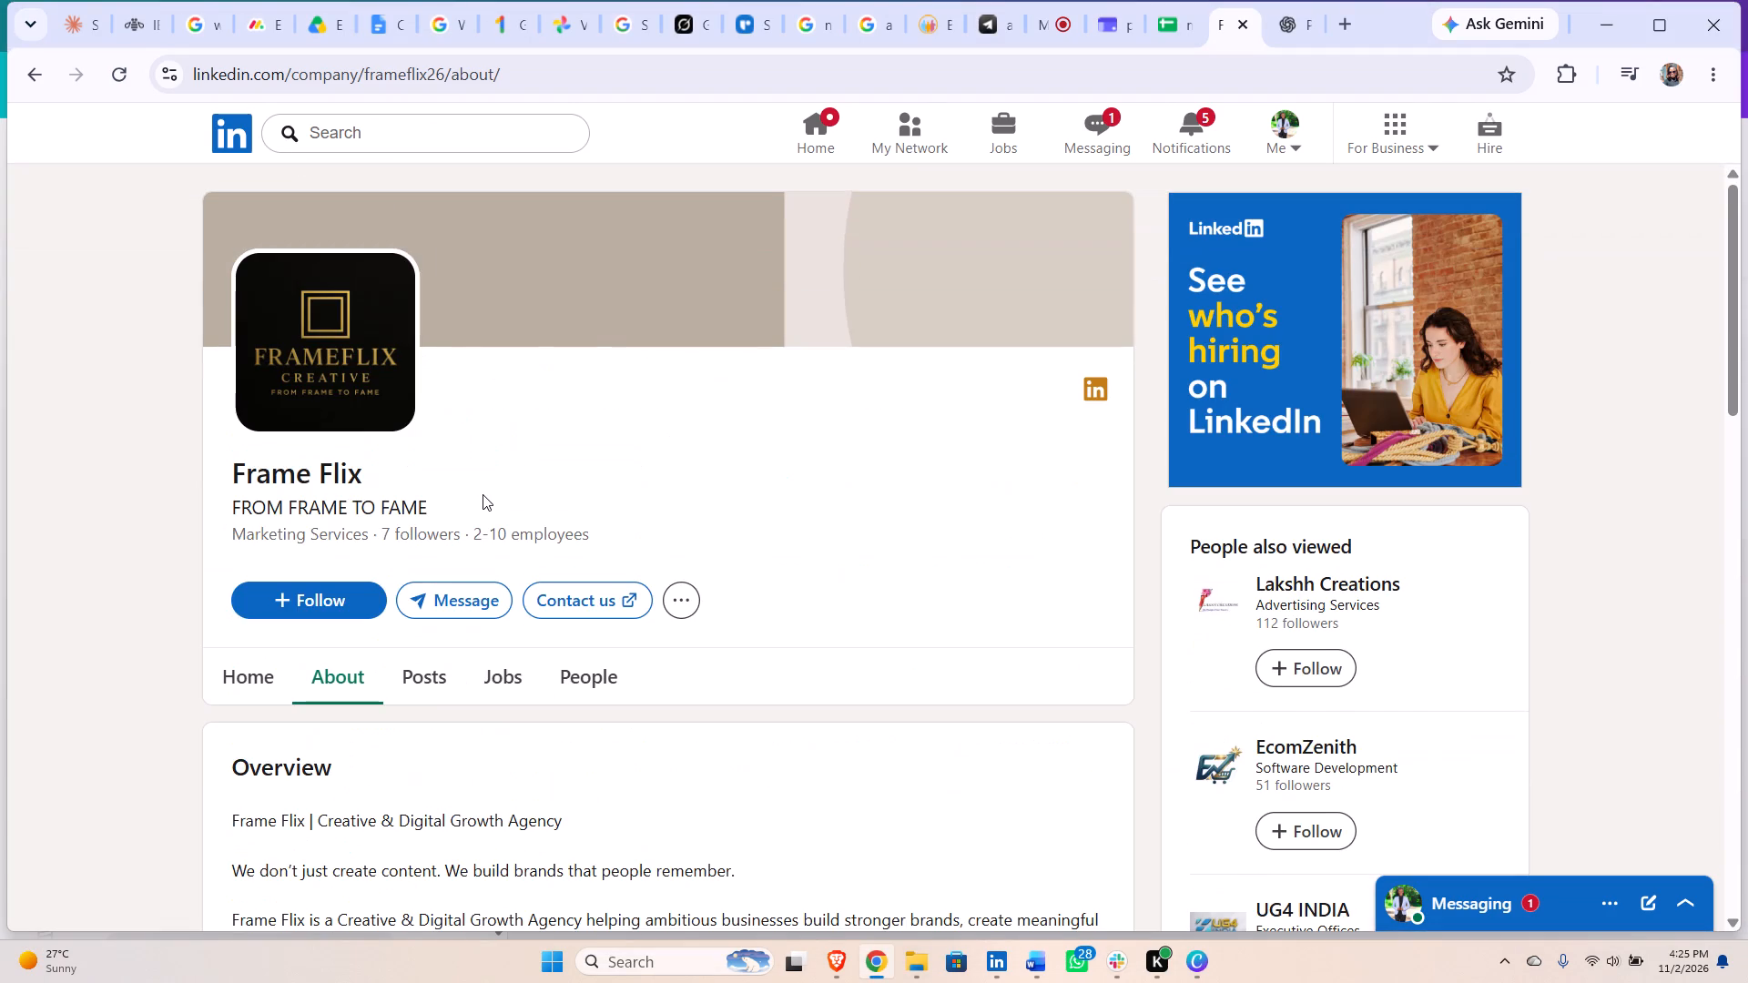
scroll(492, 511, down, 1)
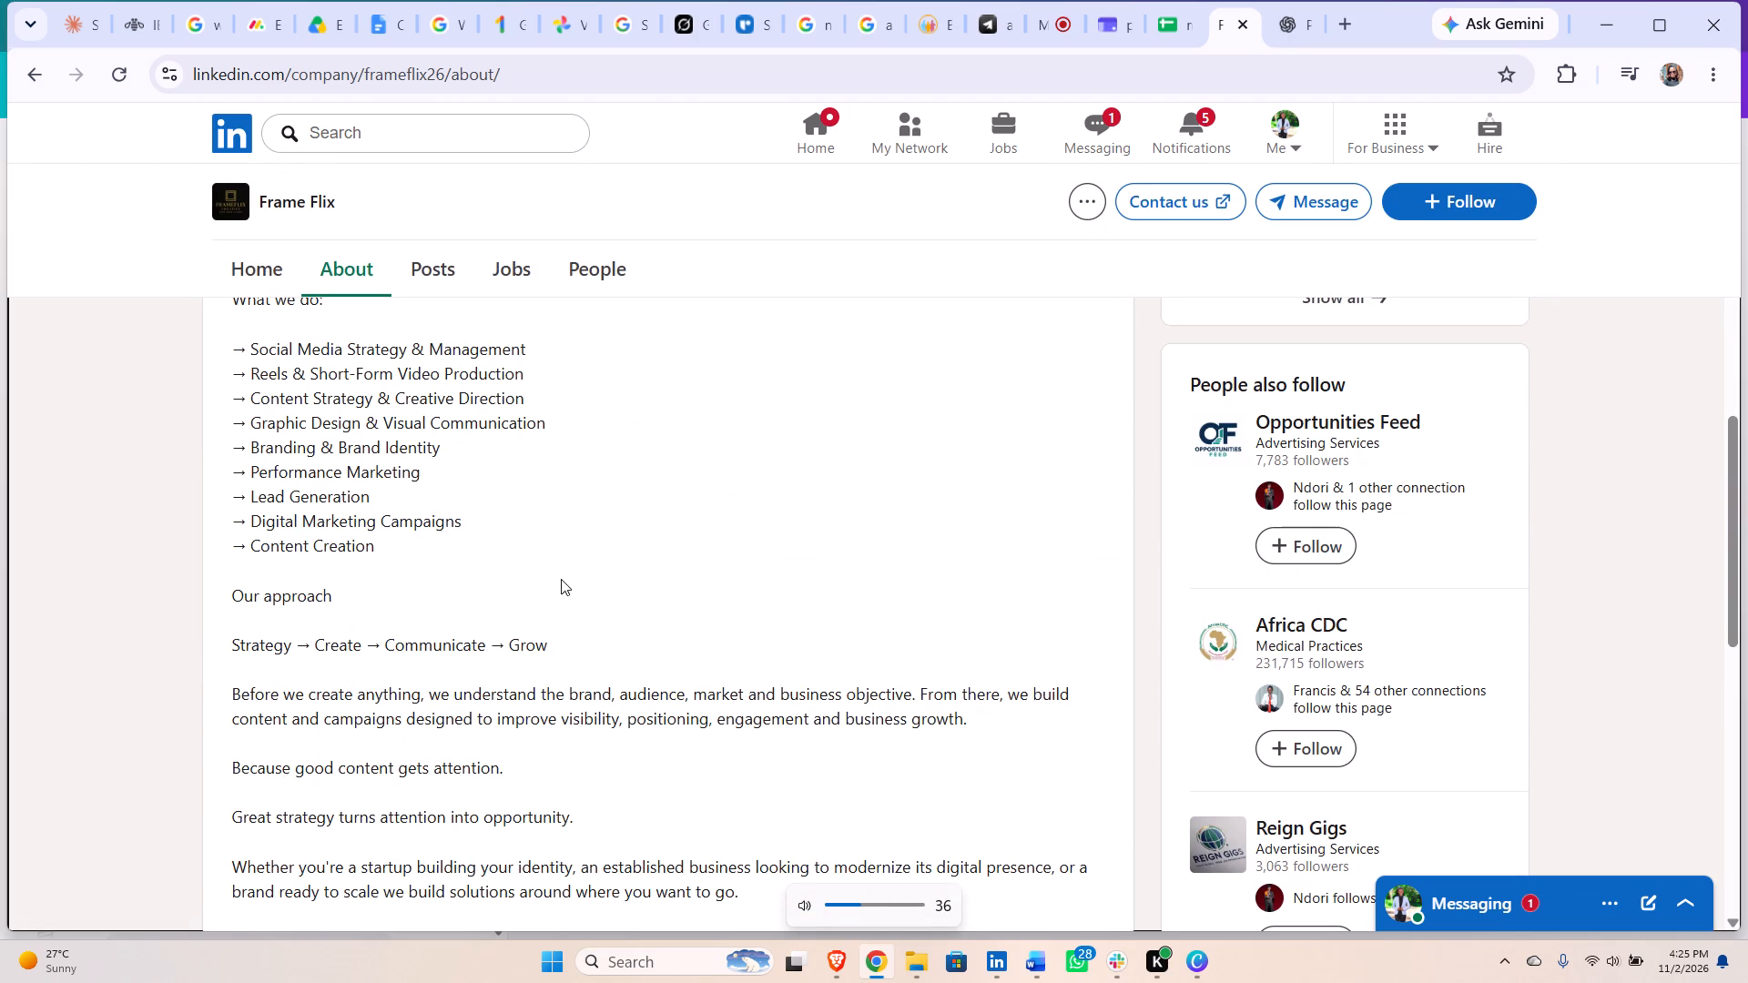
scroll(564, 587, down, 1)
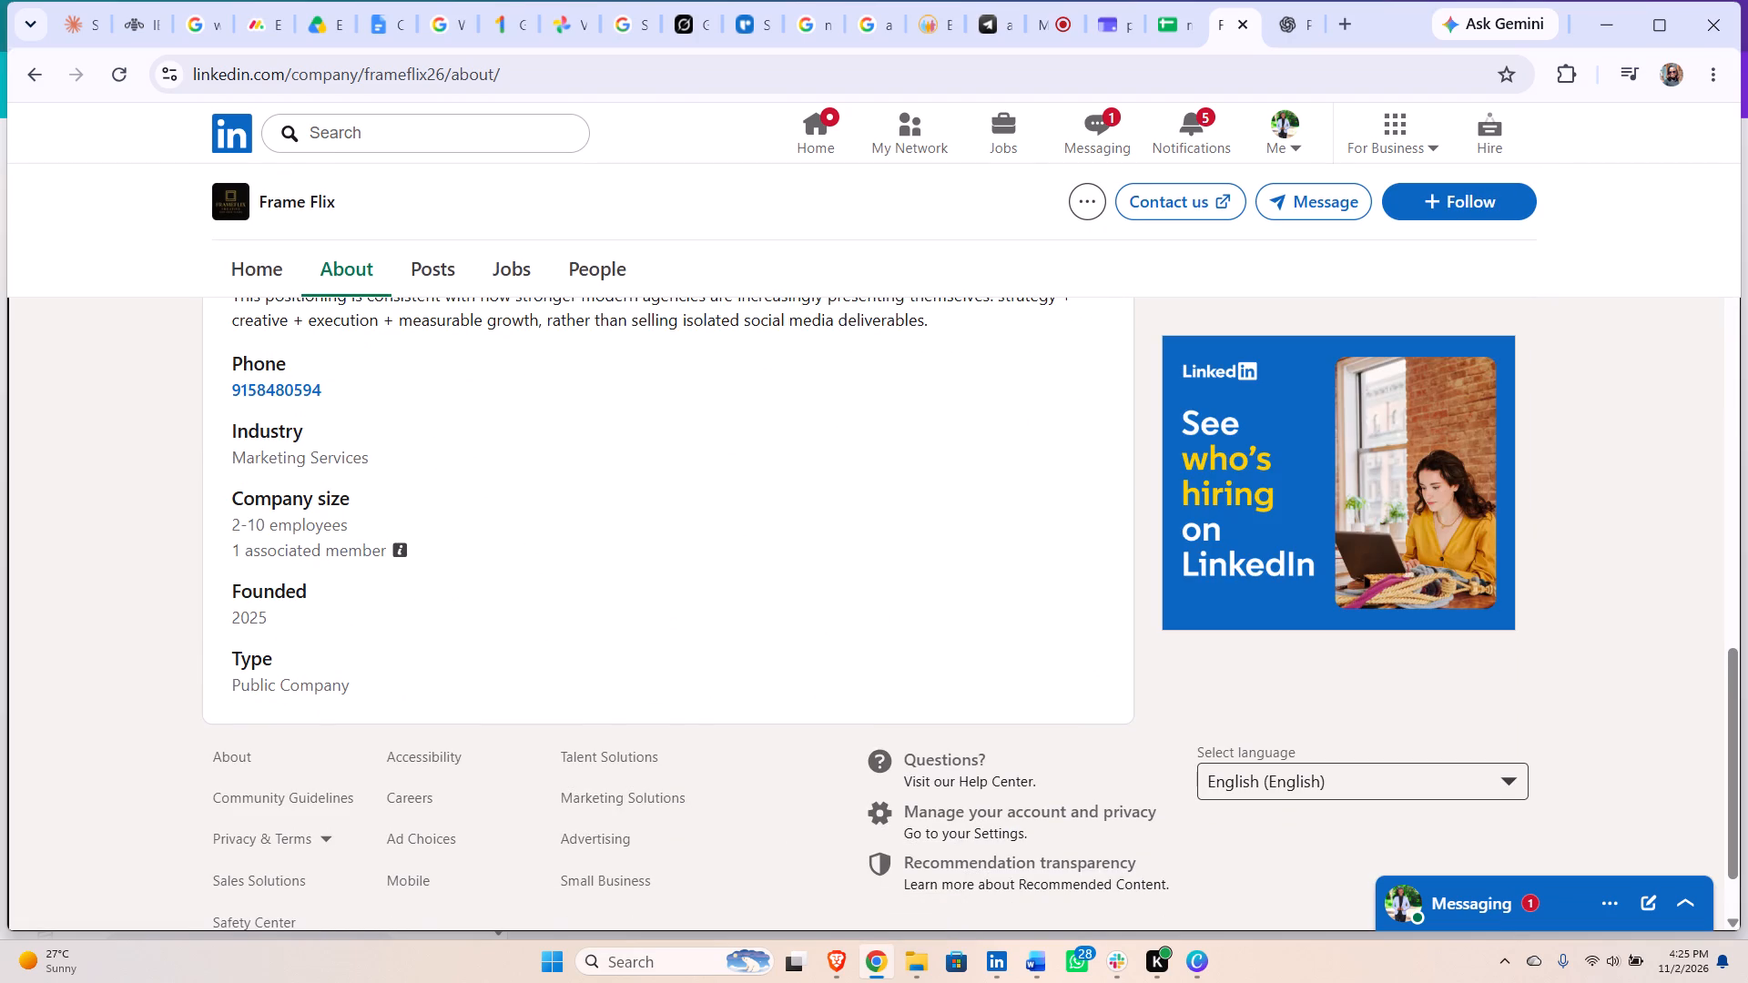
scroll(417, 540, up, 2)
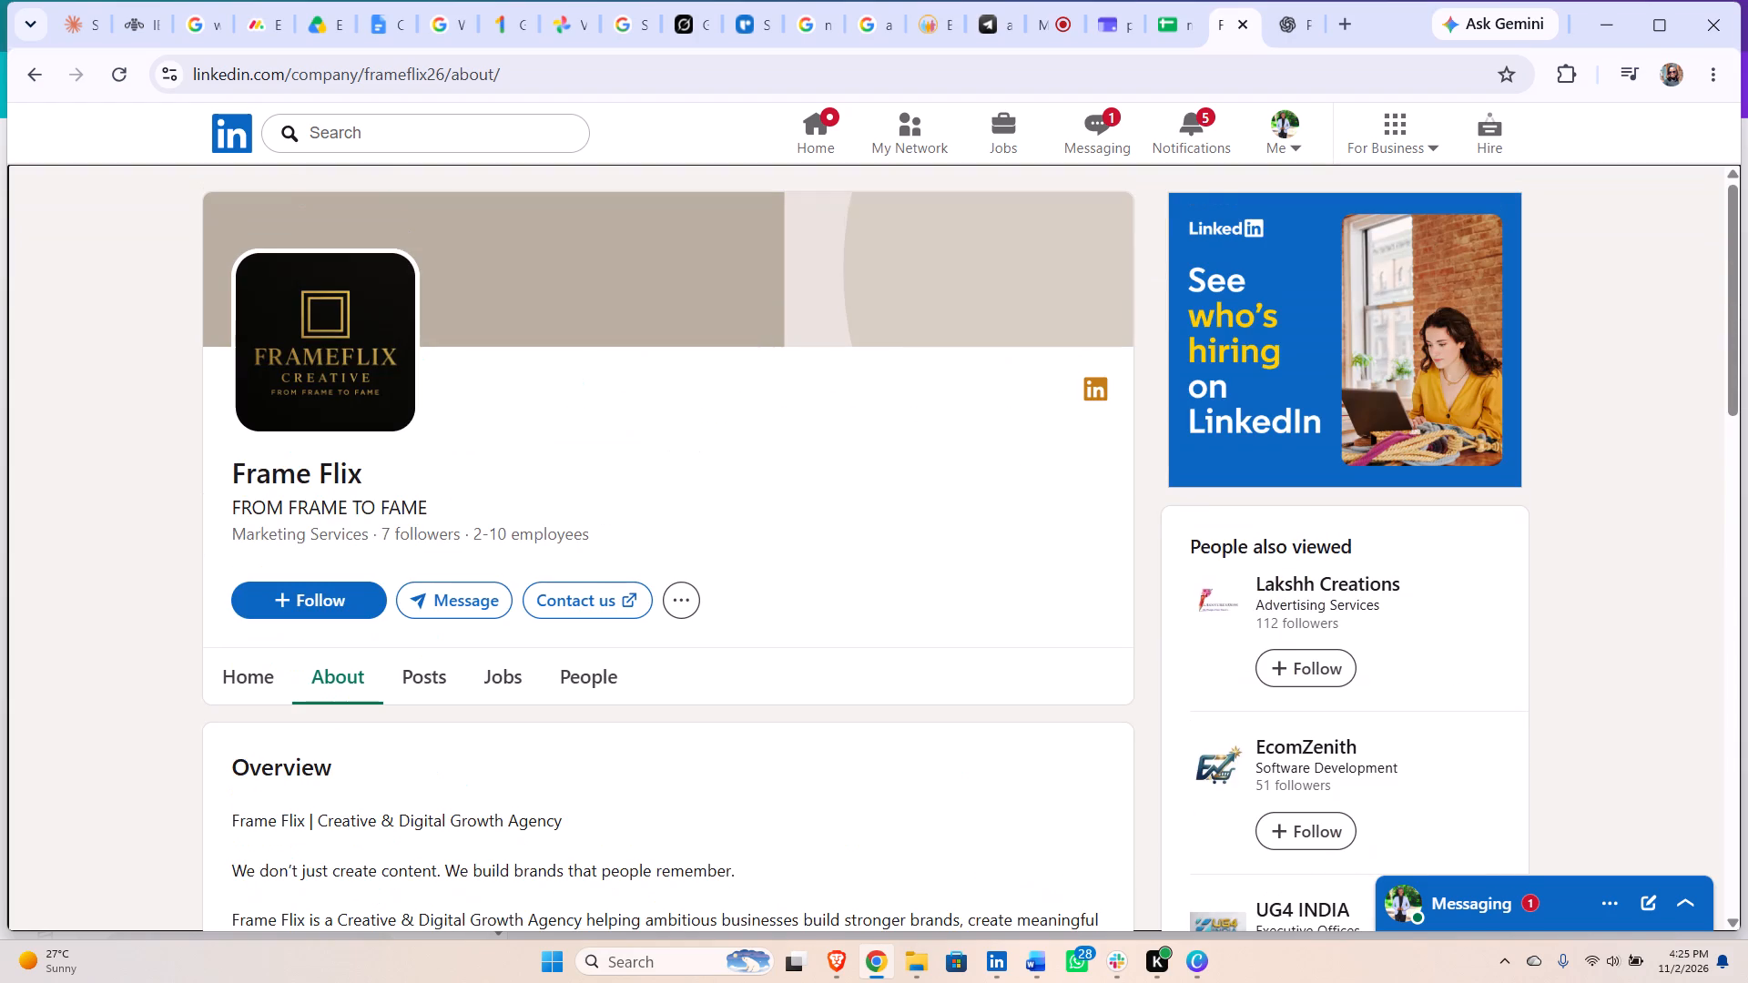
click(434, 680)
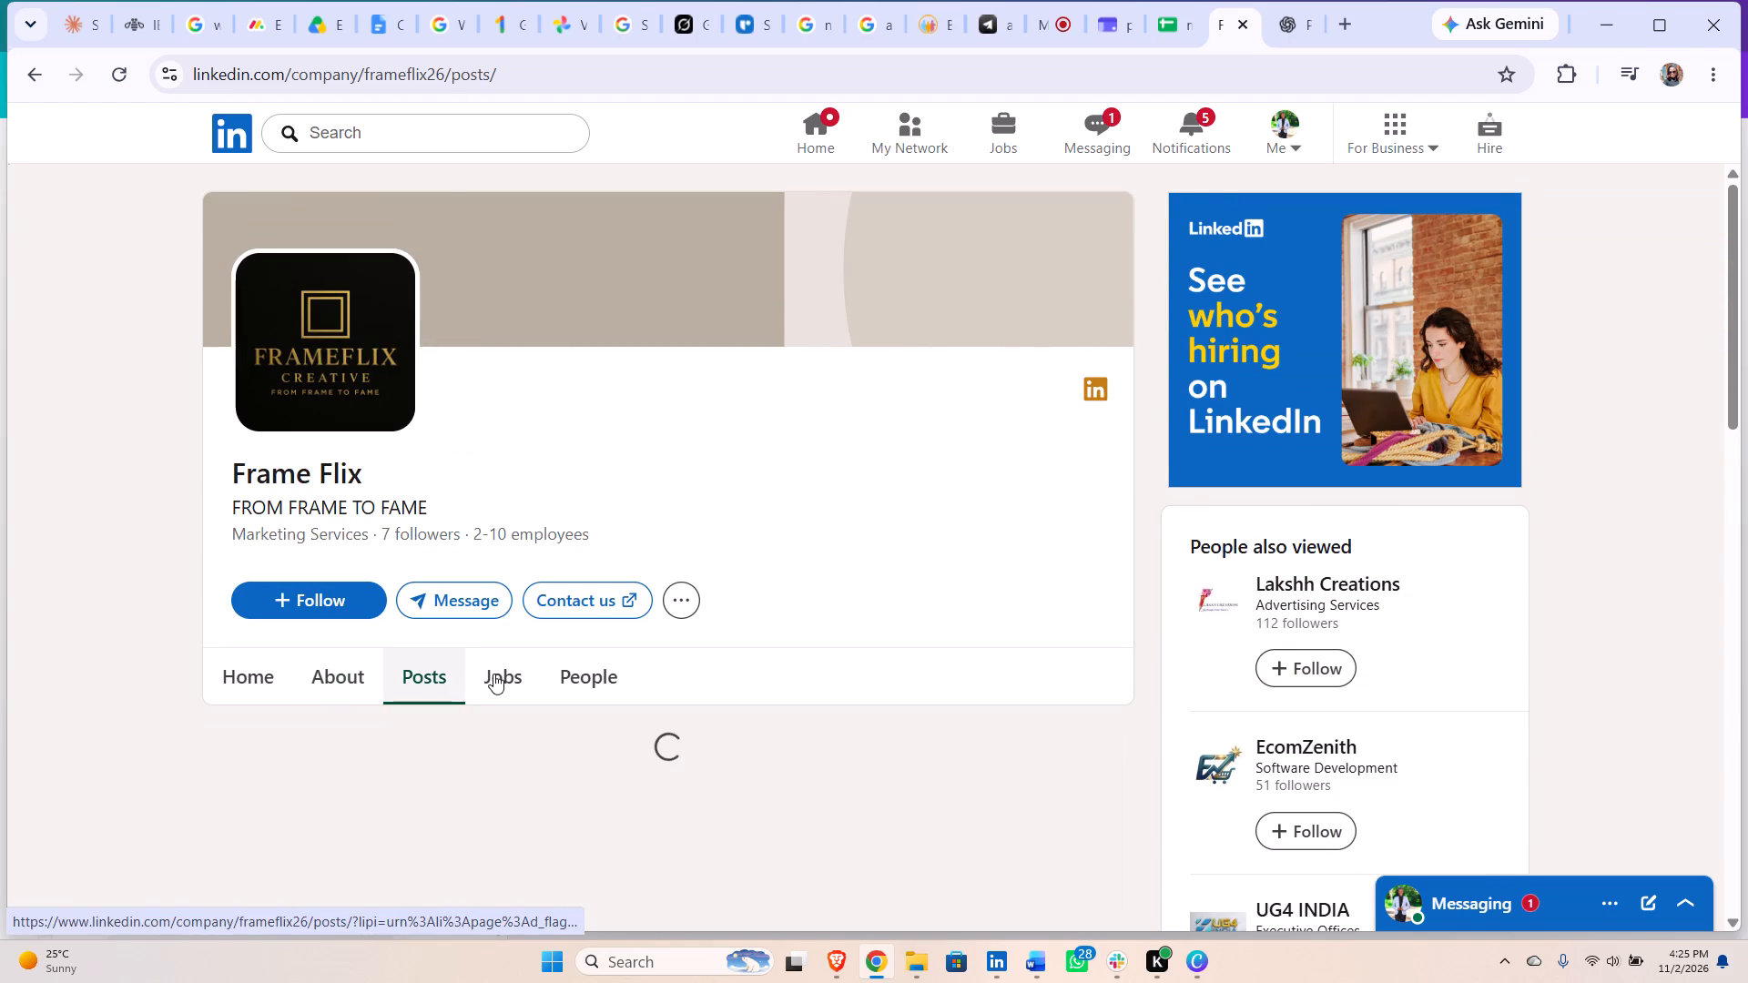
scroll(496, 674, down, 2)
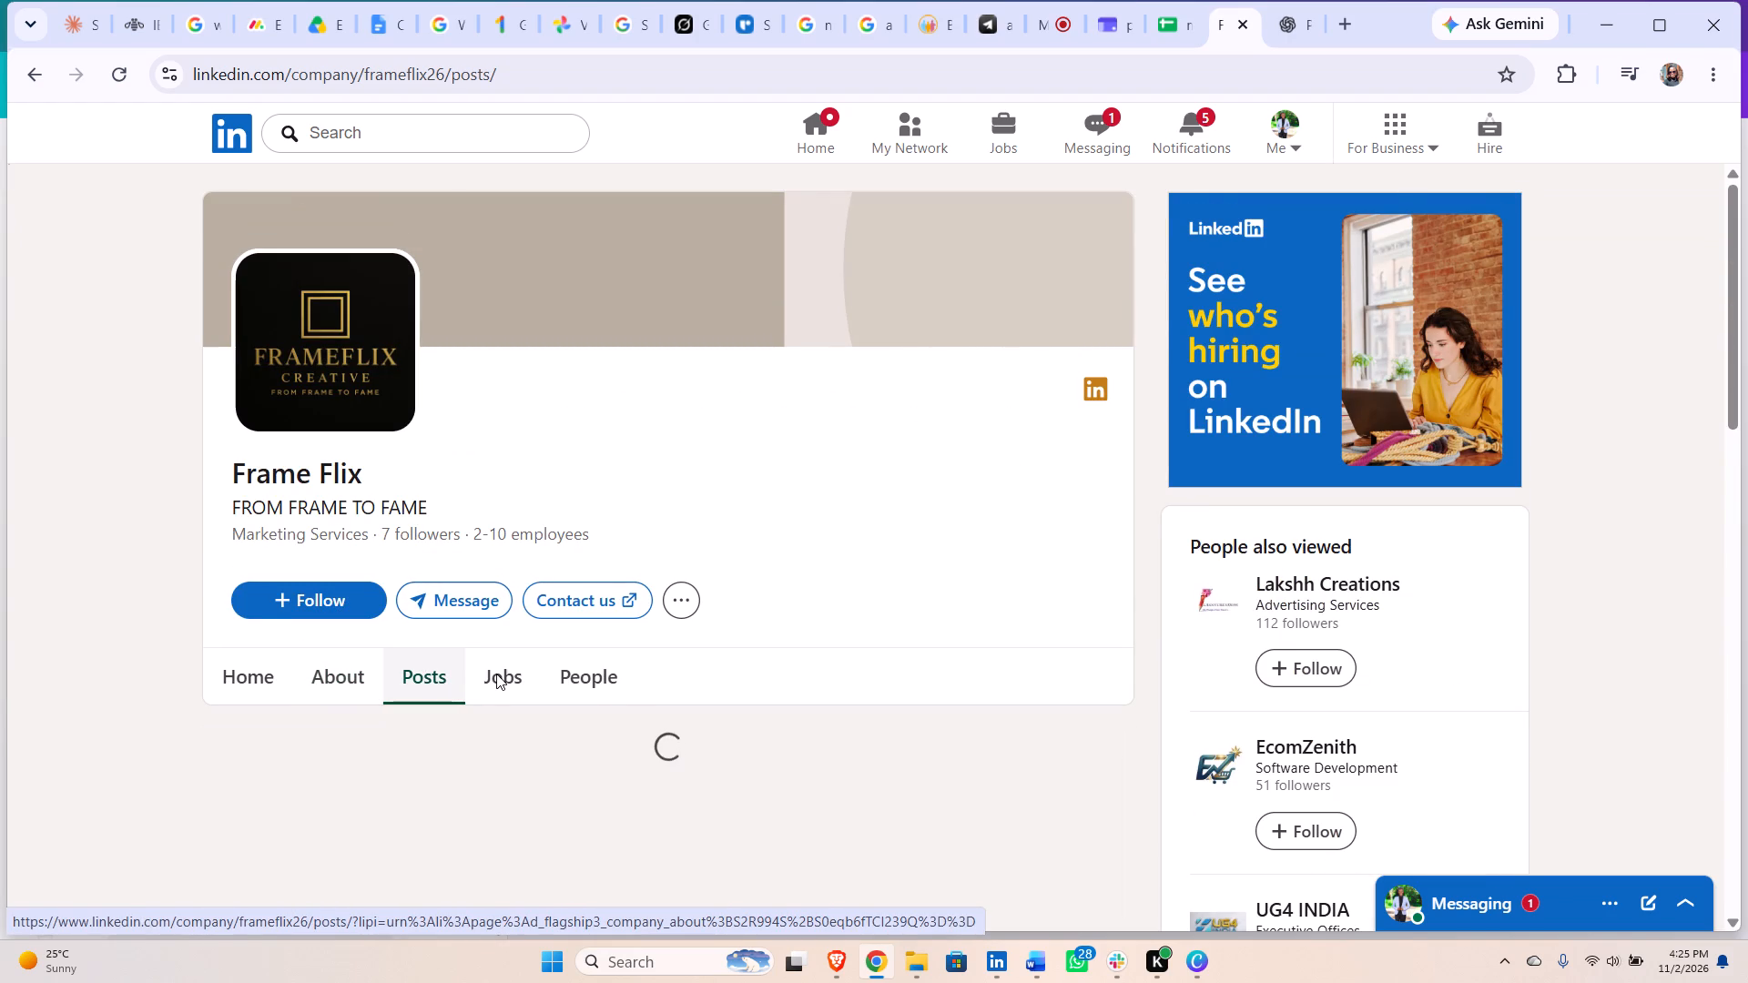
scroll(496, 674, up, 2)
scroll(496, 674, down, 1)
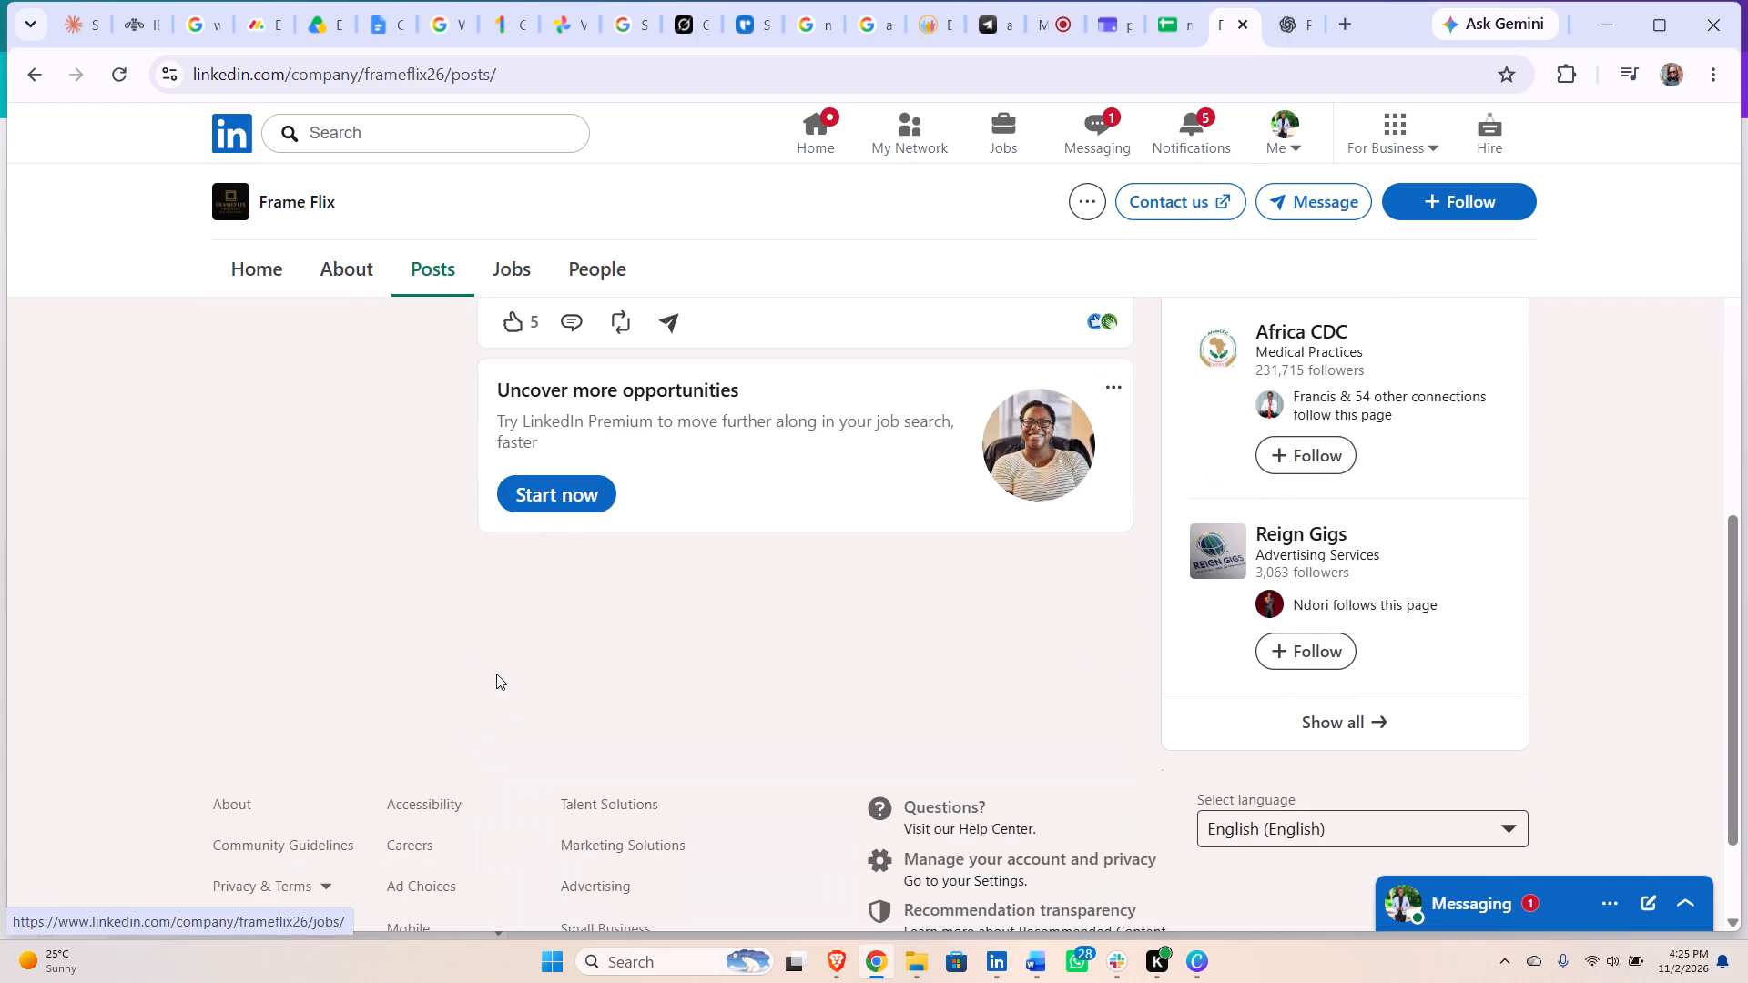
scroll(496, 674, up, 1)
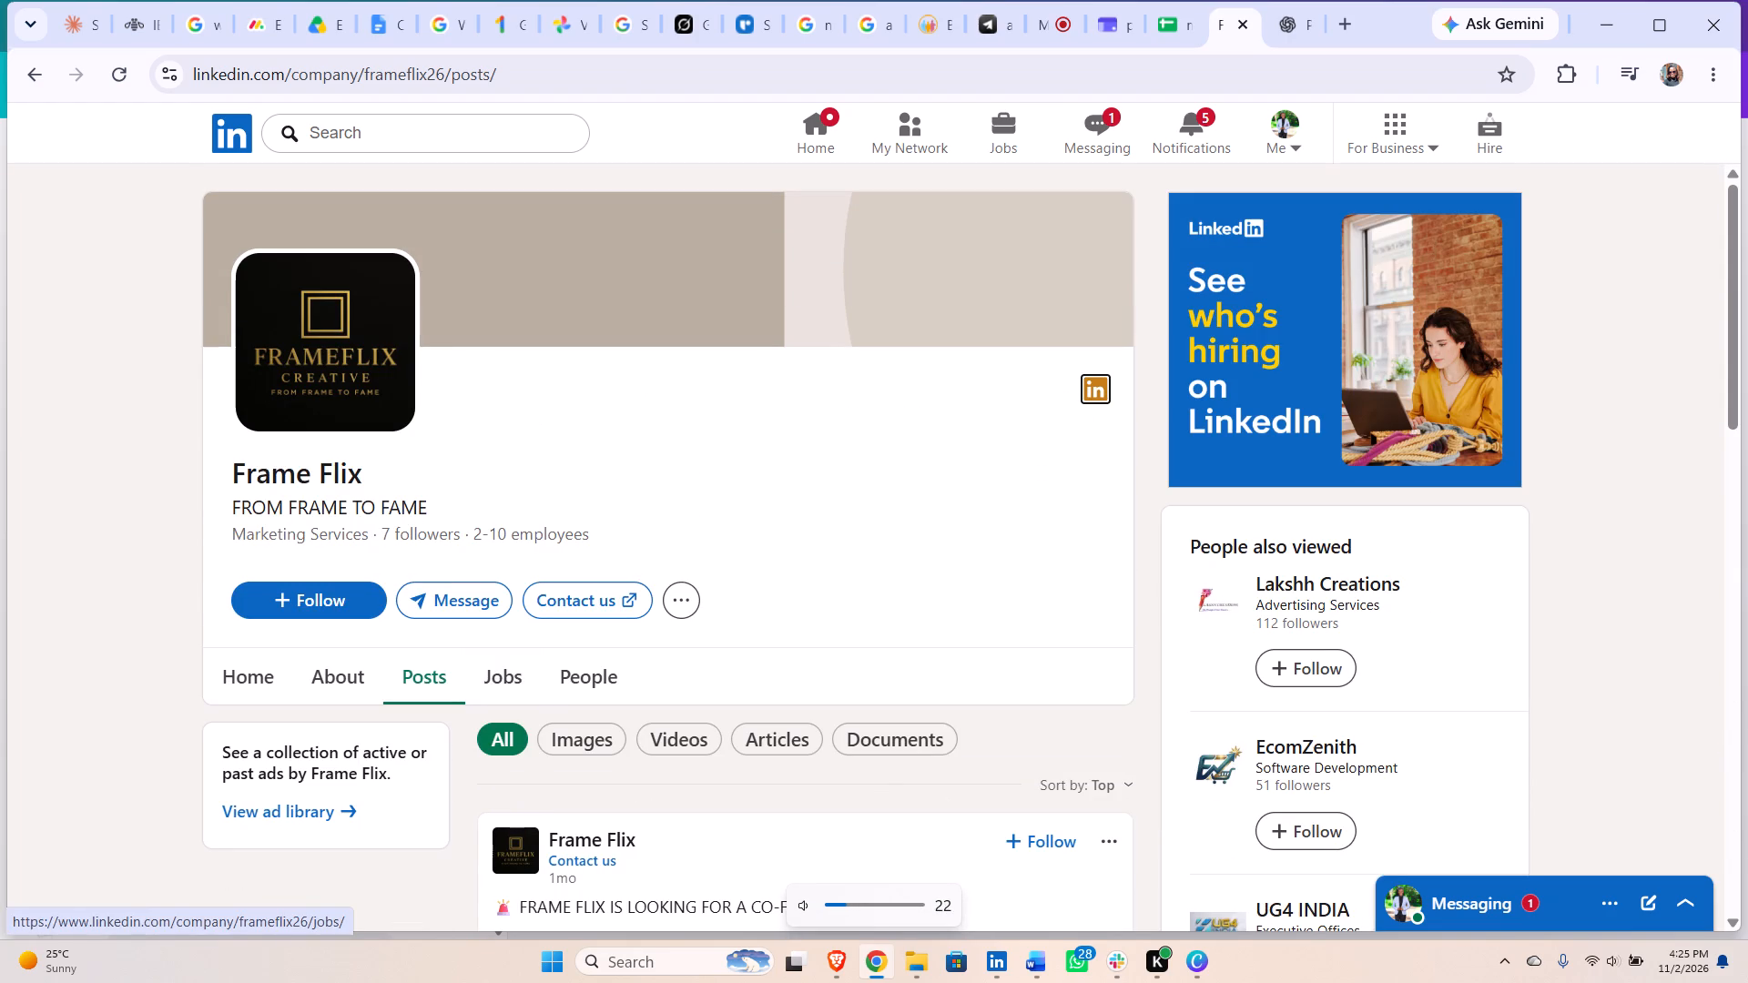
click(514, 690)
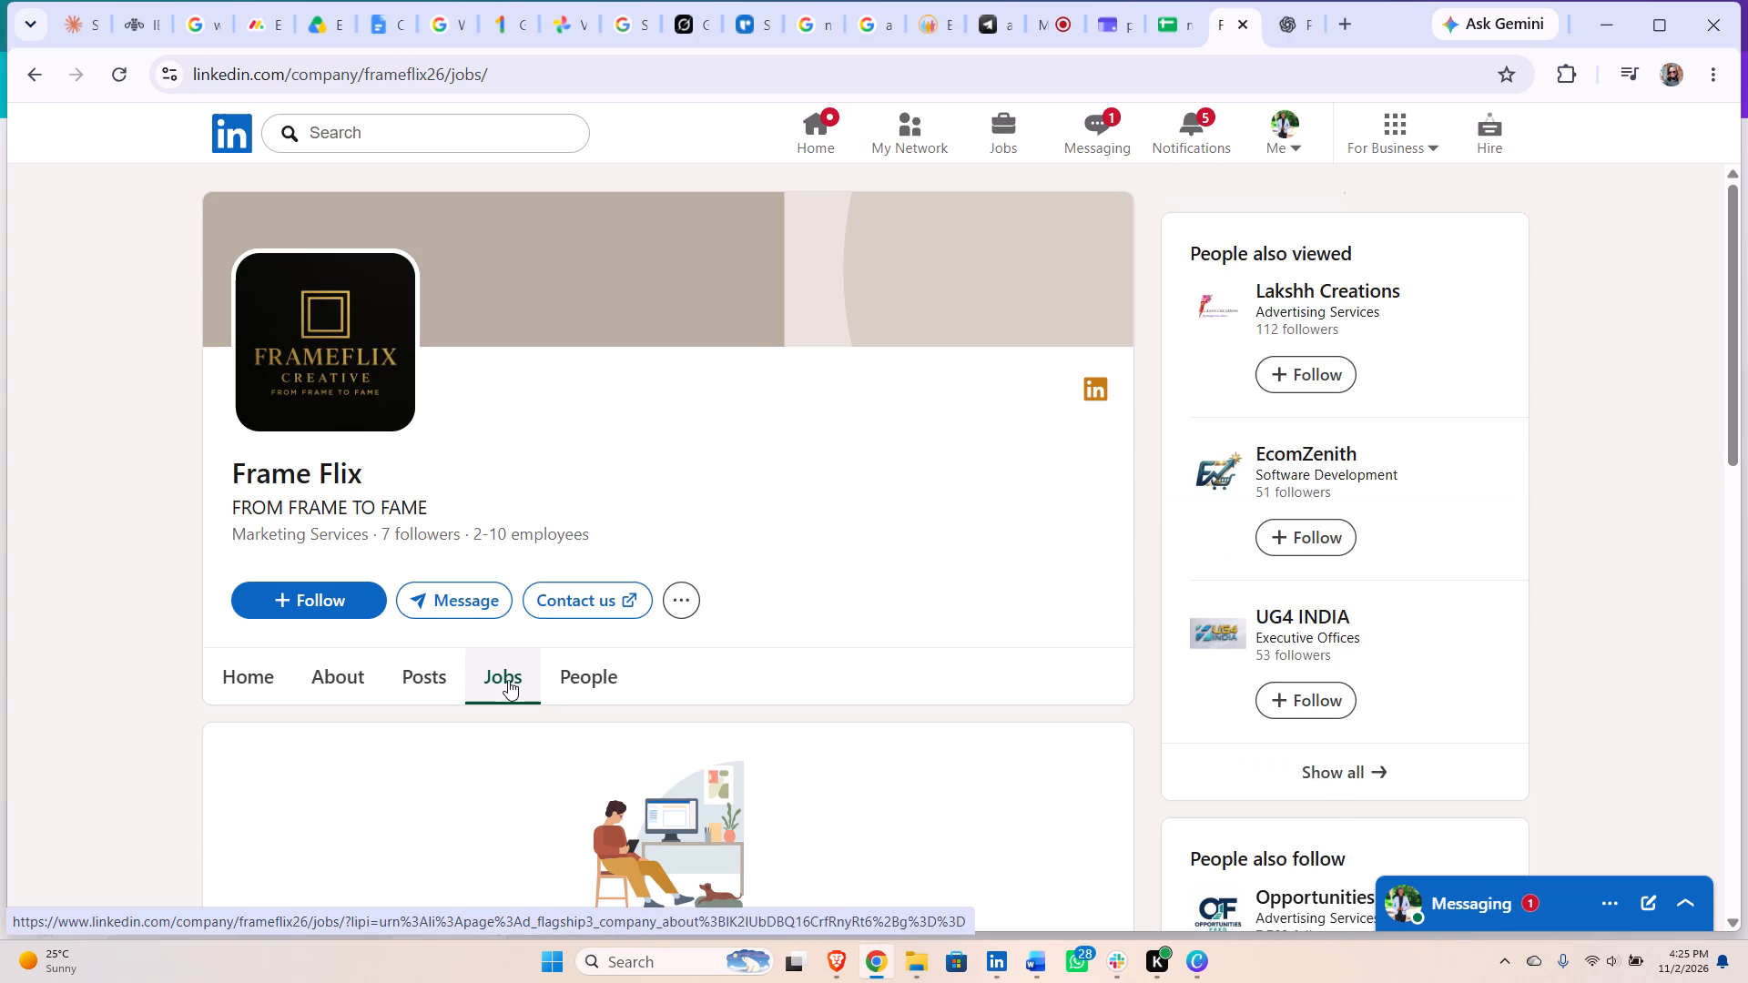
scroll(658, 681, down, 1)
scroll(658, 684, up, 2)
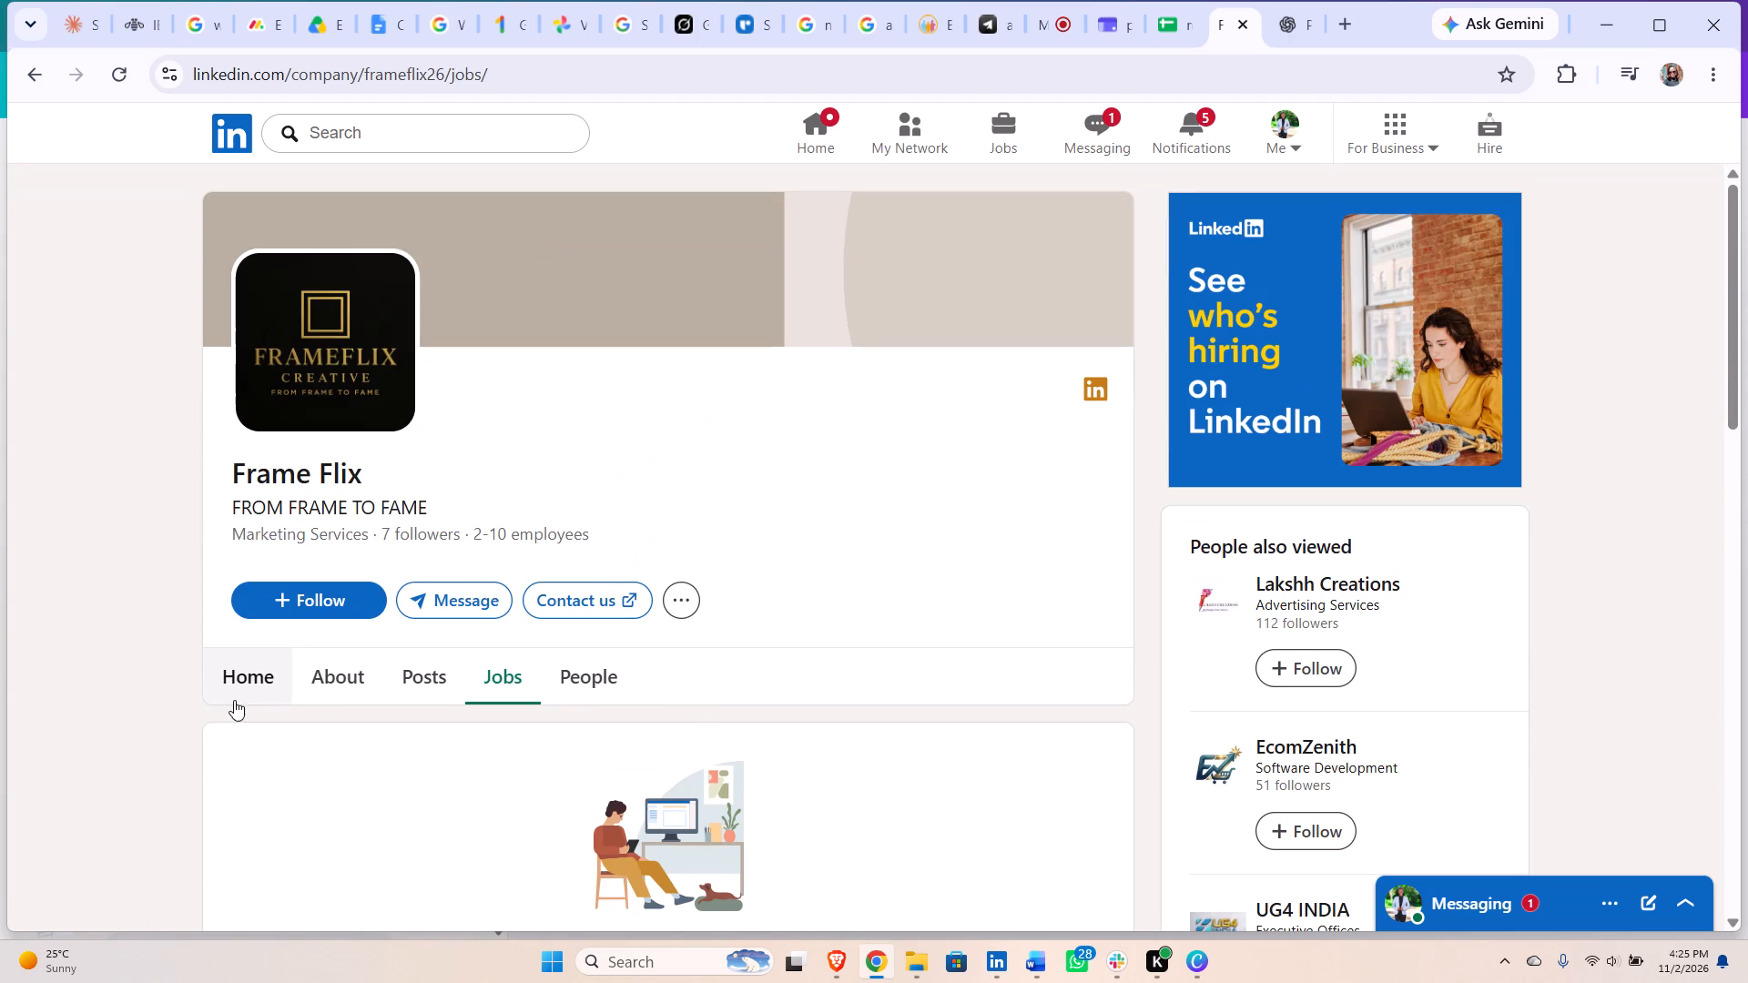
click(263, 671)
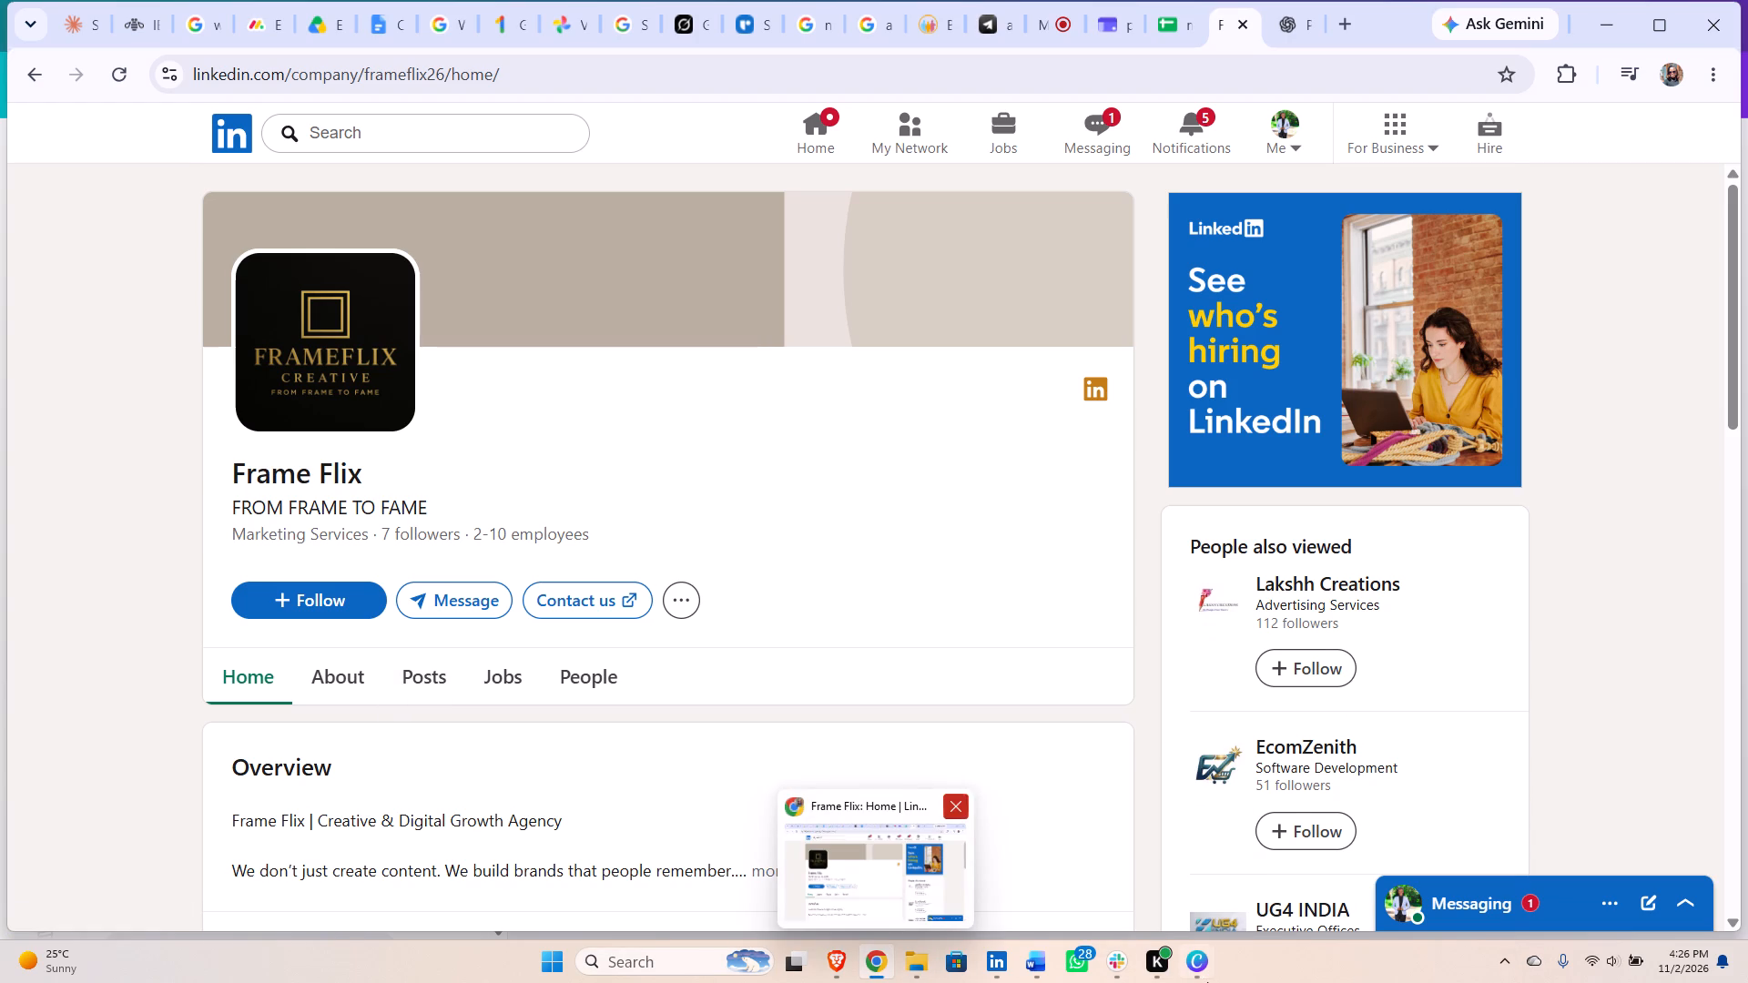
click(1202, 785)
click(1197, 884)
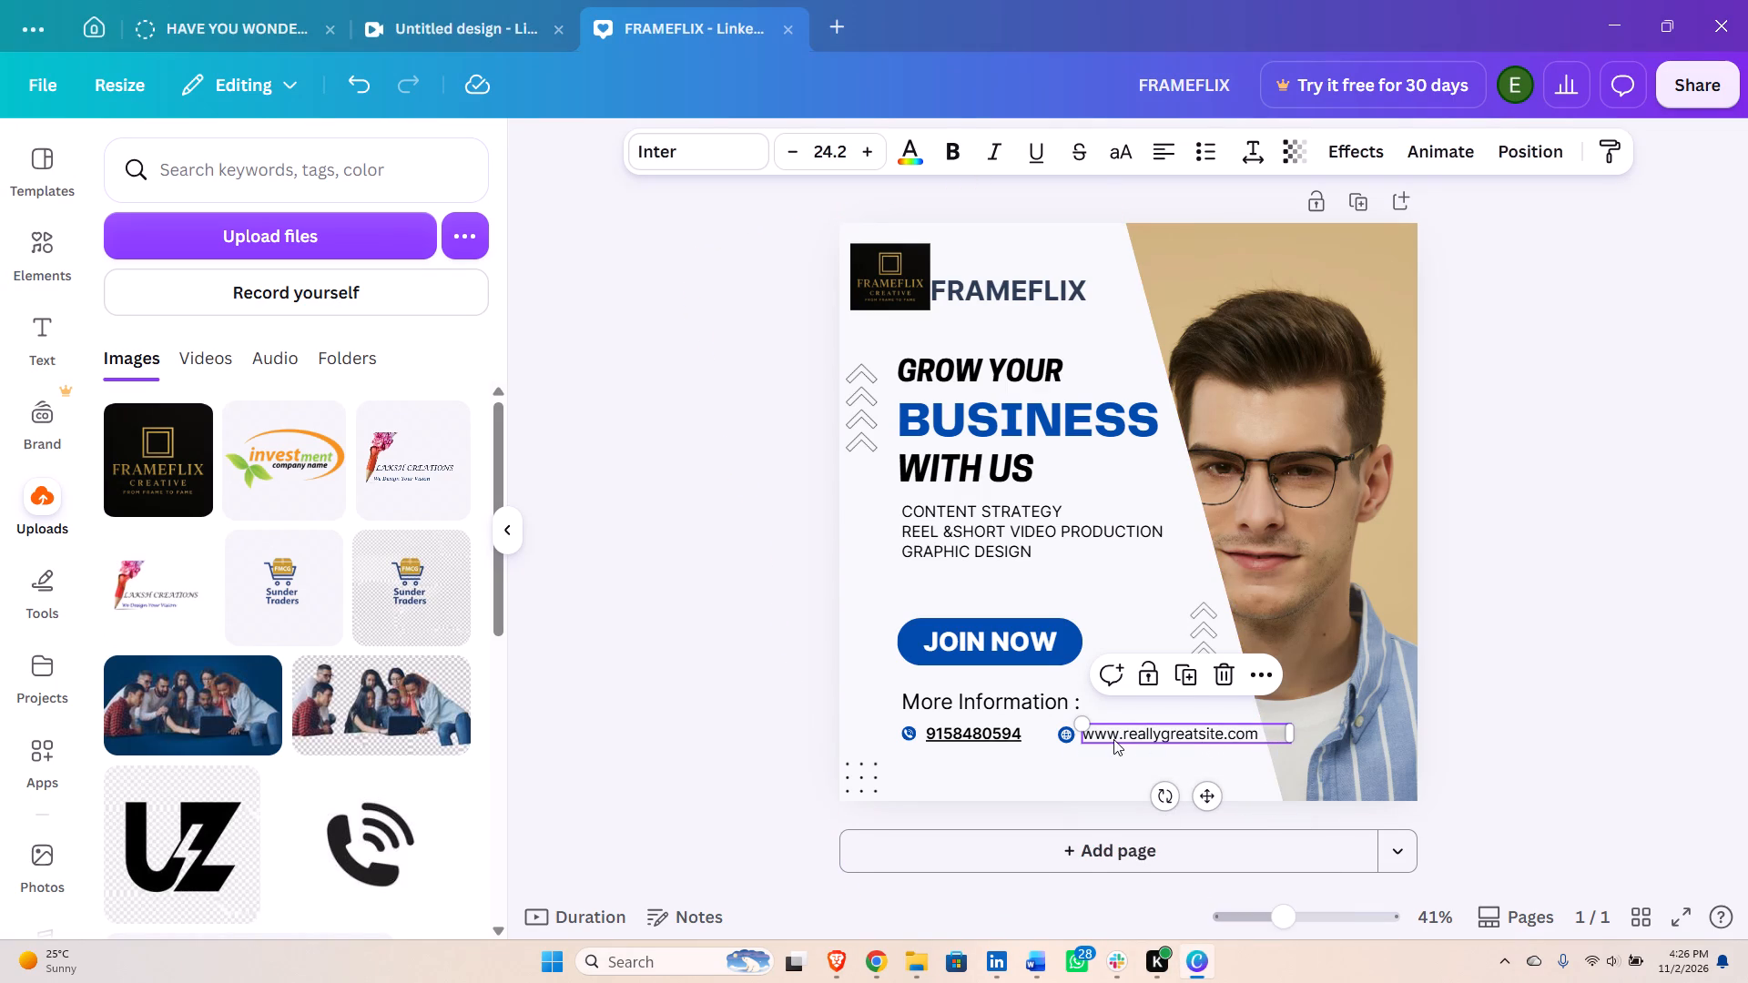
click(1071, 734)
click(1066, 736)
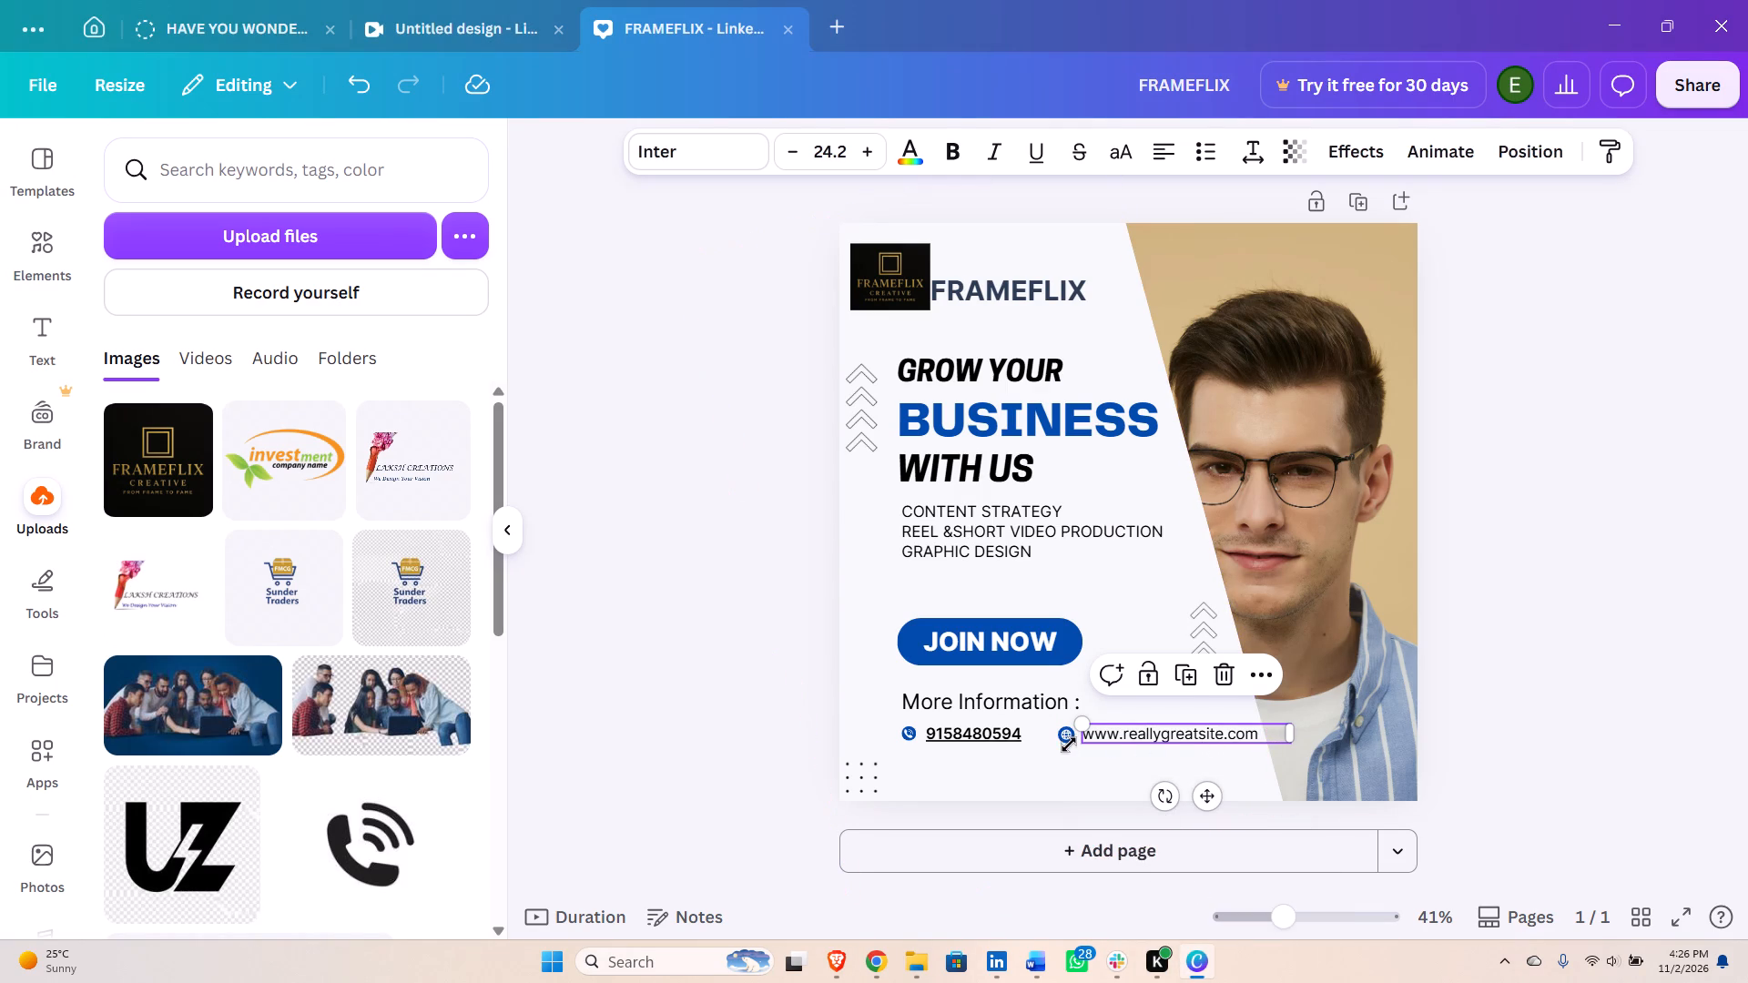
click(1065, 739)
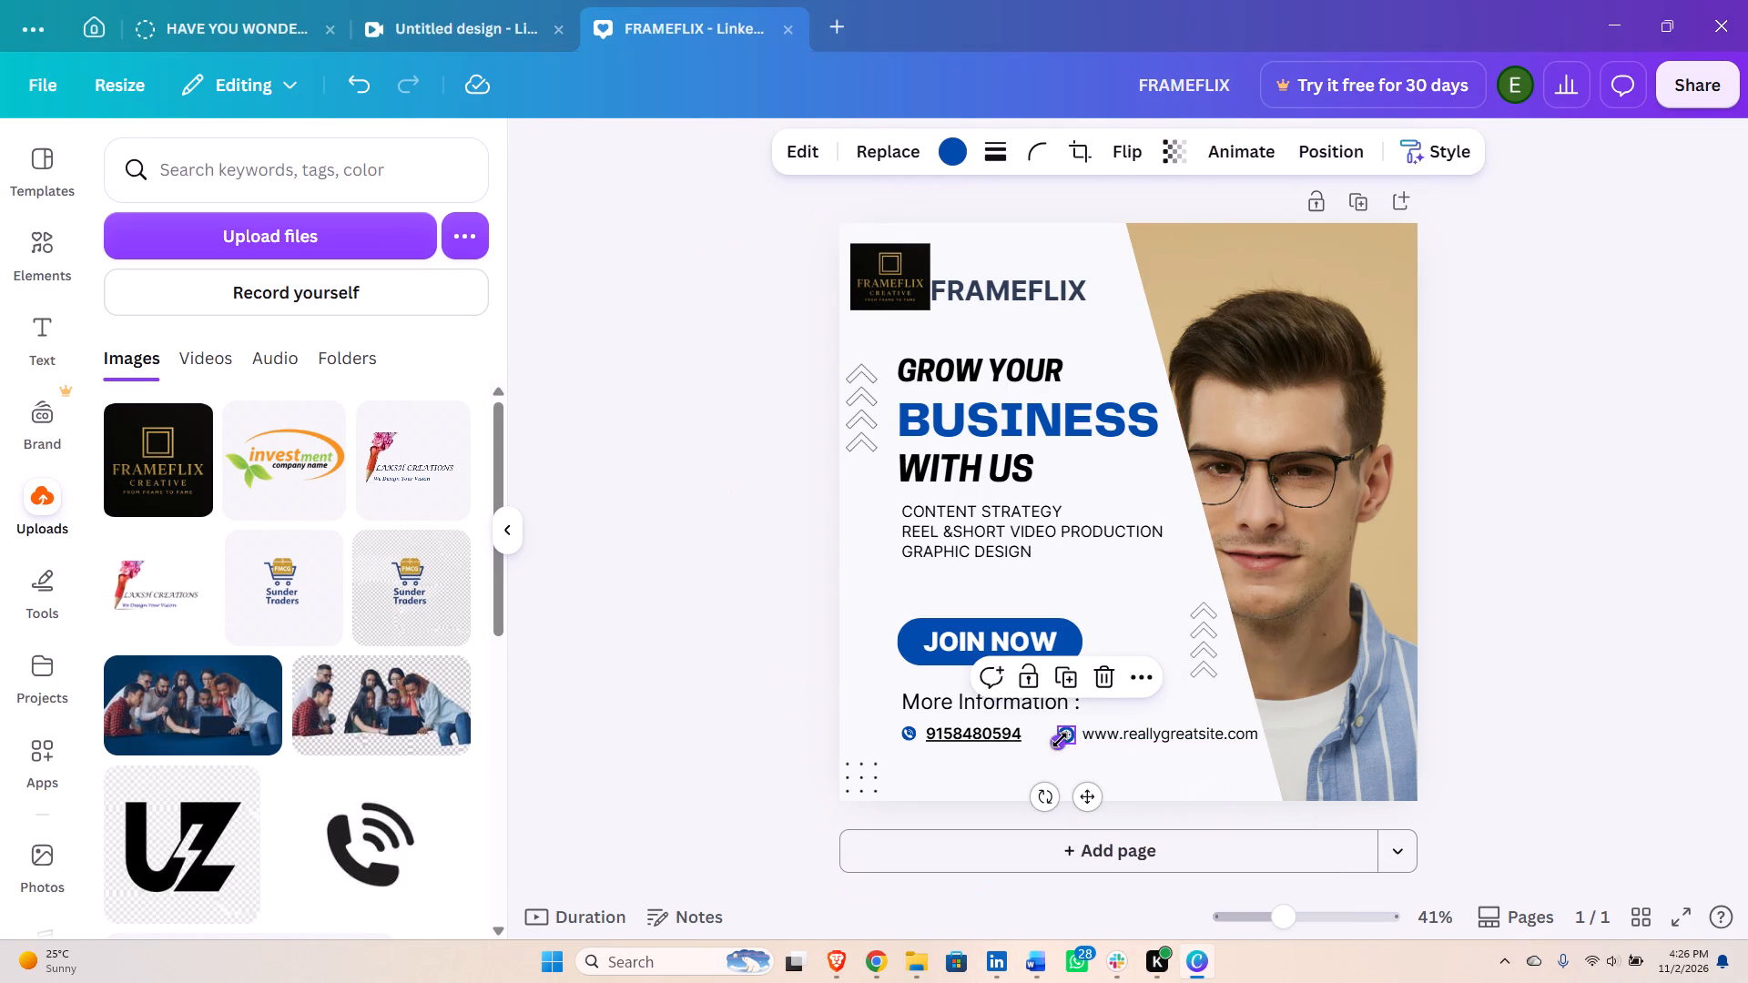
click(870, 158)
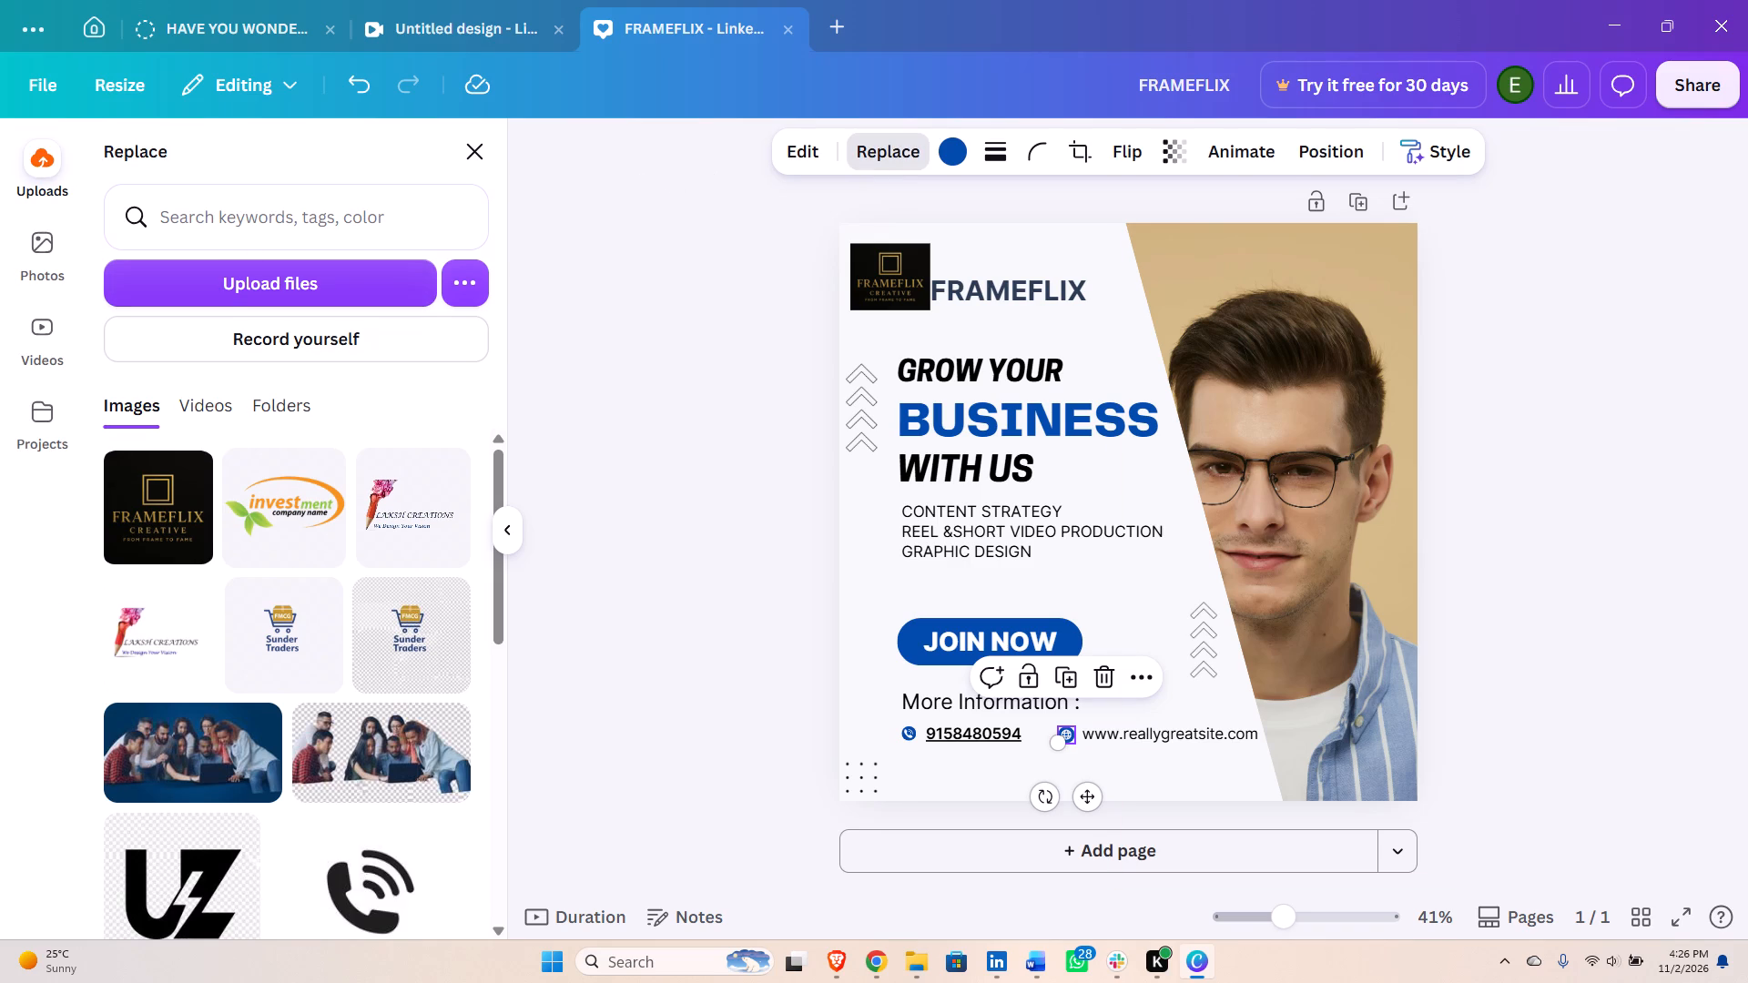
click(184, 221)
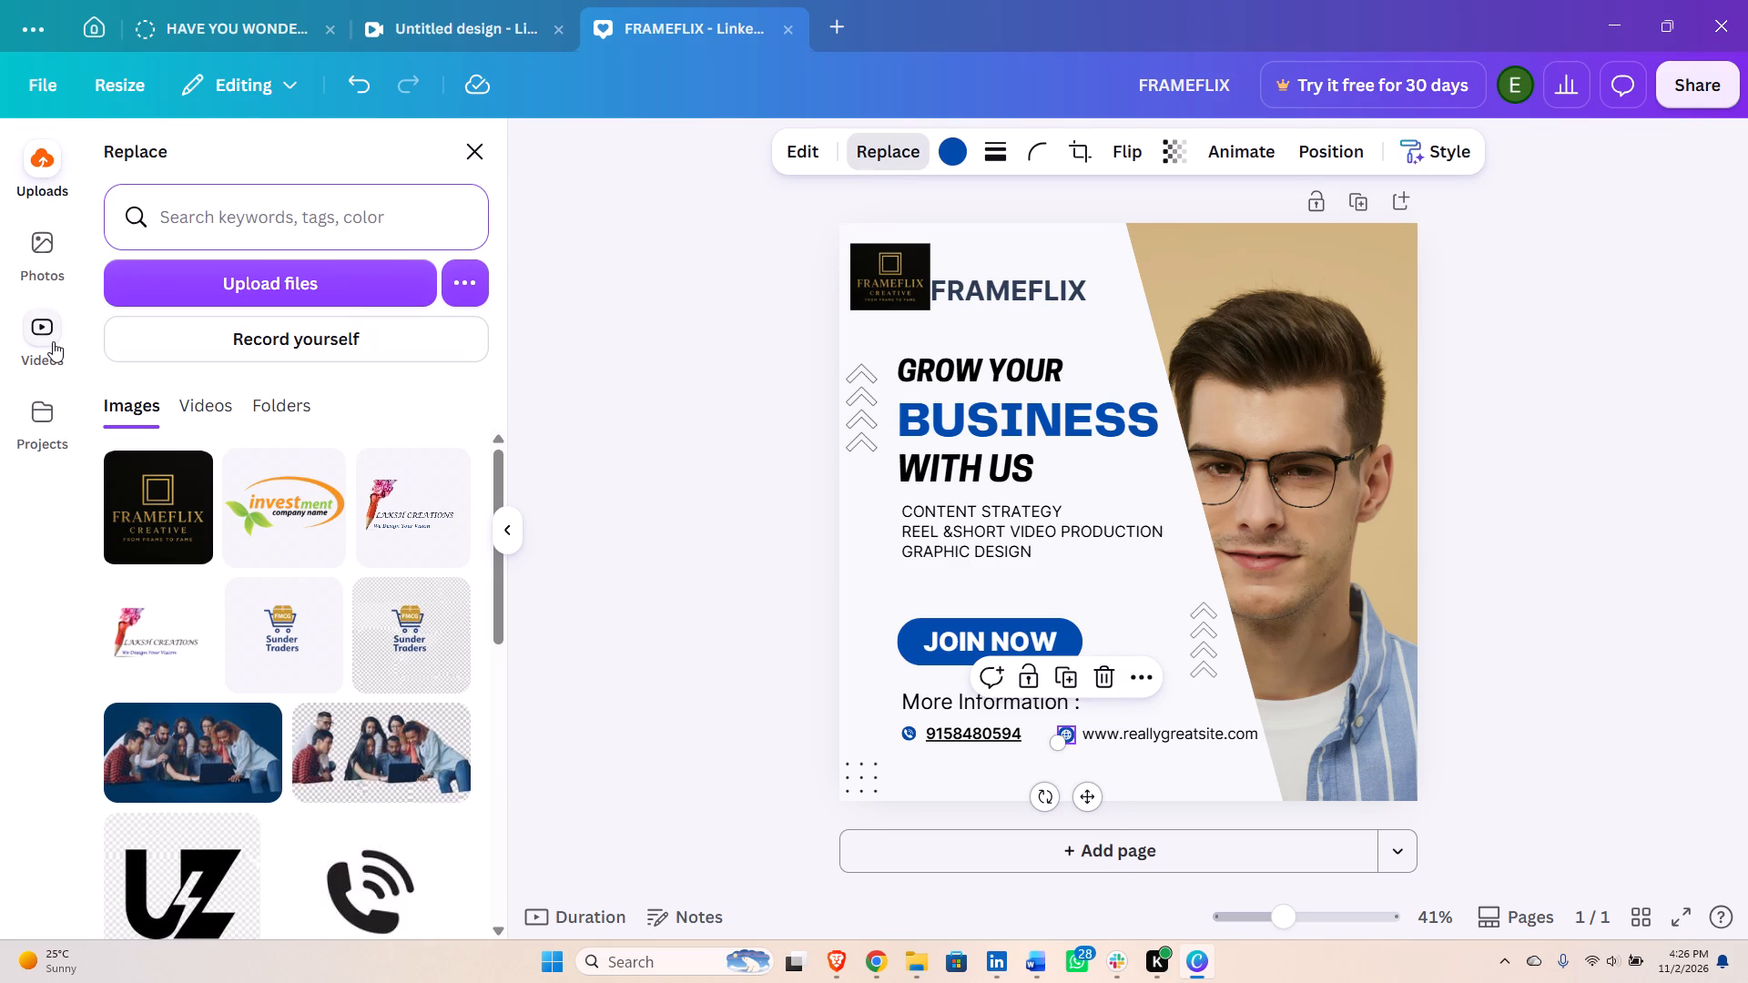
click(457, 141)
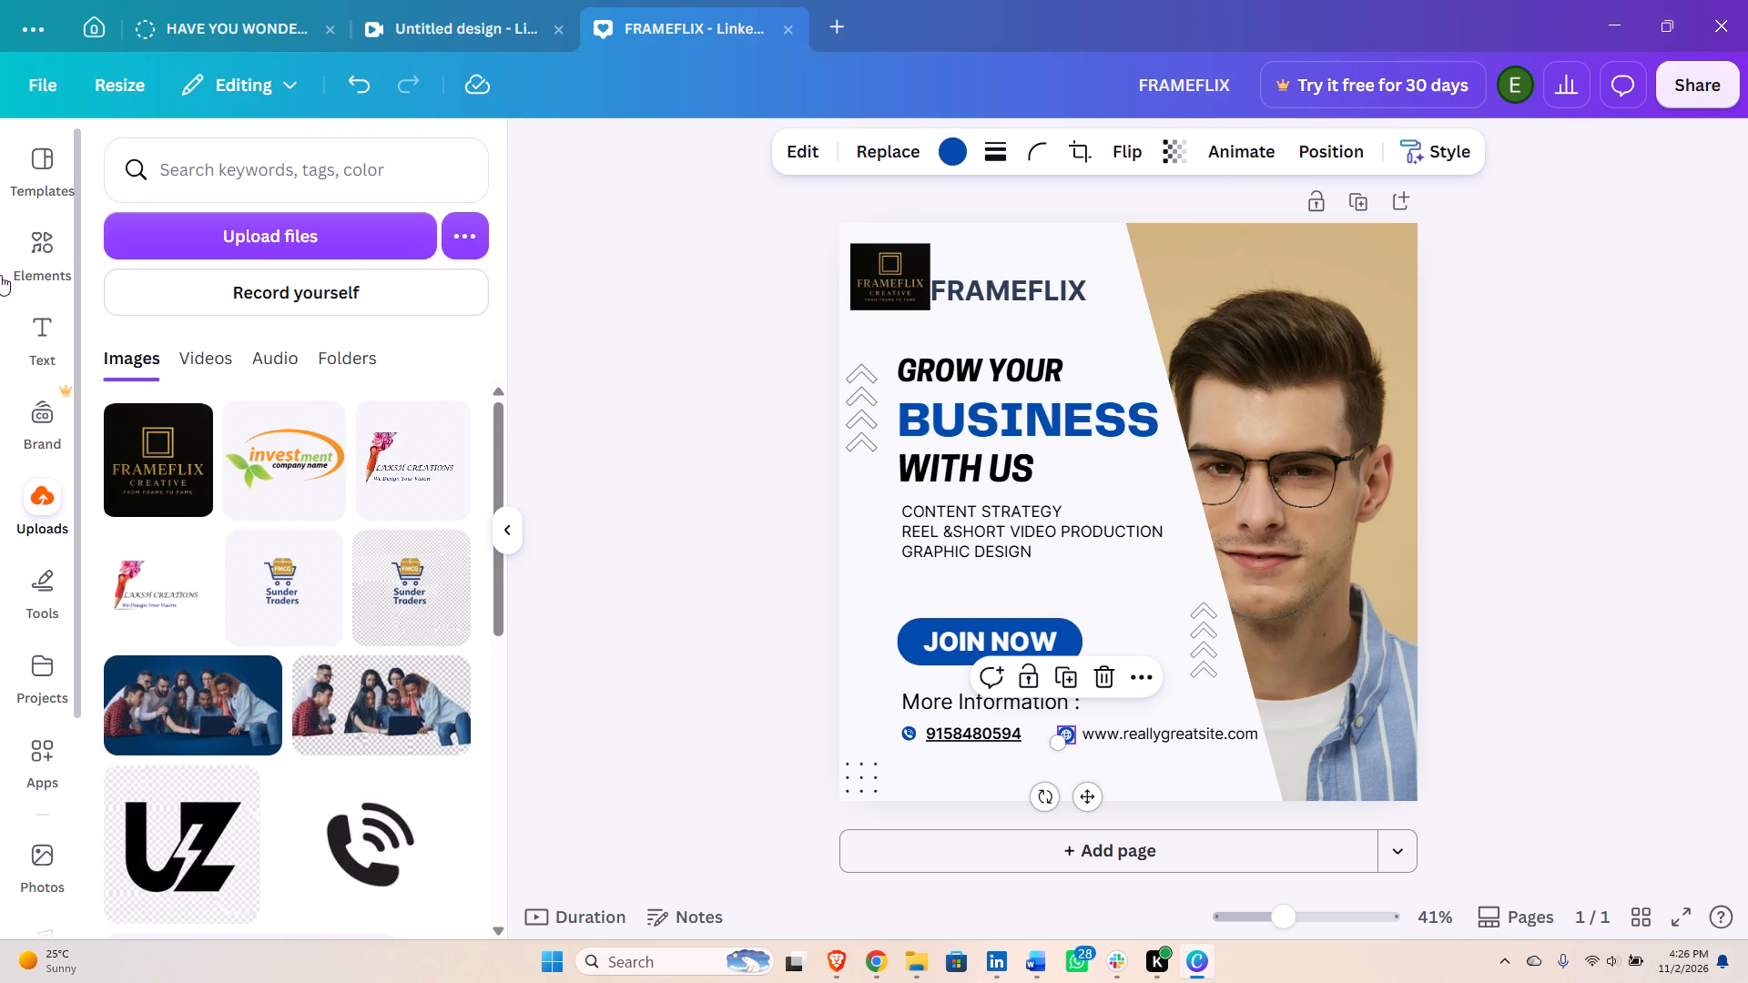
Search the elements library for "LINKELDN", look through the graphics results, and add the blue square LinkedIn logo to the design.
click(37, 236)
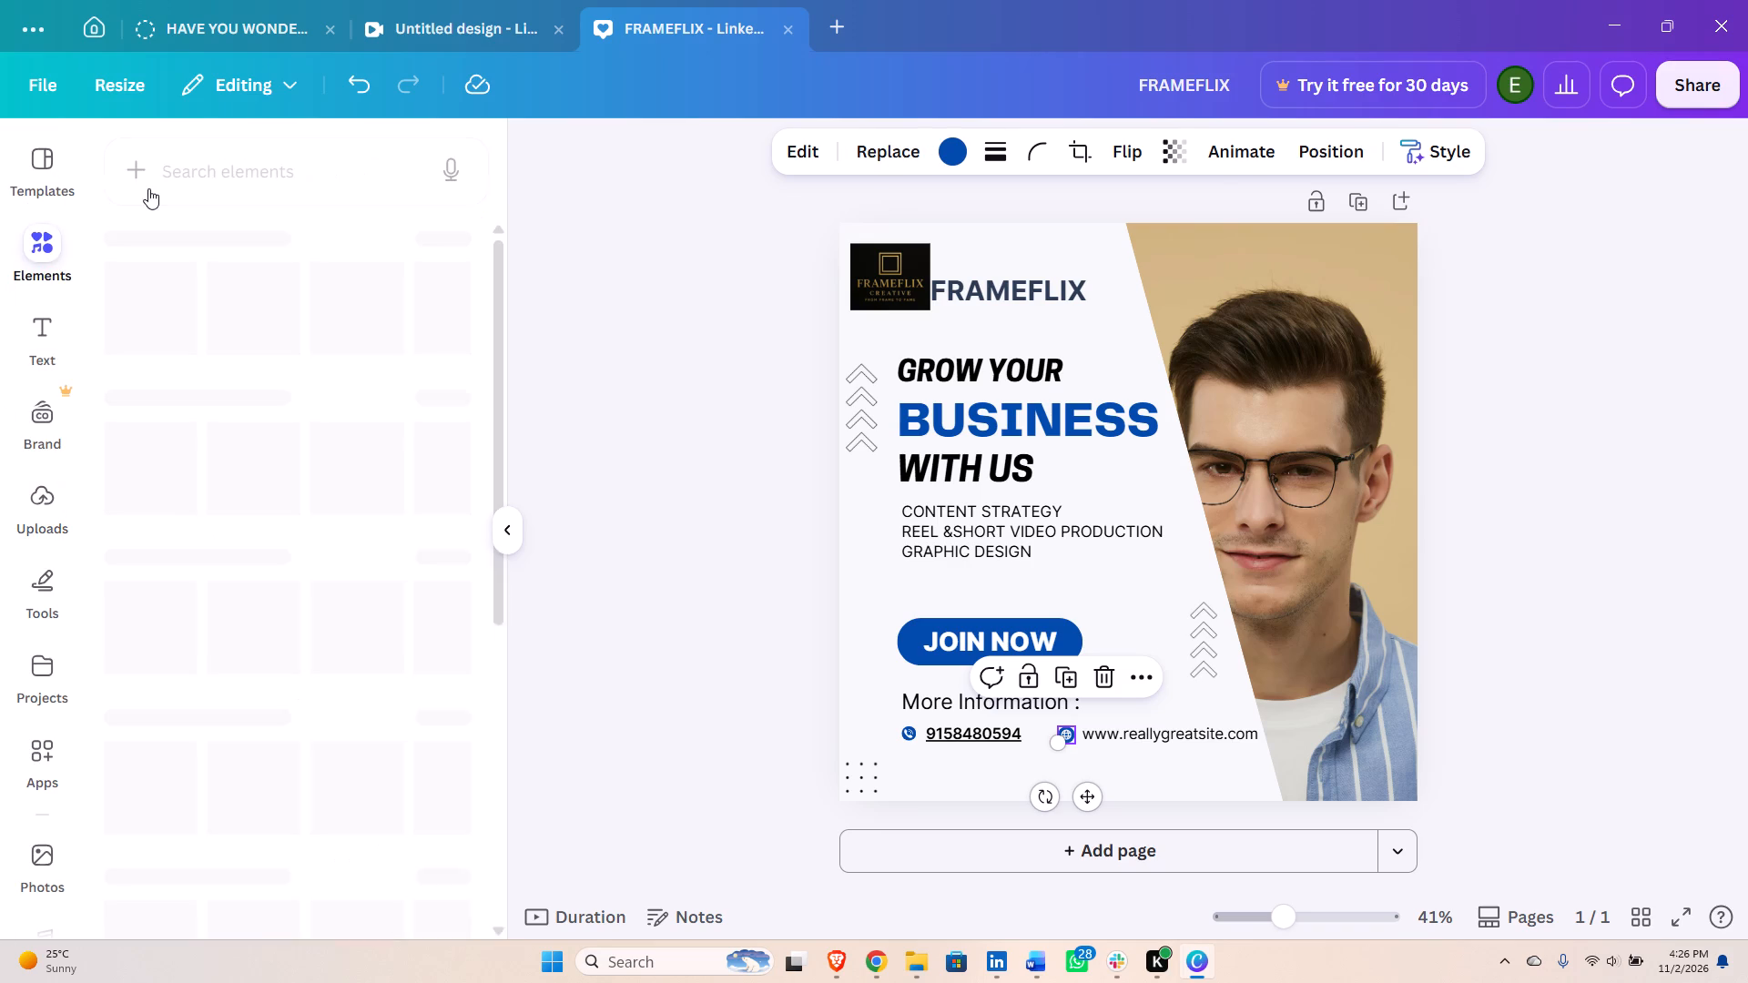
click(257, 160)
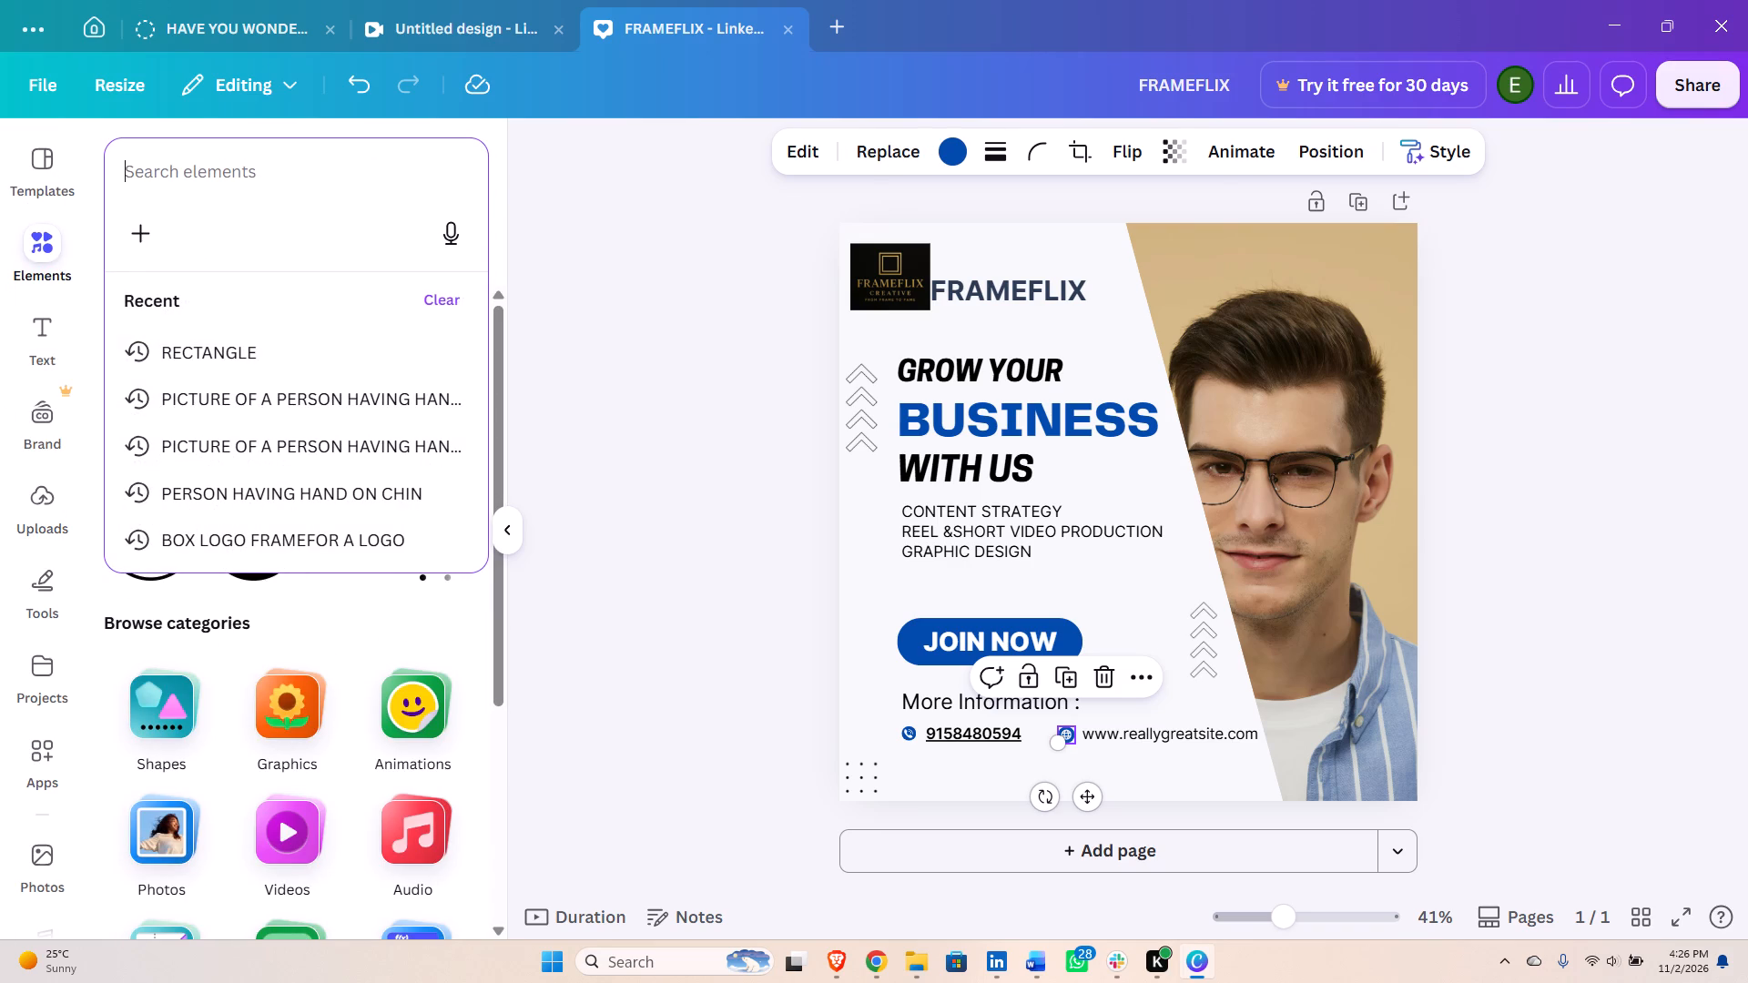
text(LINKELDN)
key(Return)
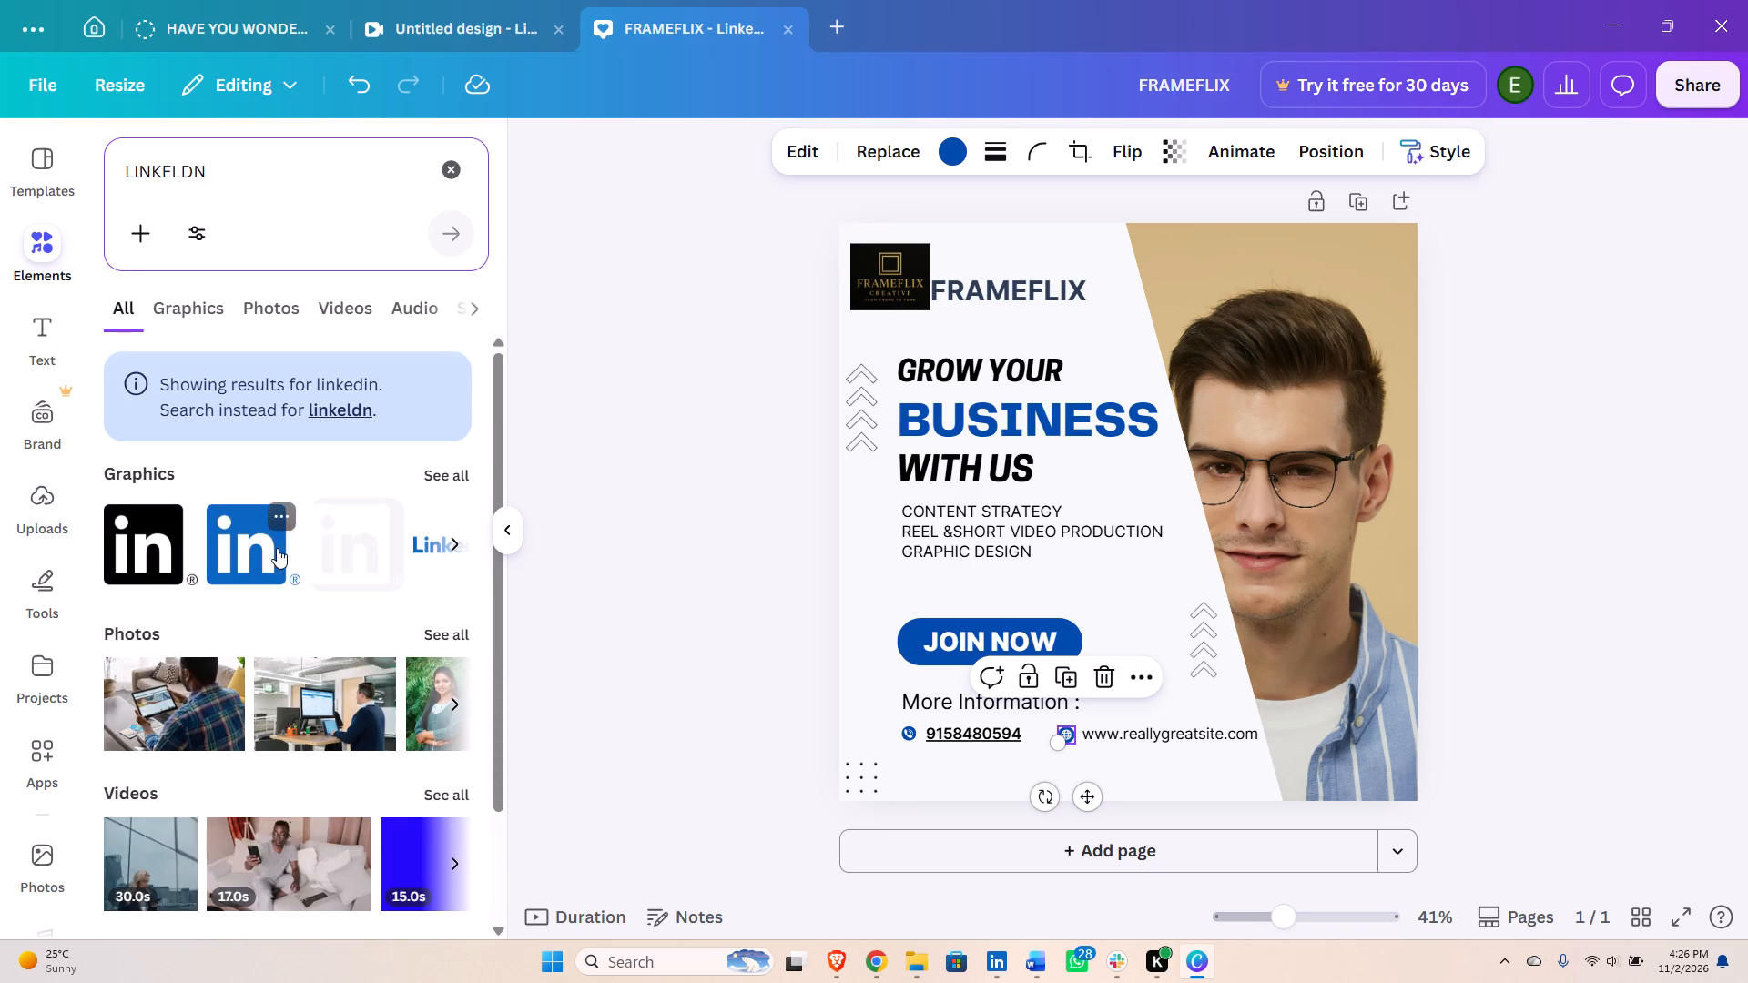
click(462, 542)
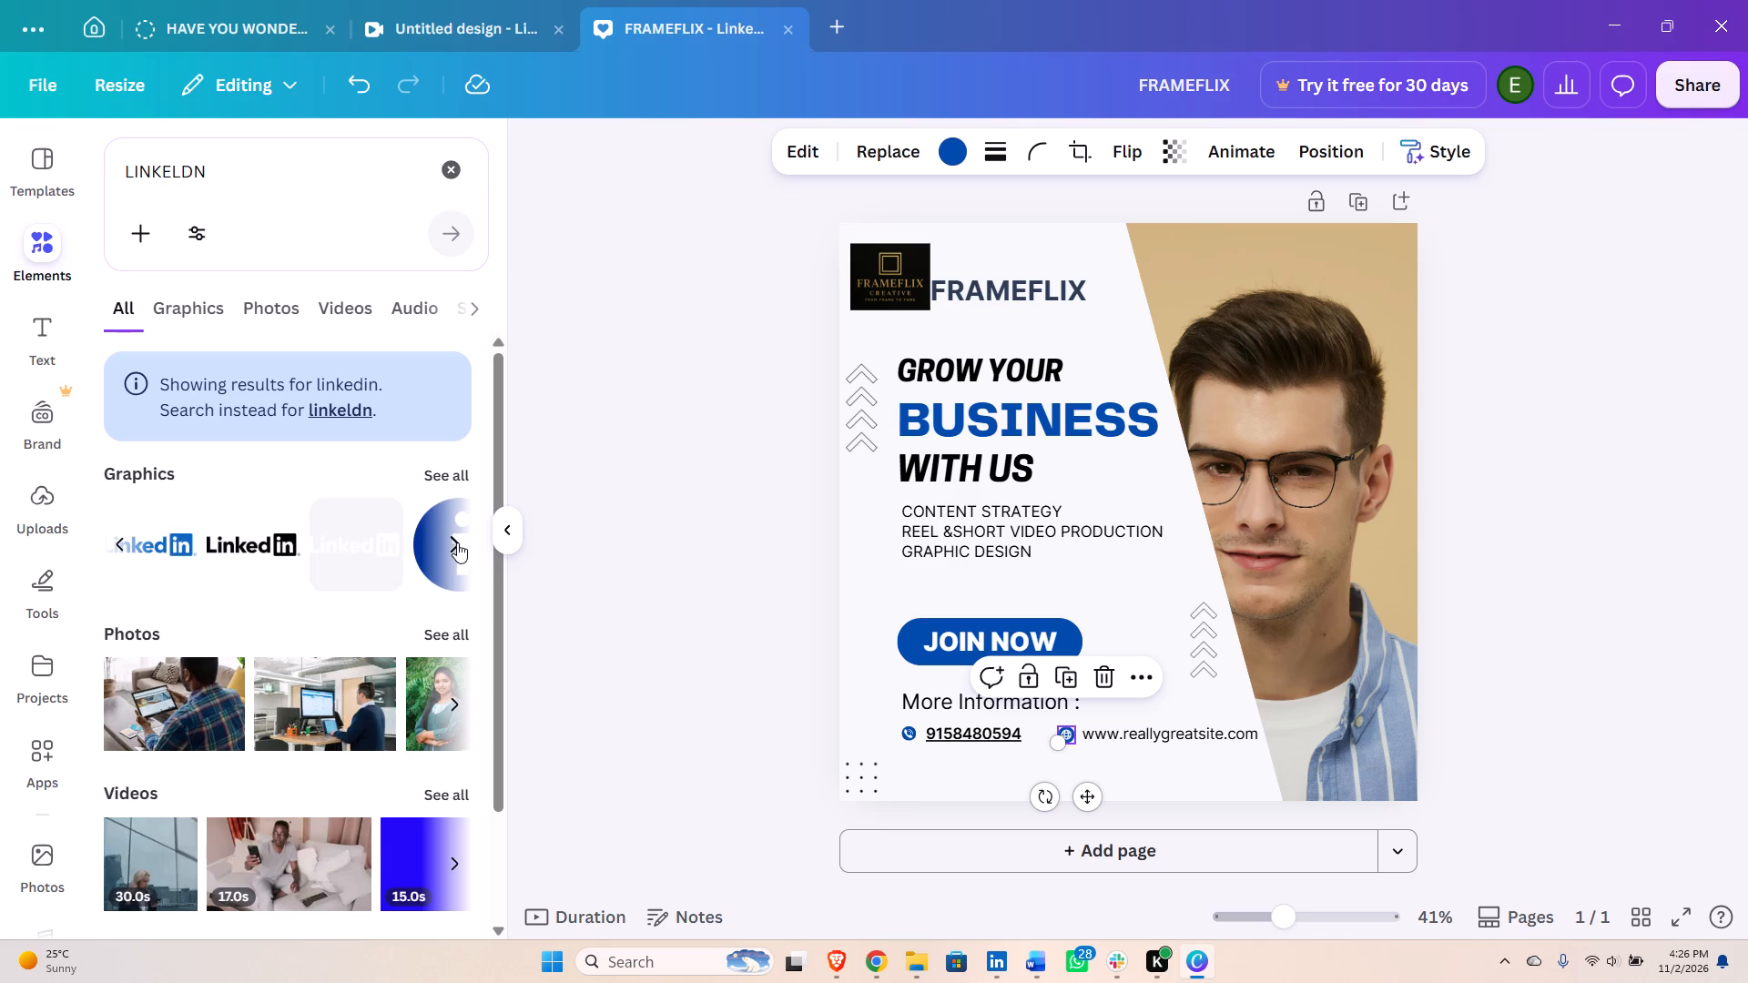
click(457, 542)
click(457, 542)
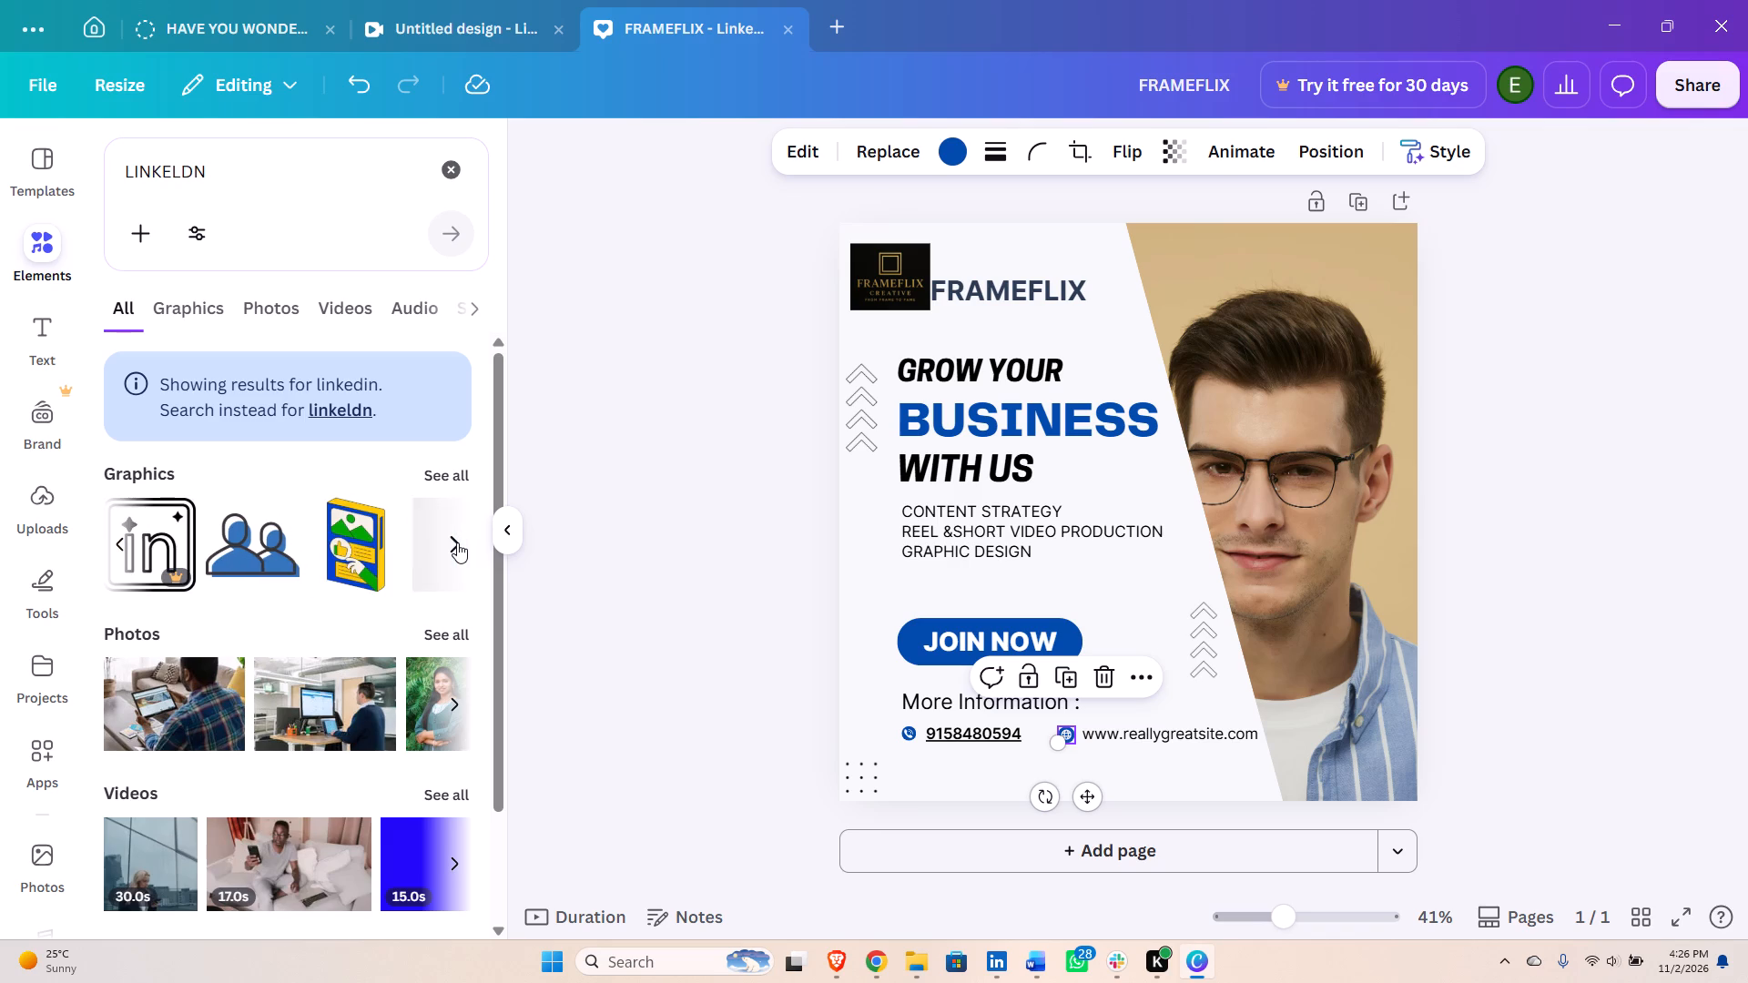
click(457, 542)
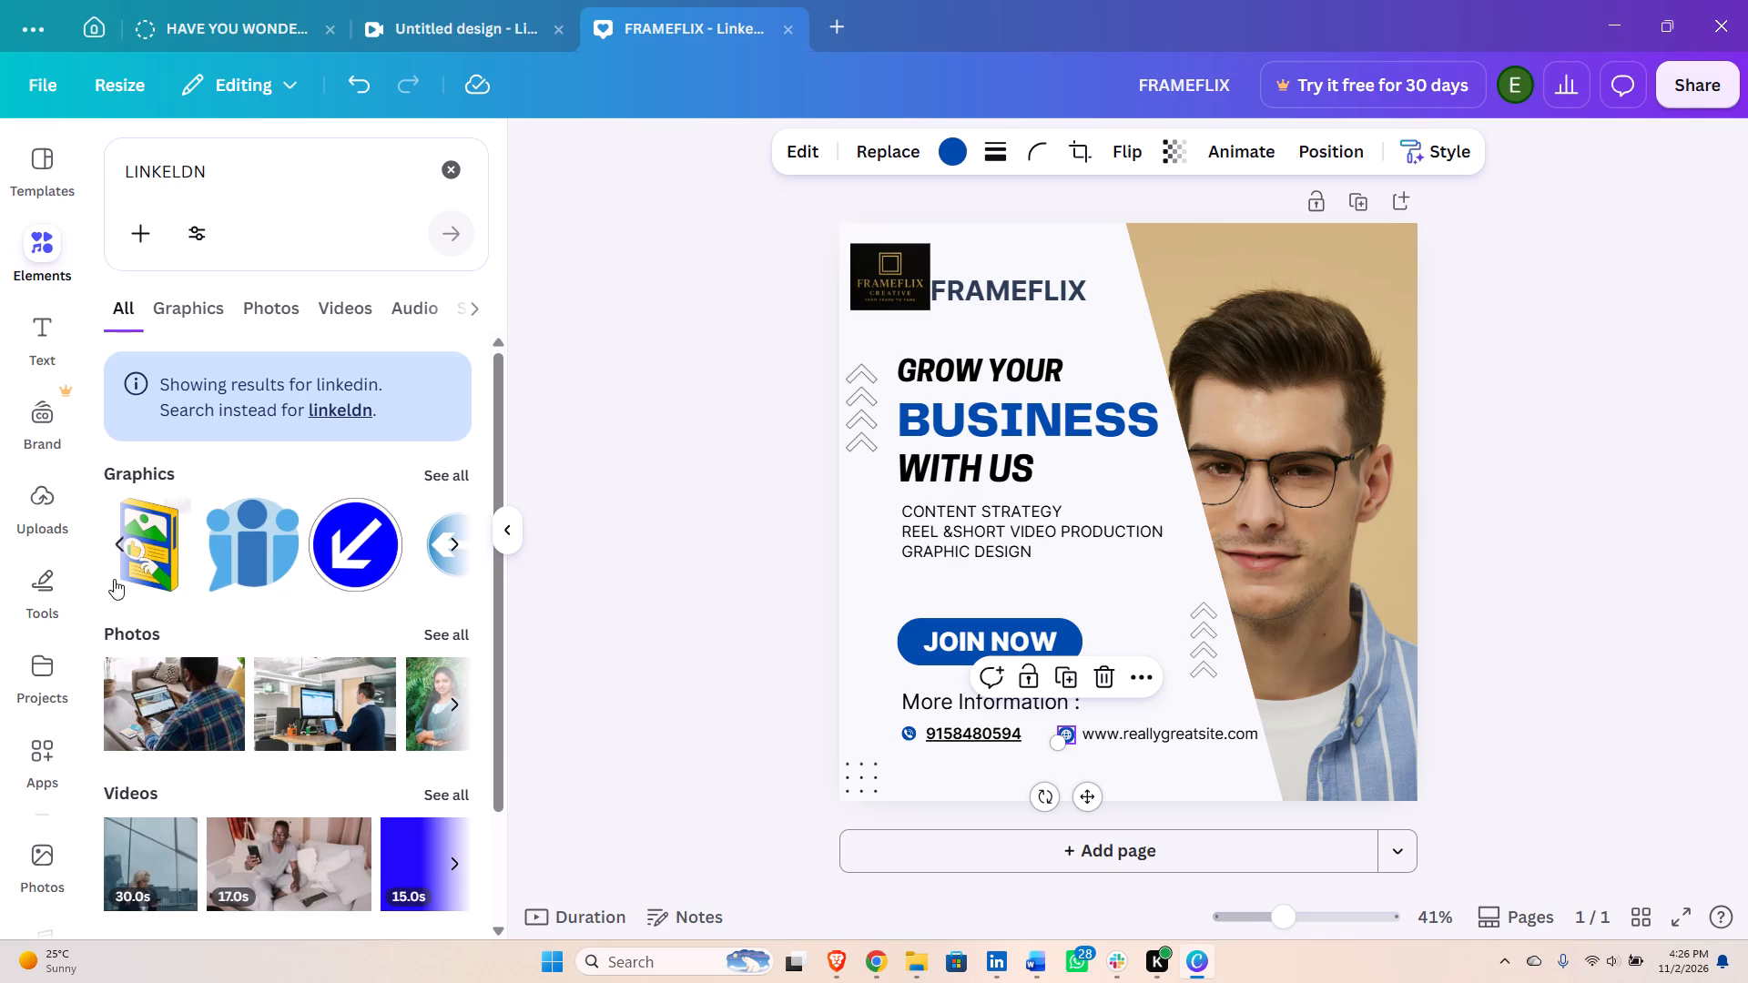
click(128, 542)
click(127, 539)
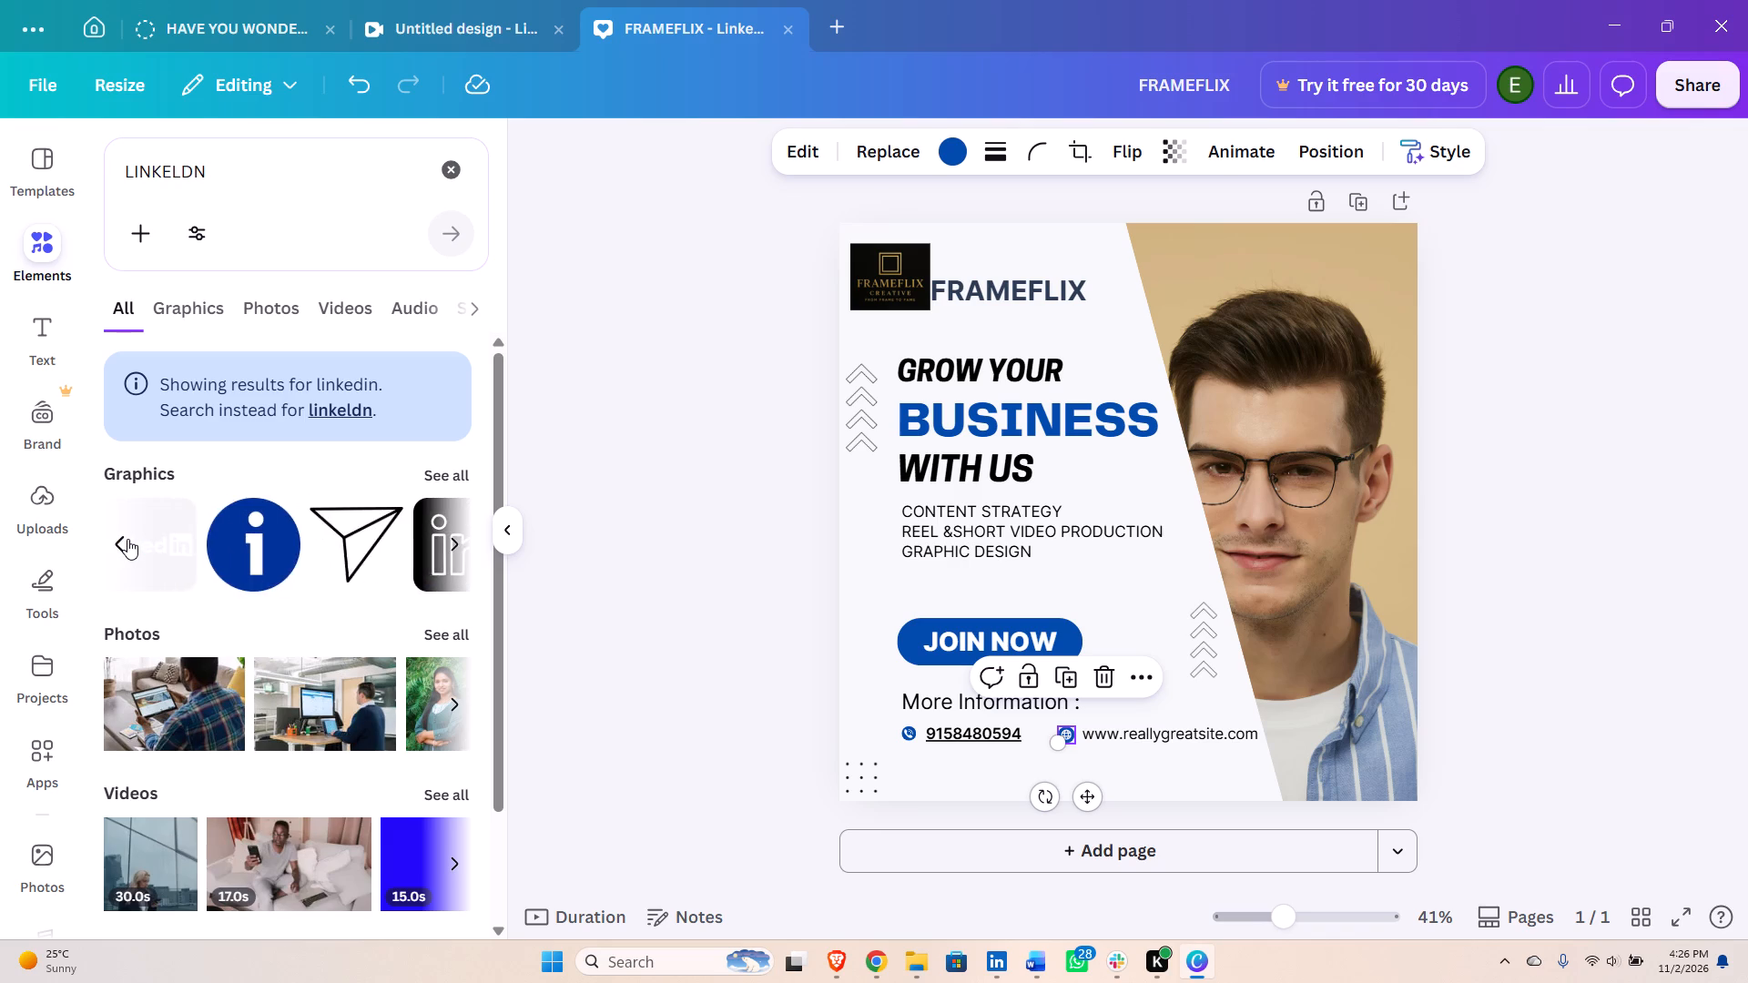
click(127, 539)
click(127, 539)
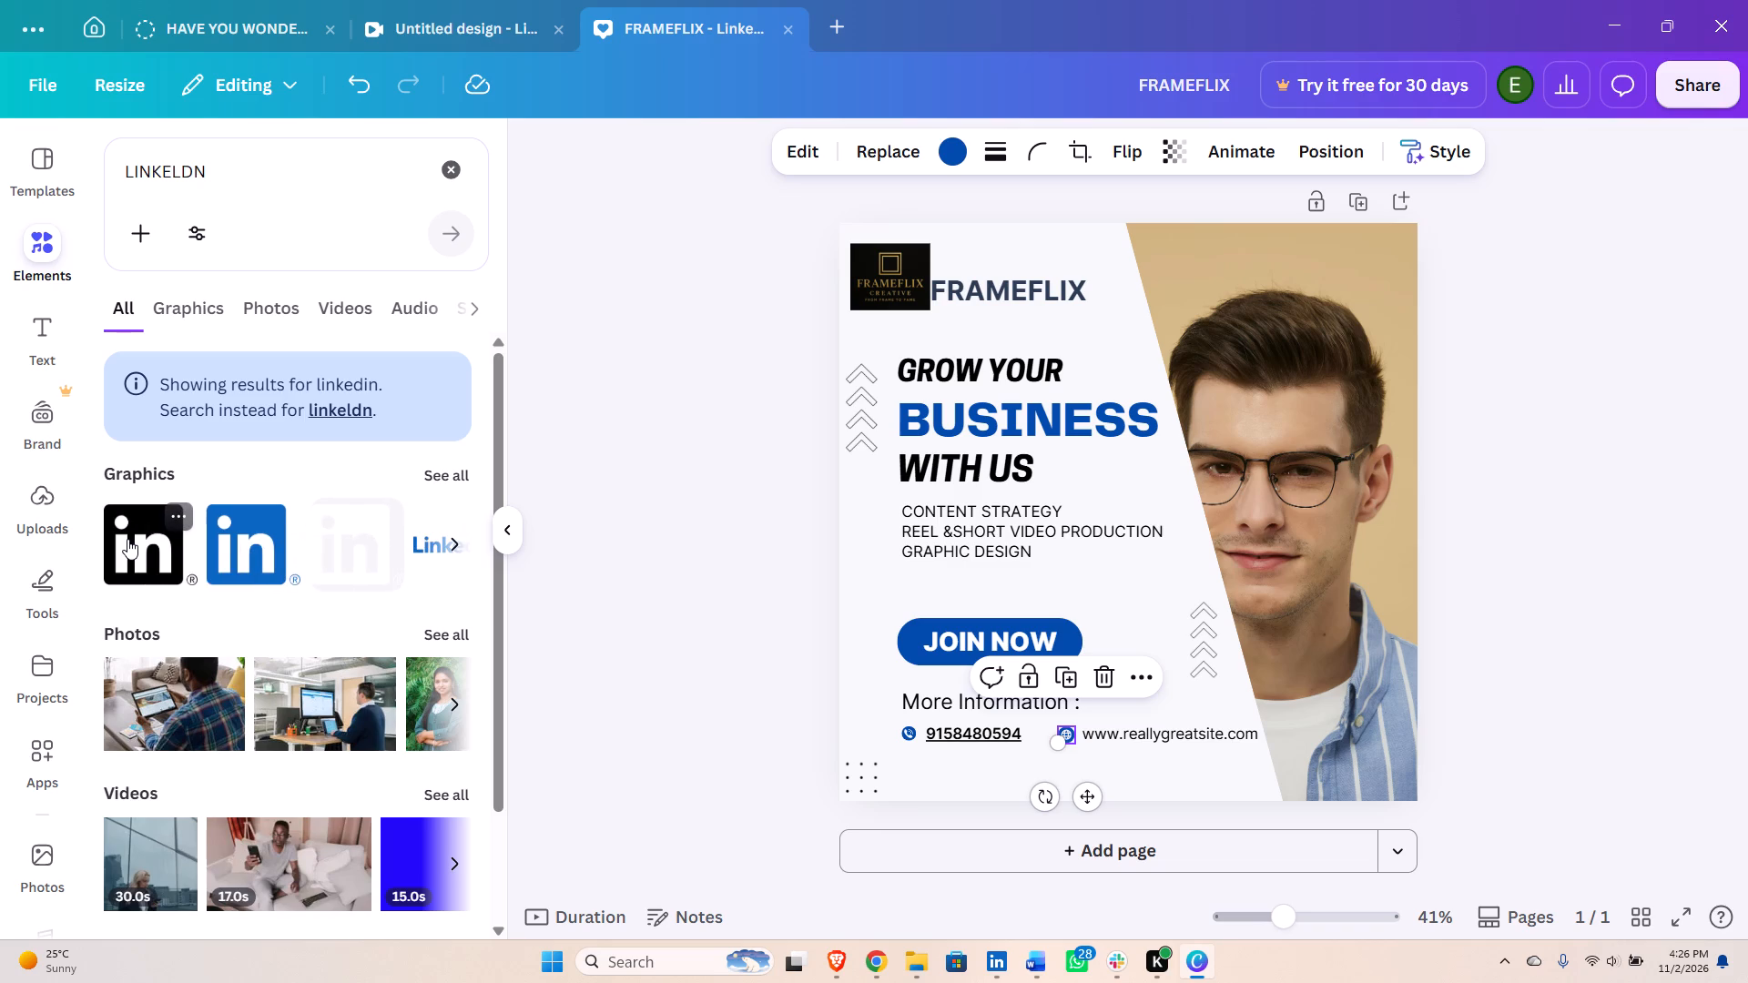
click(259, 550)
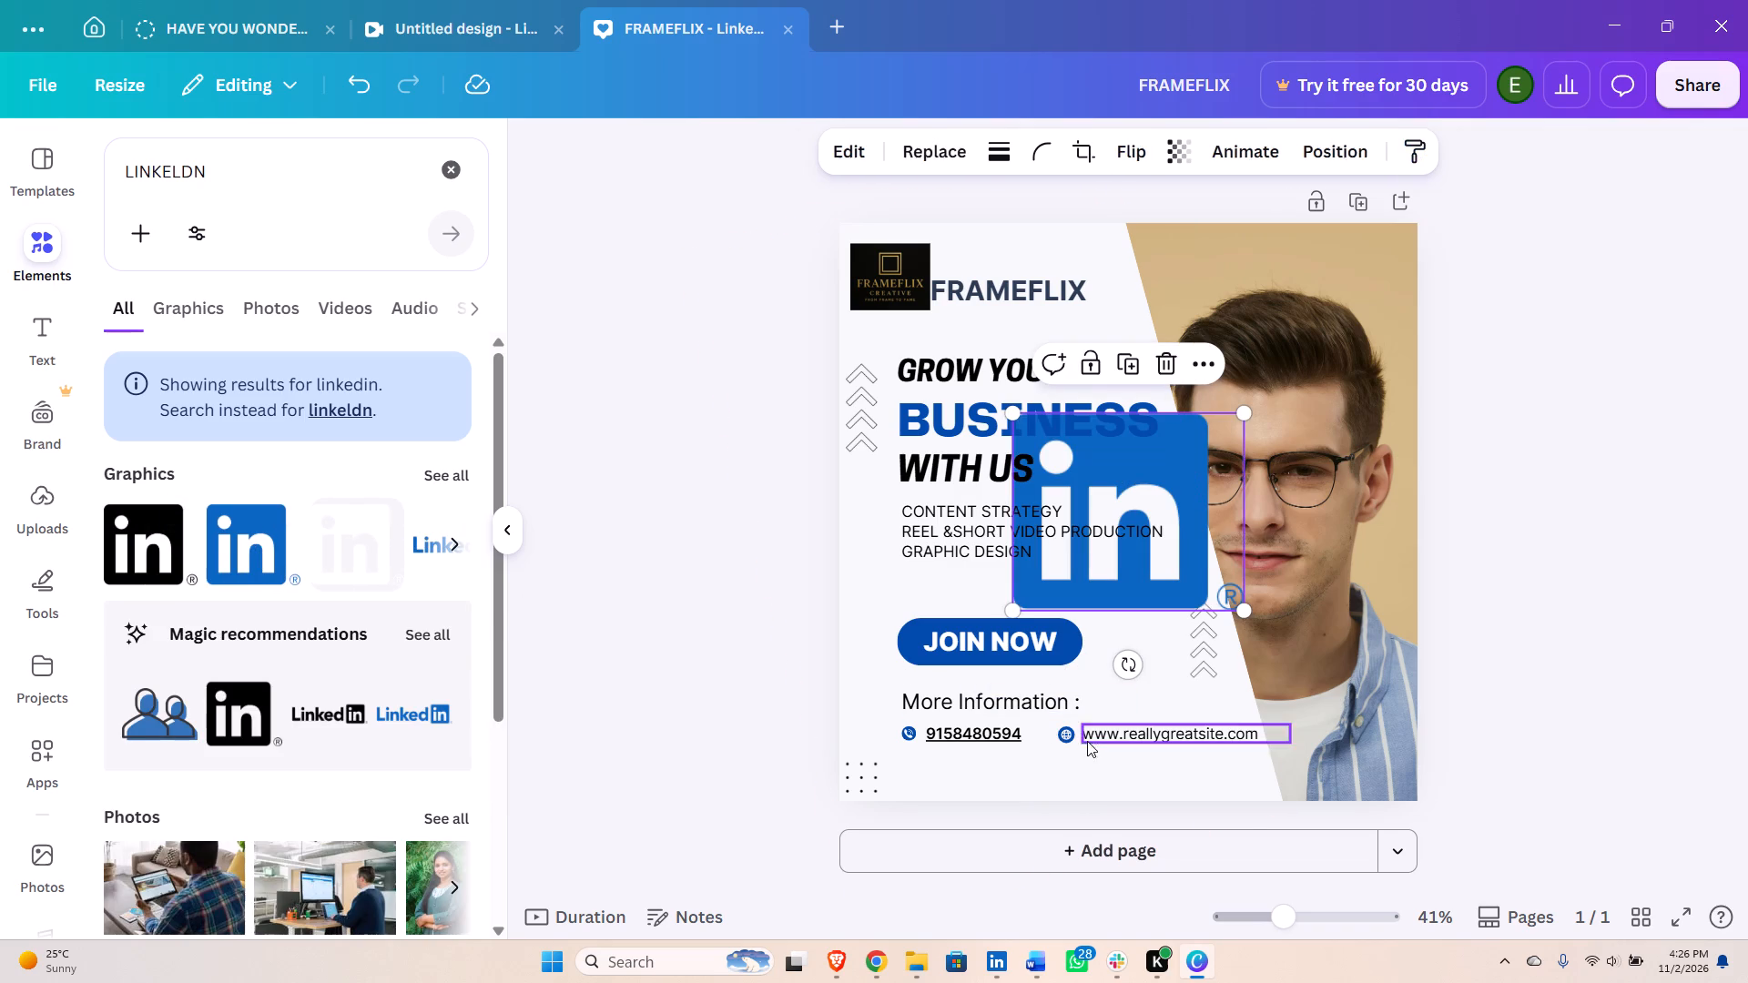
Delete the blue globe icon beside the placeholder website.
click(1071, 732)
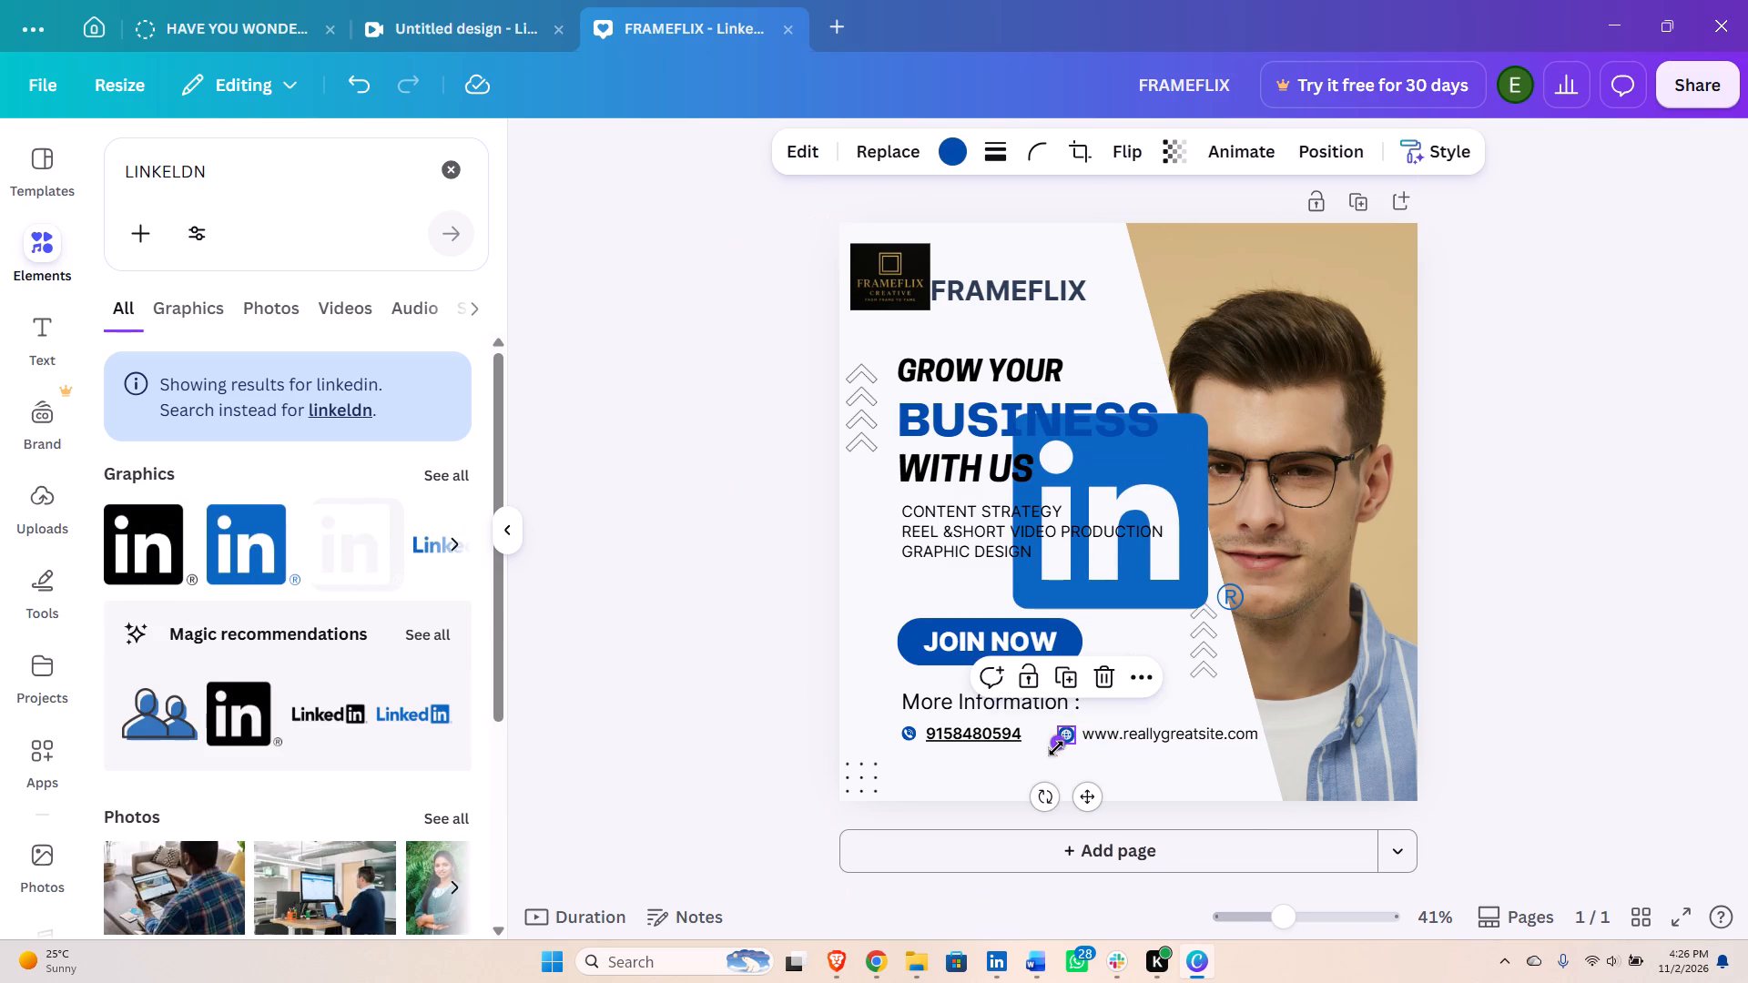
drag(1056, 748, 981, 808)
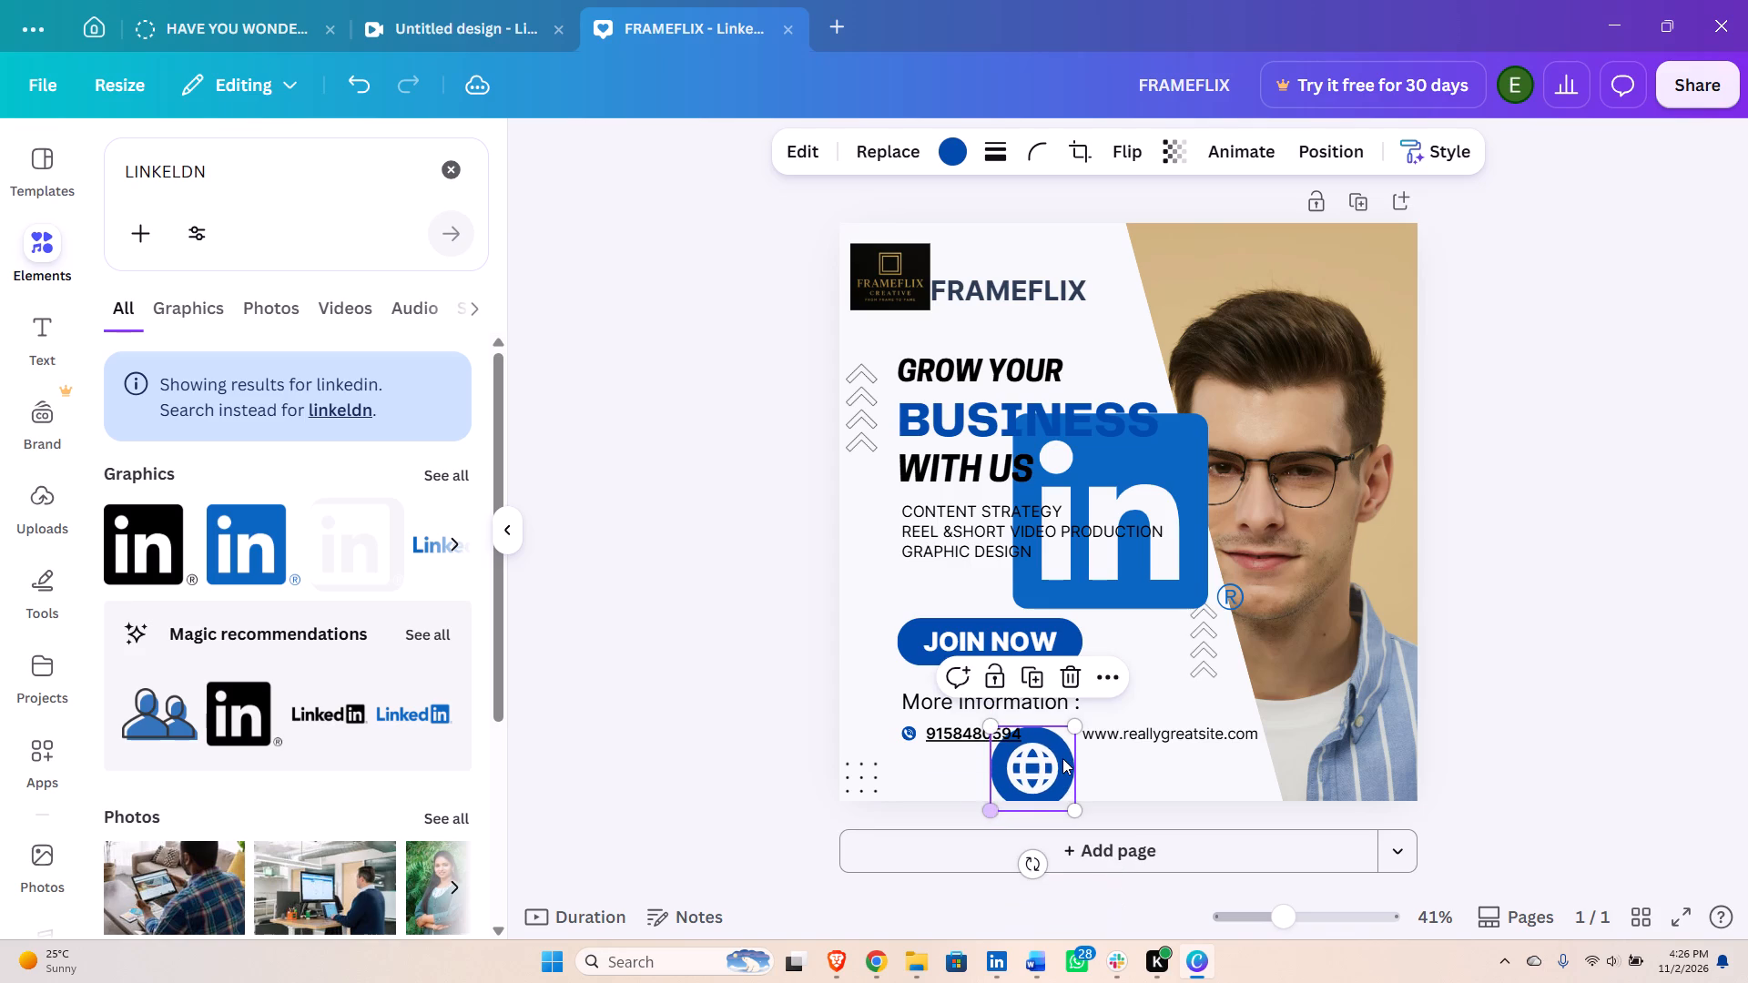
drag(1060, 755, 1157, 671)
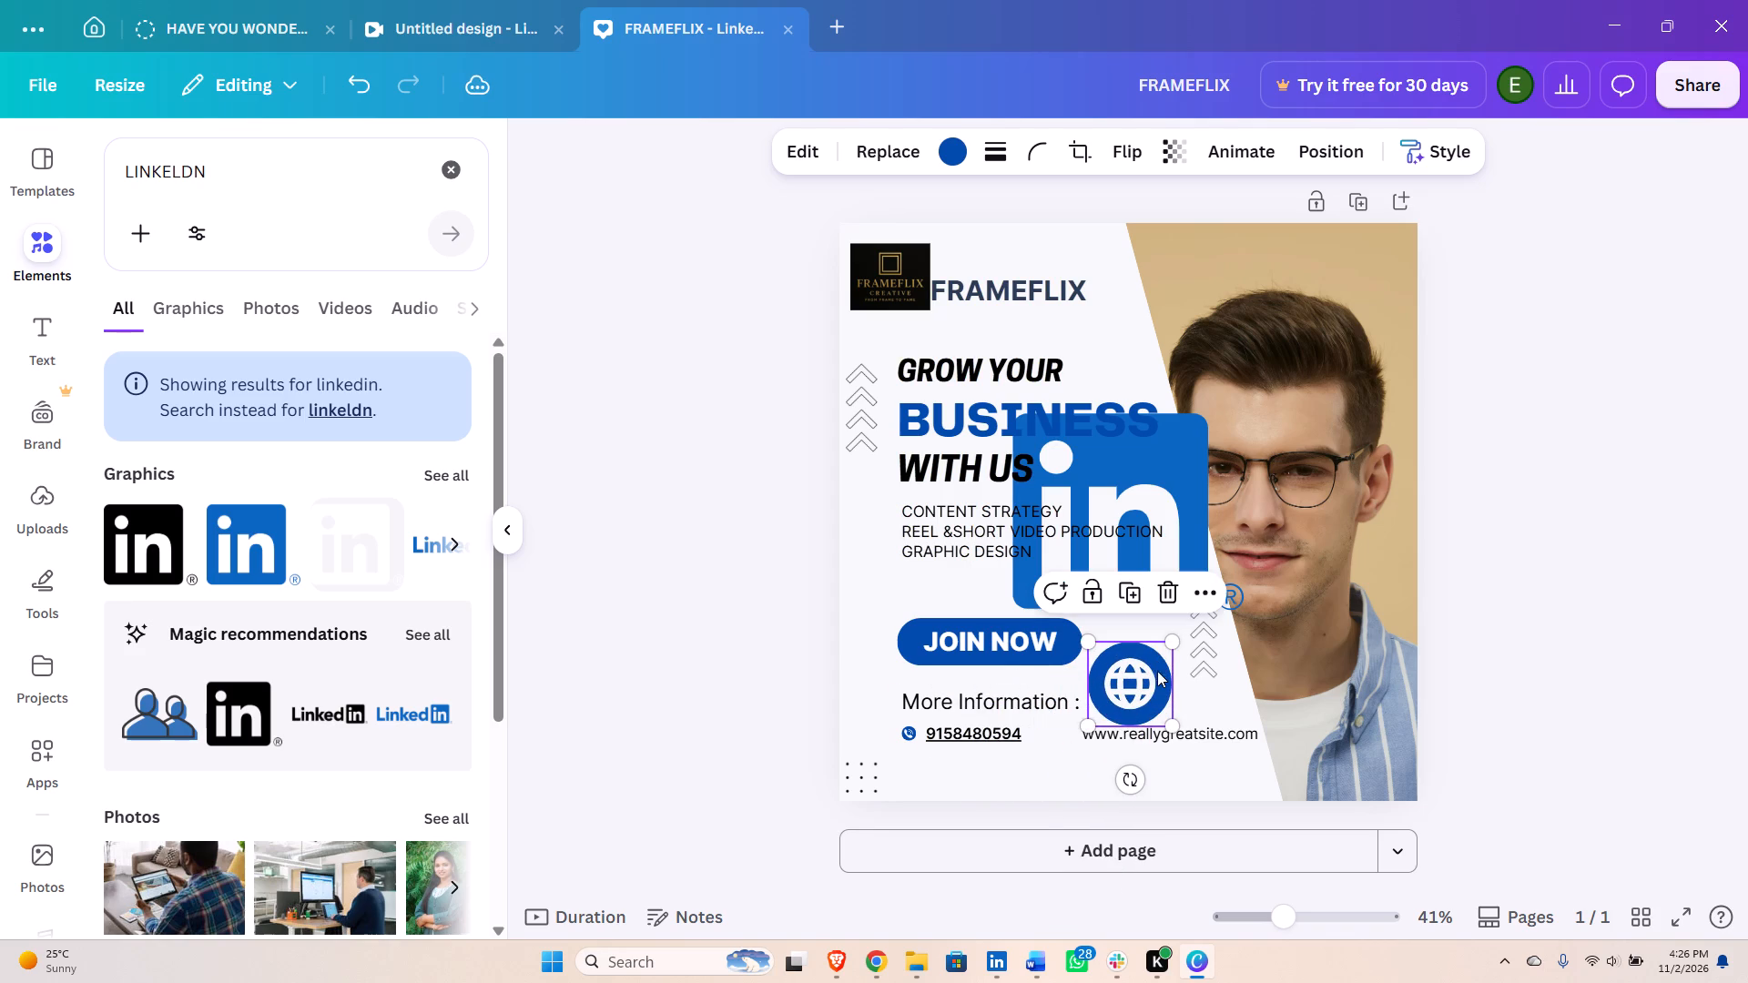
drag(1084, 723, 1065, 752)
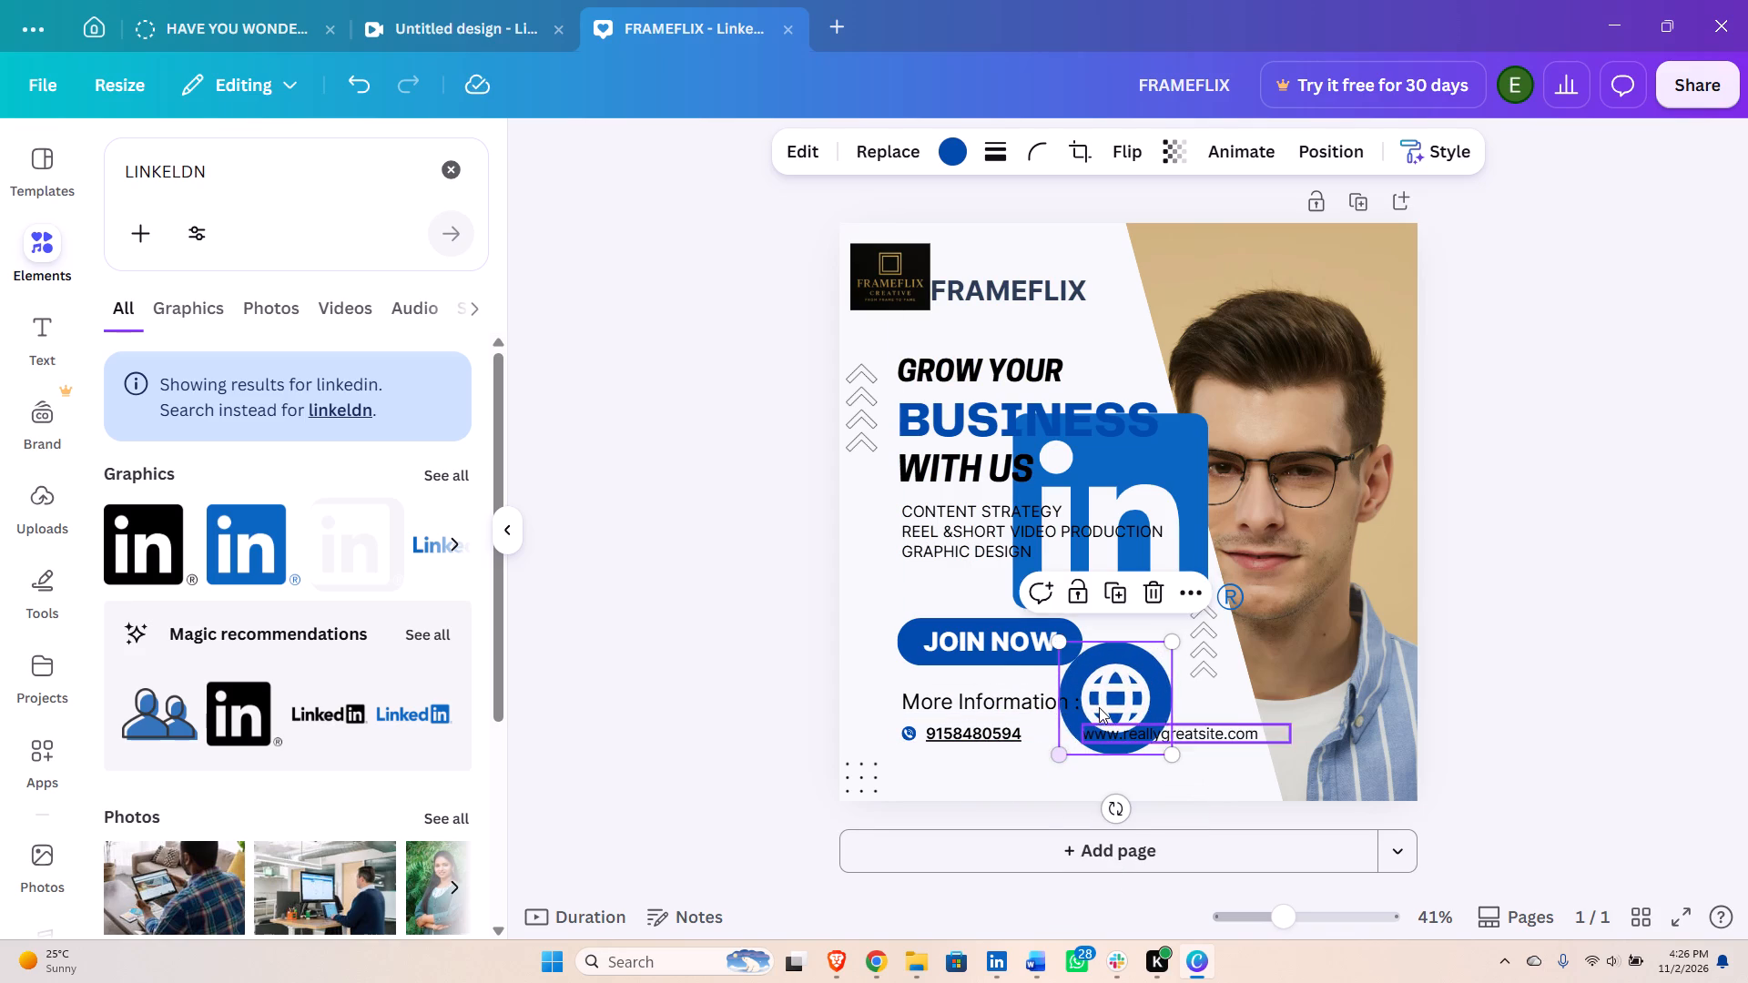
click(1145, 686)
click(1145, 689)
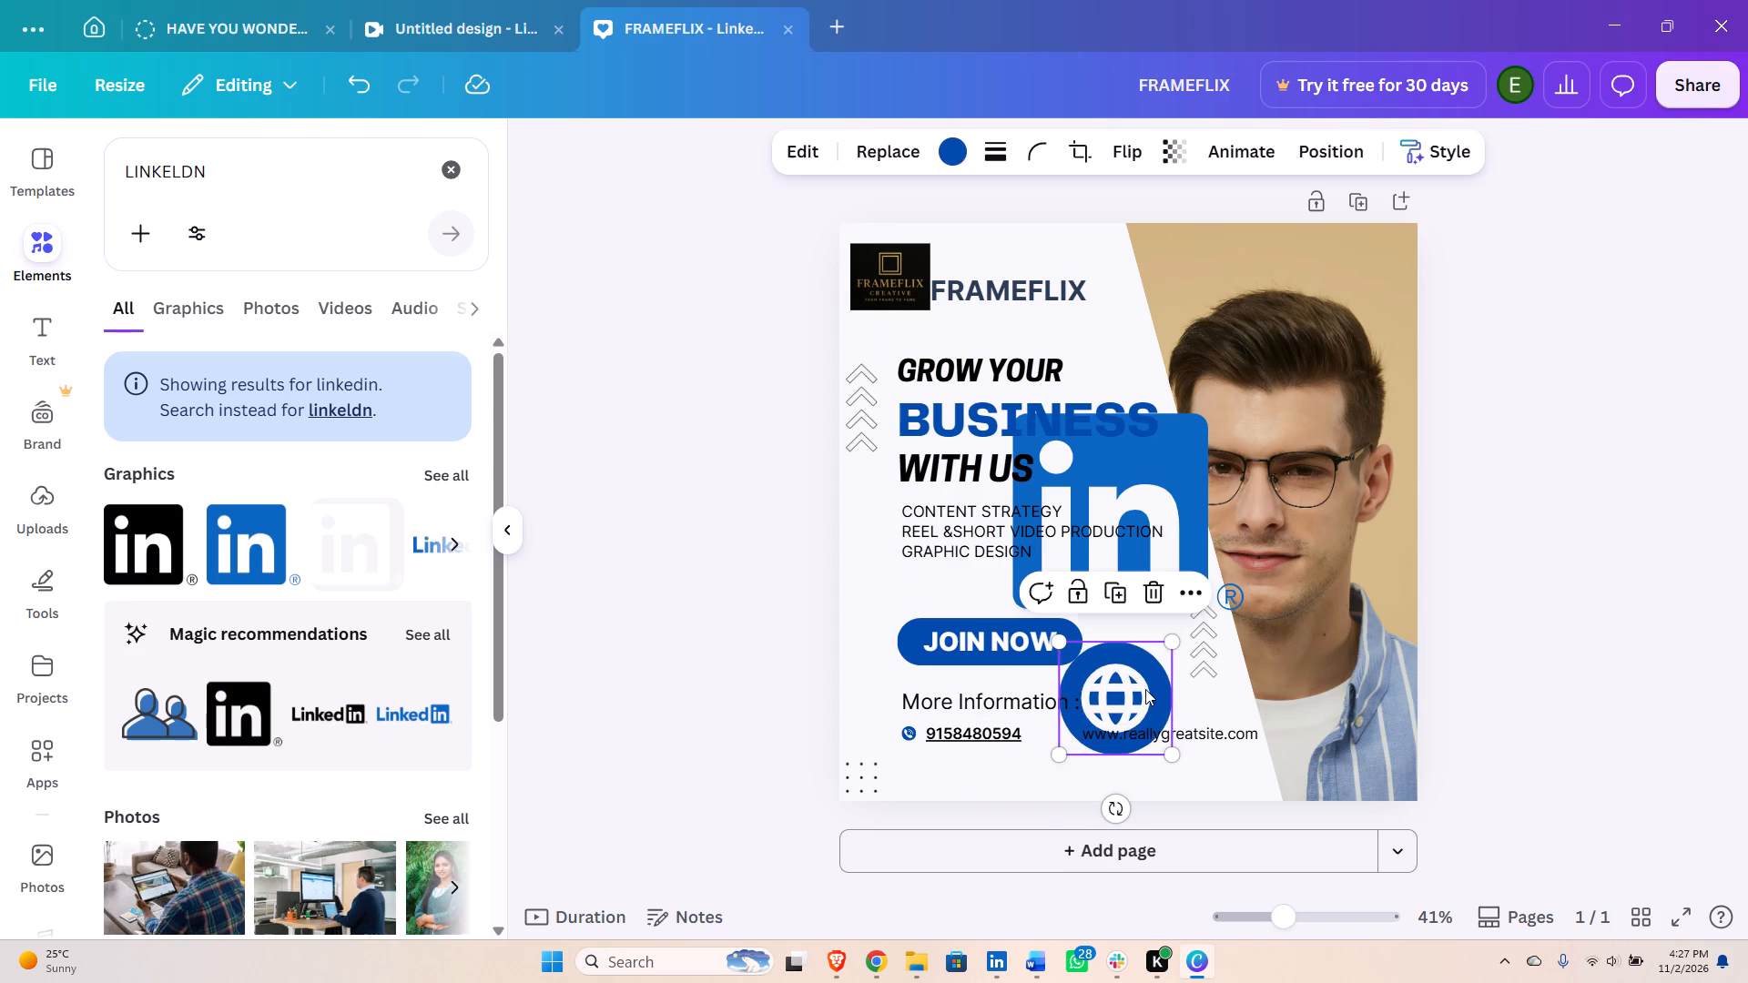
click(1145, 689)
double_click(1145, 689)
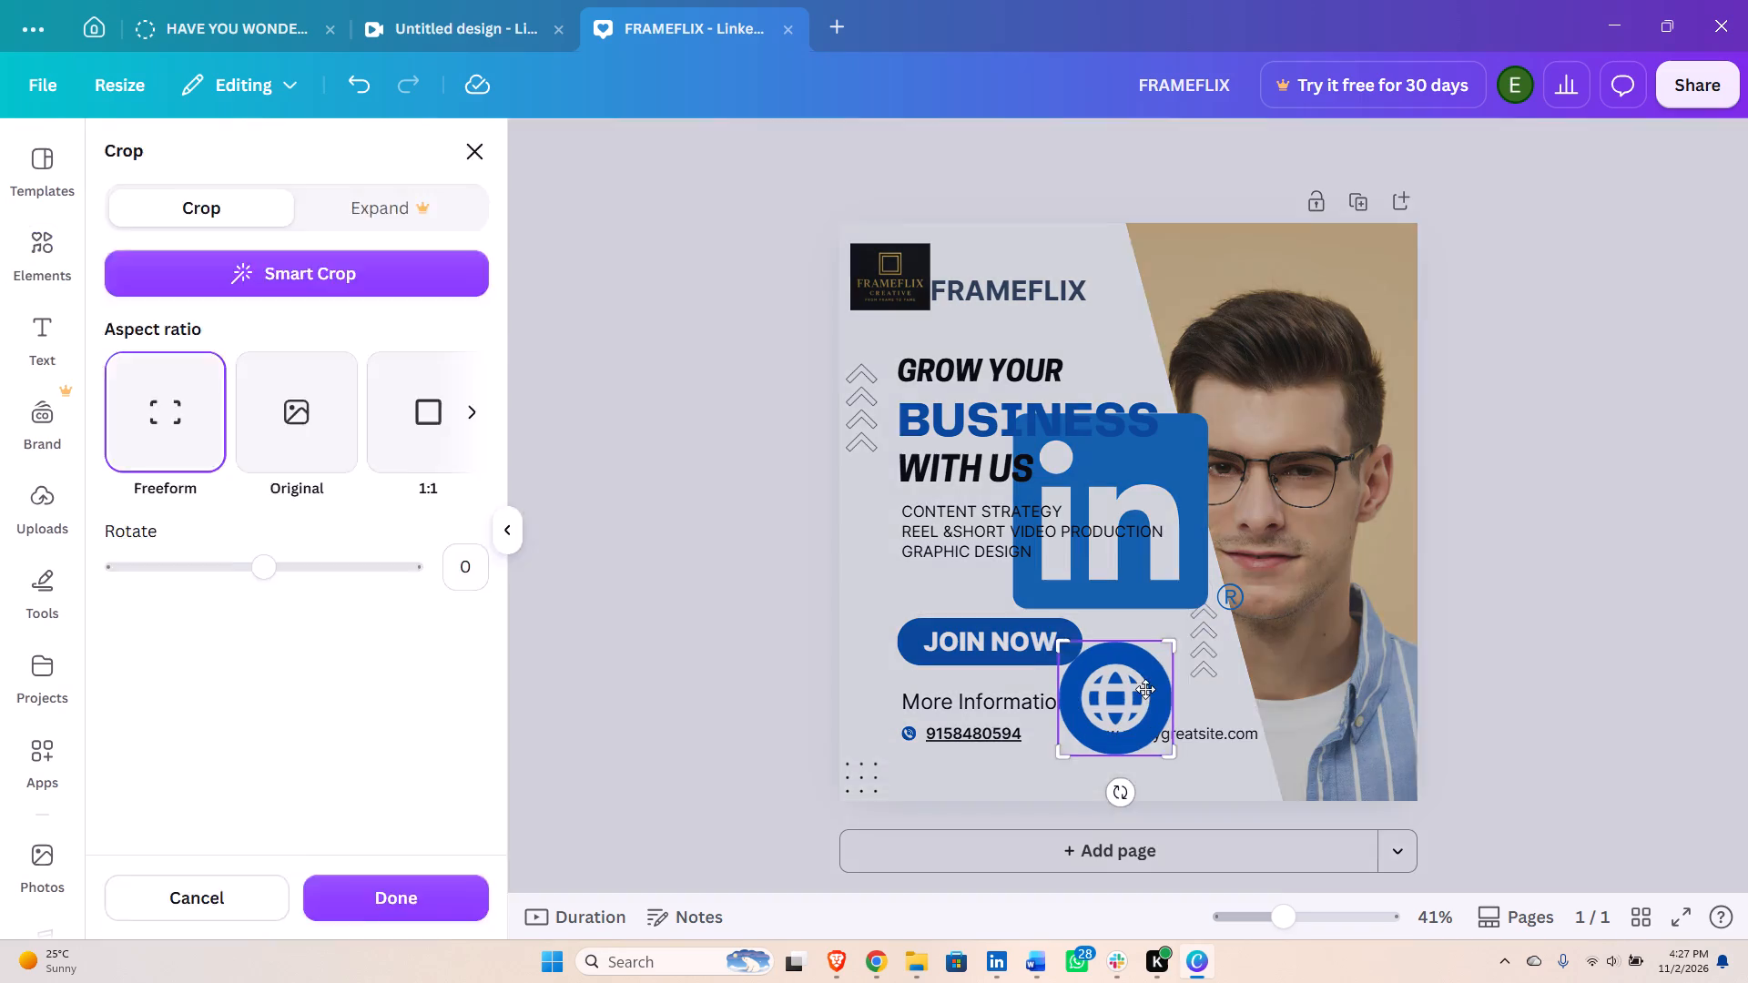
click(1145, 689)
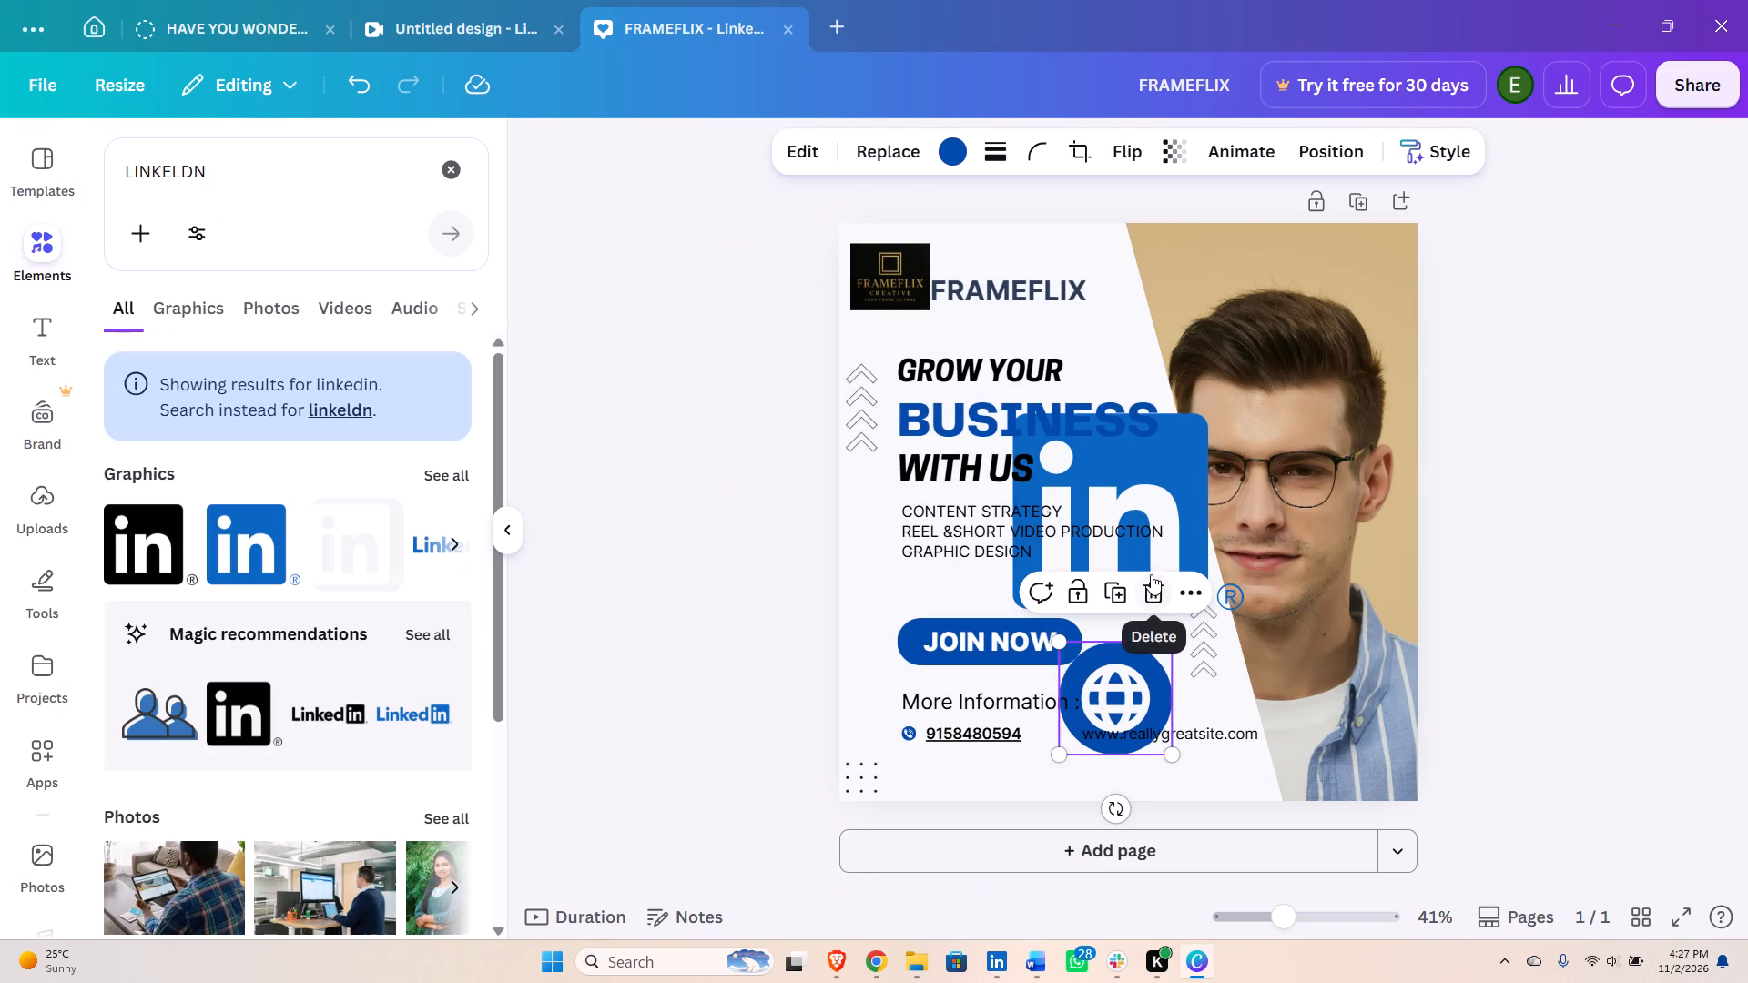
click(1151, 574)
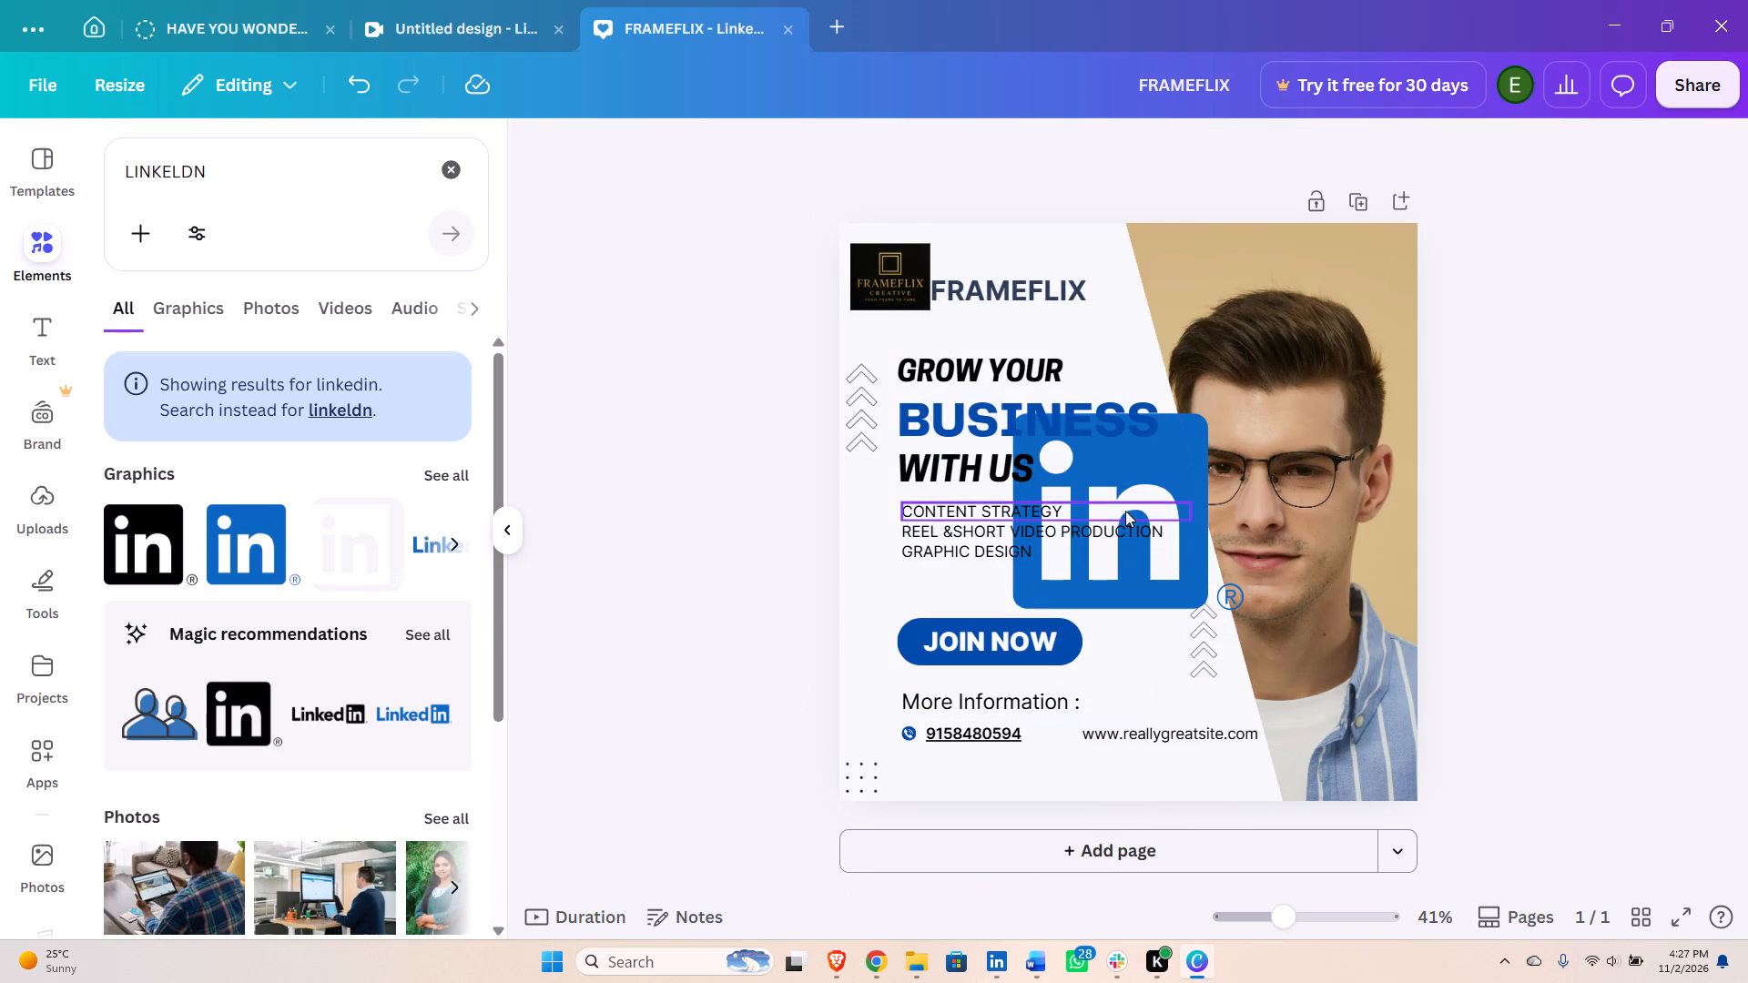
Shrink the LinkedIn logo to a small icon and move it between the phone number and the placeholder website.
drag(1163, 471, 1125, 668)
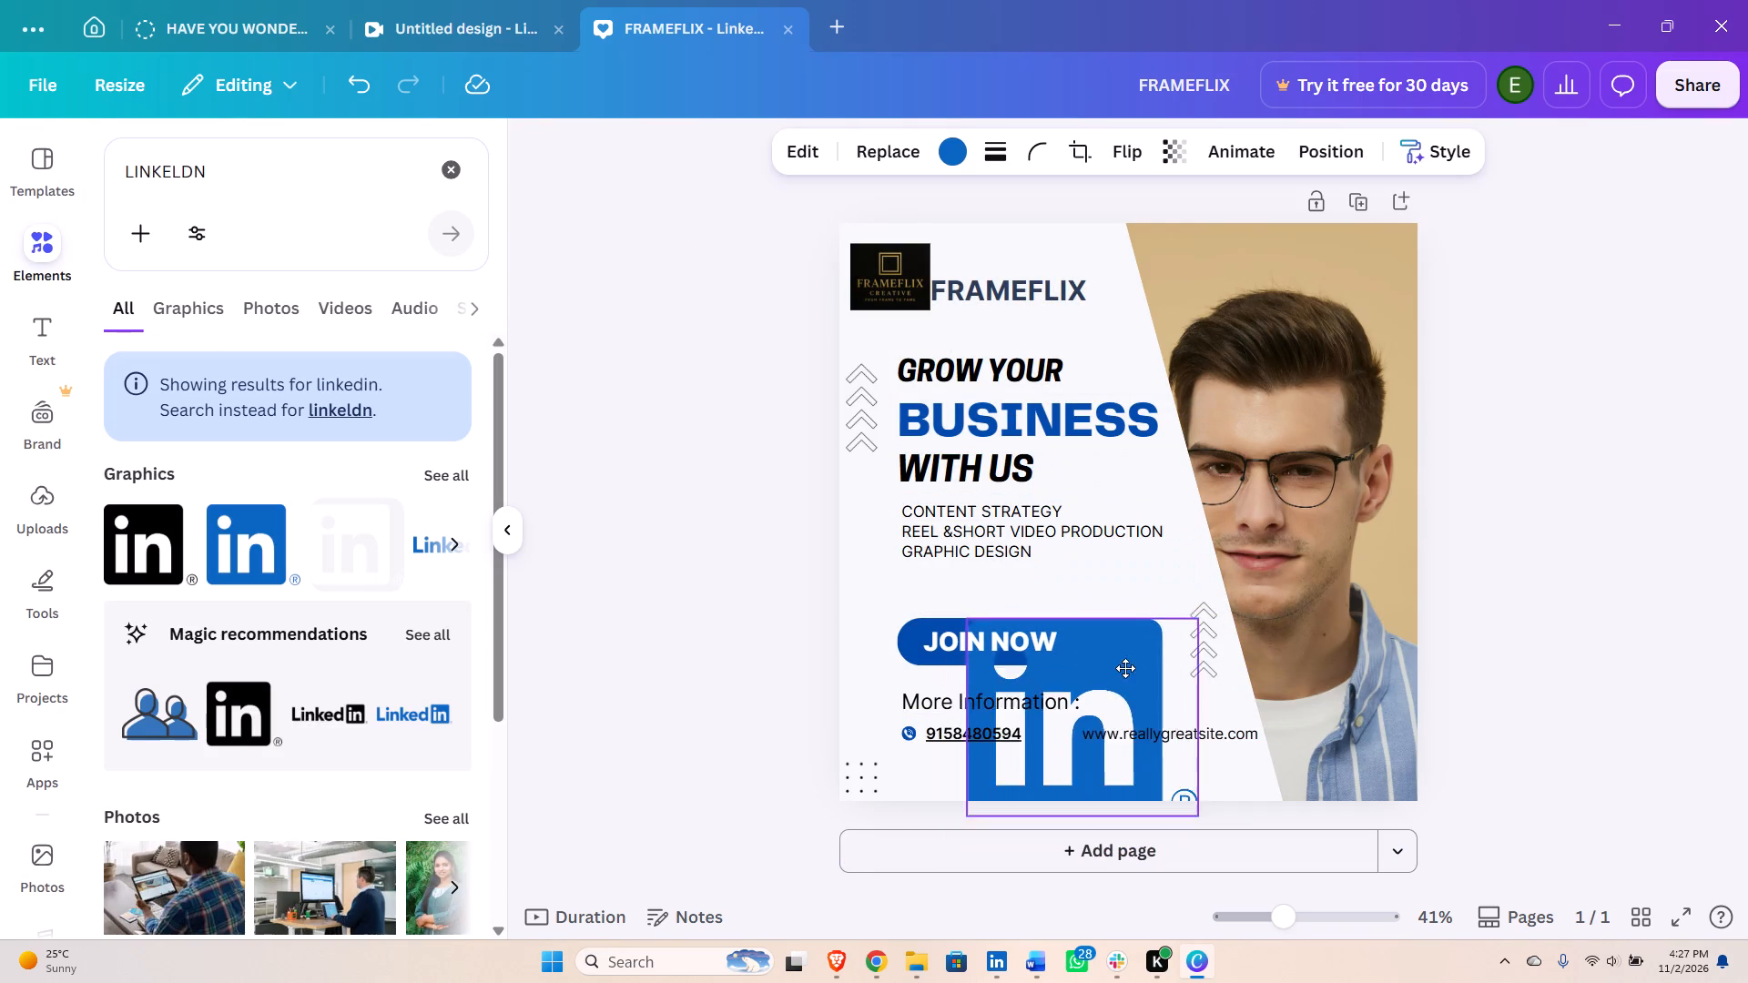
drag(1125, 668, 1142, 628)
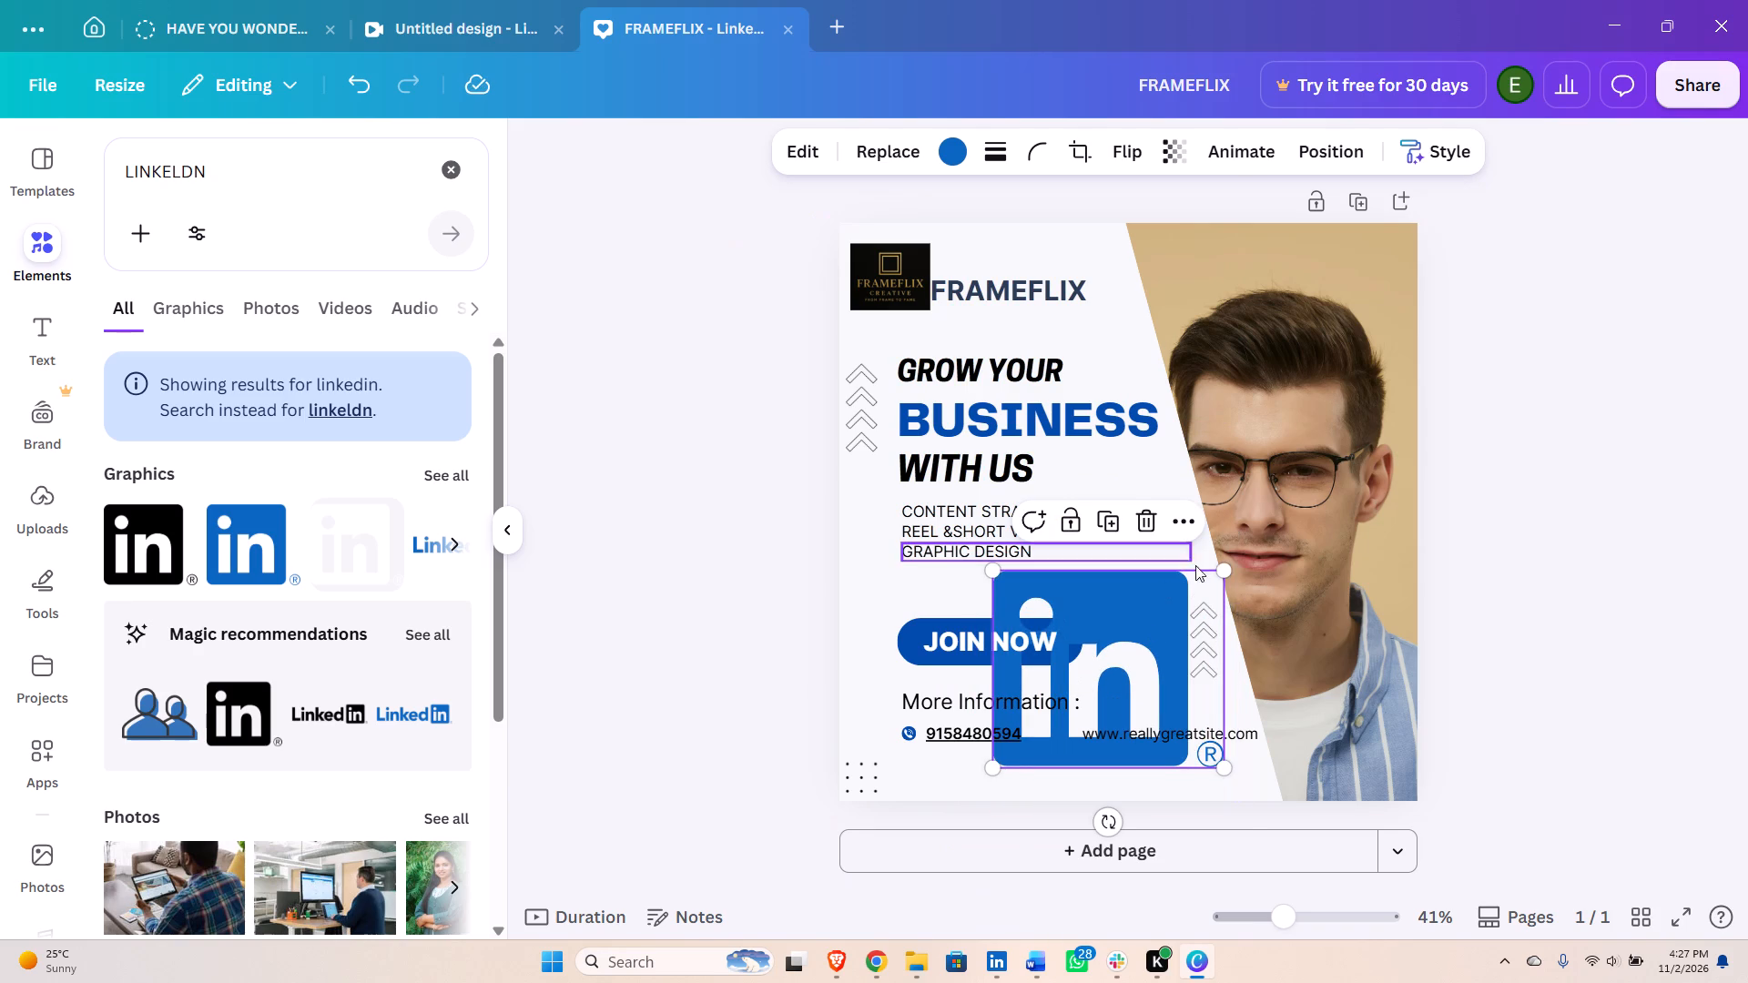
drag(1224, 582, 1173, 562)
drag(1177, 752, 1030, 667)
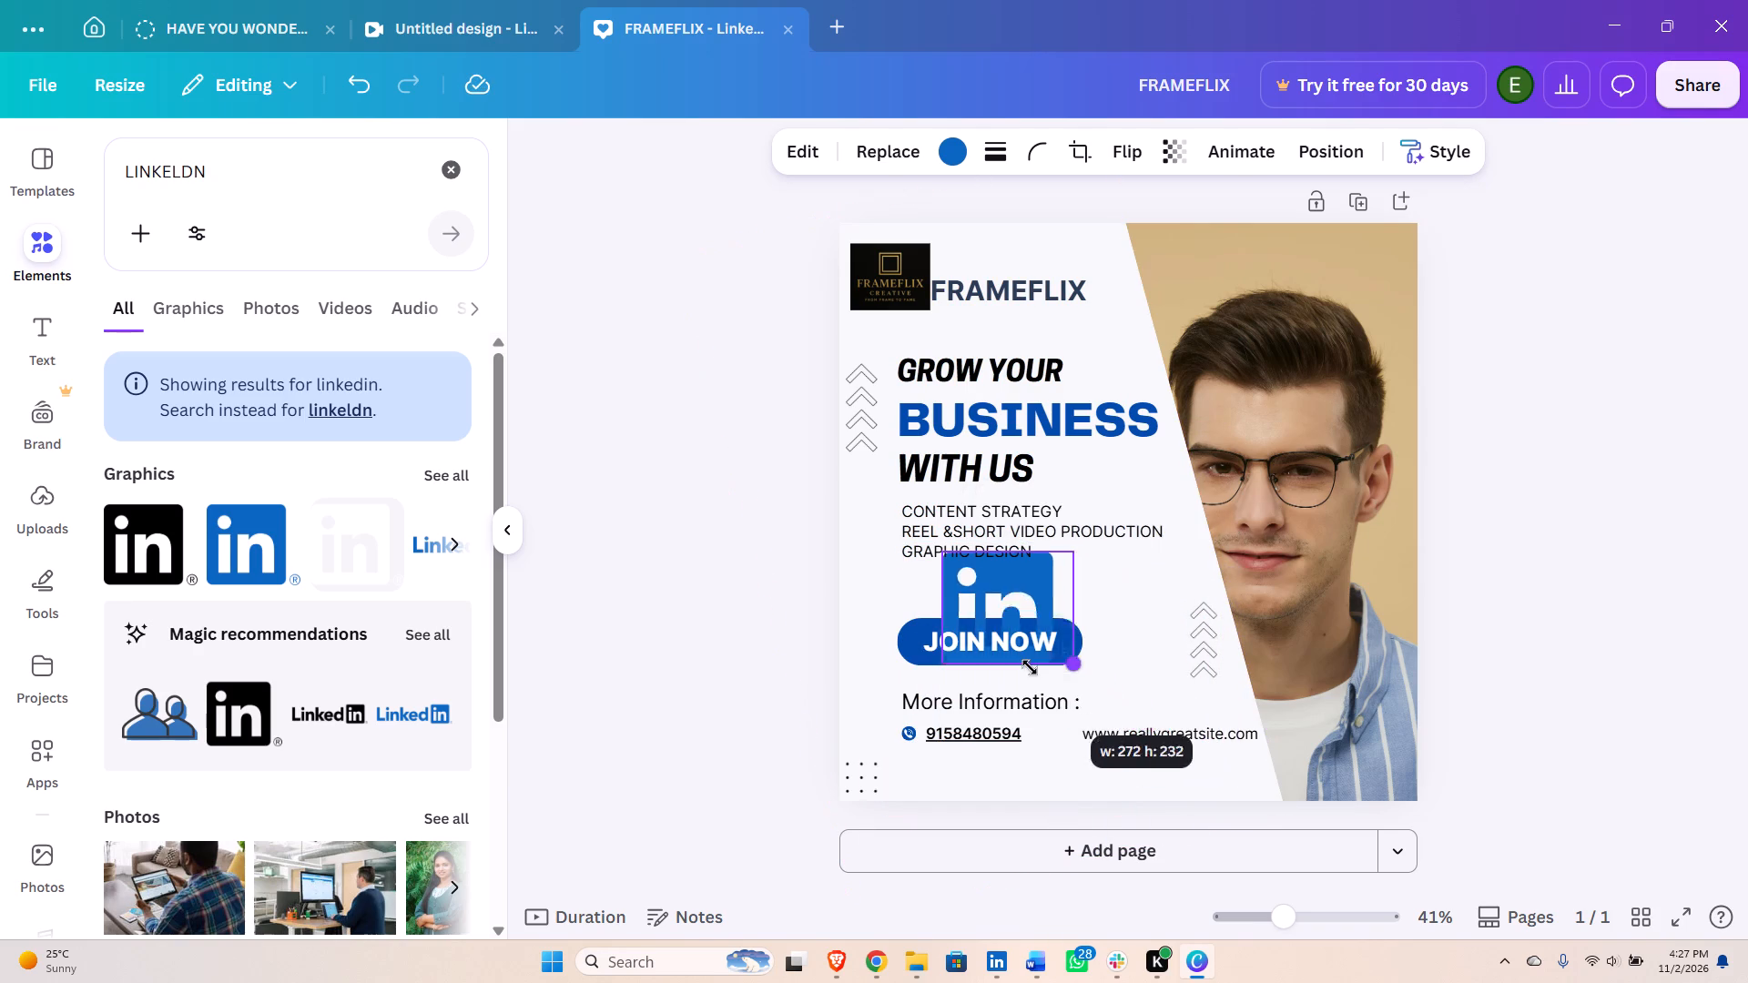
drag(1030, 667, 978, 623)
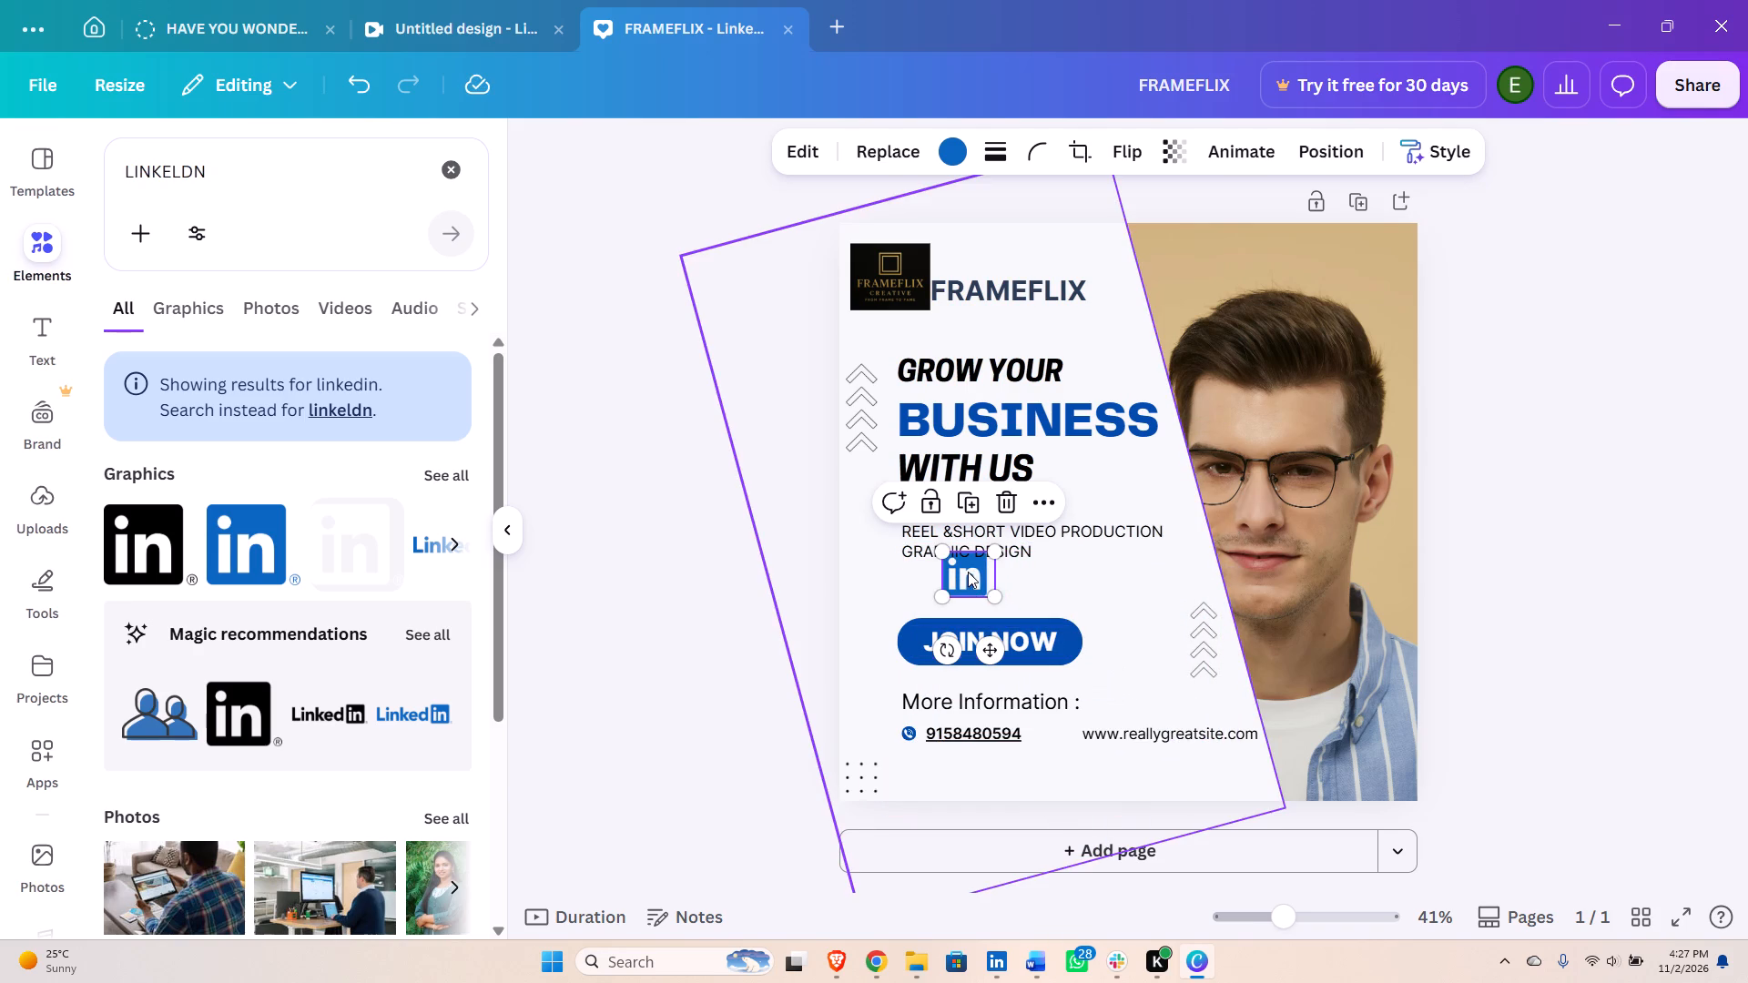
drag(968, 572, 1059, 746)
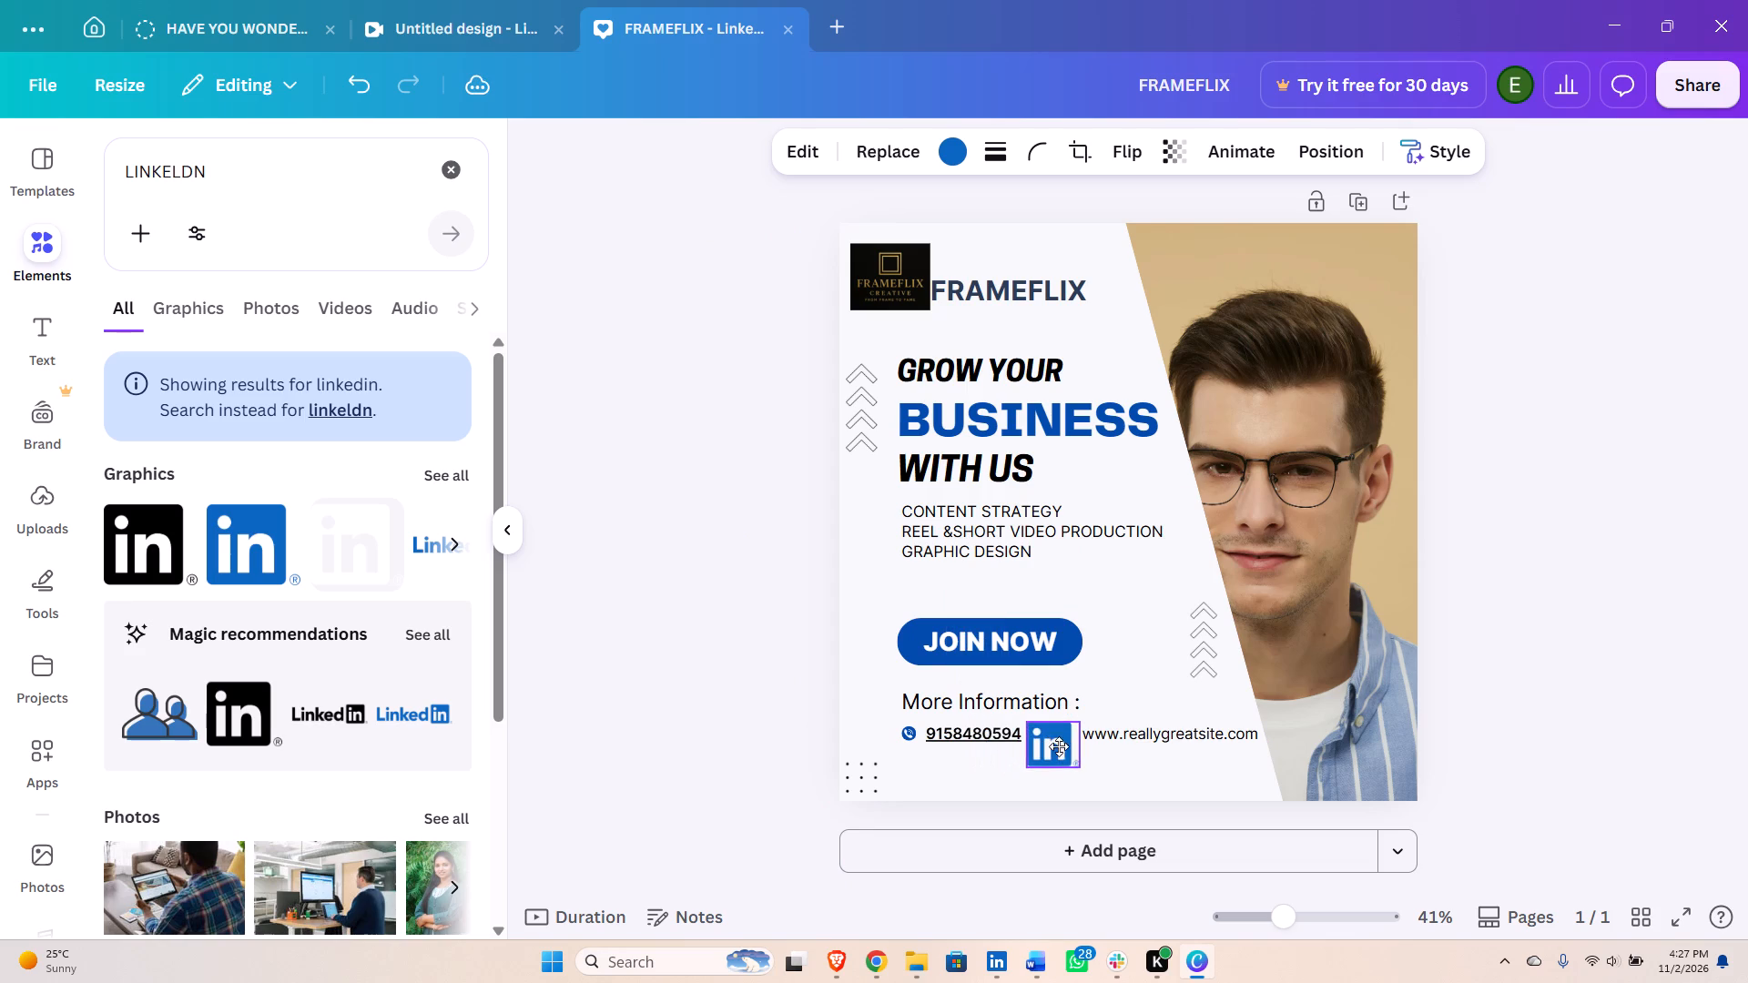
drag(1059, 746, 1061, 736)
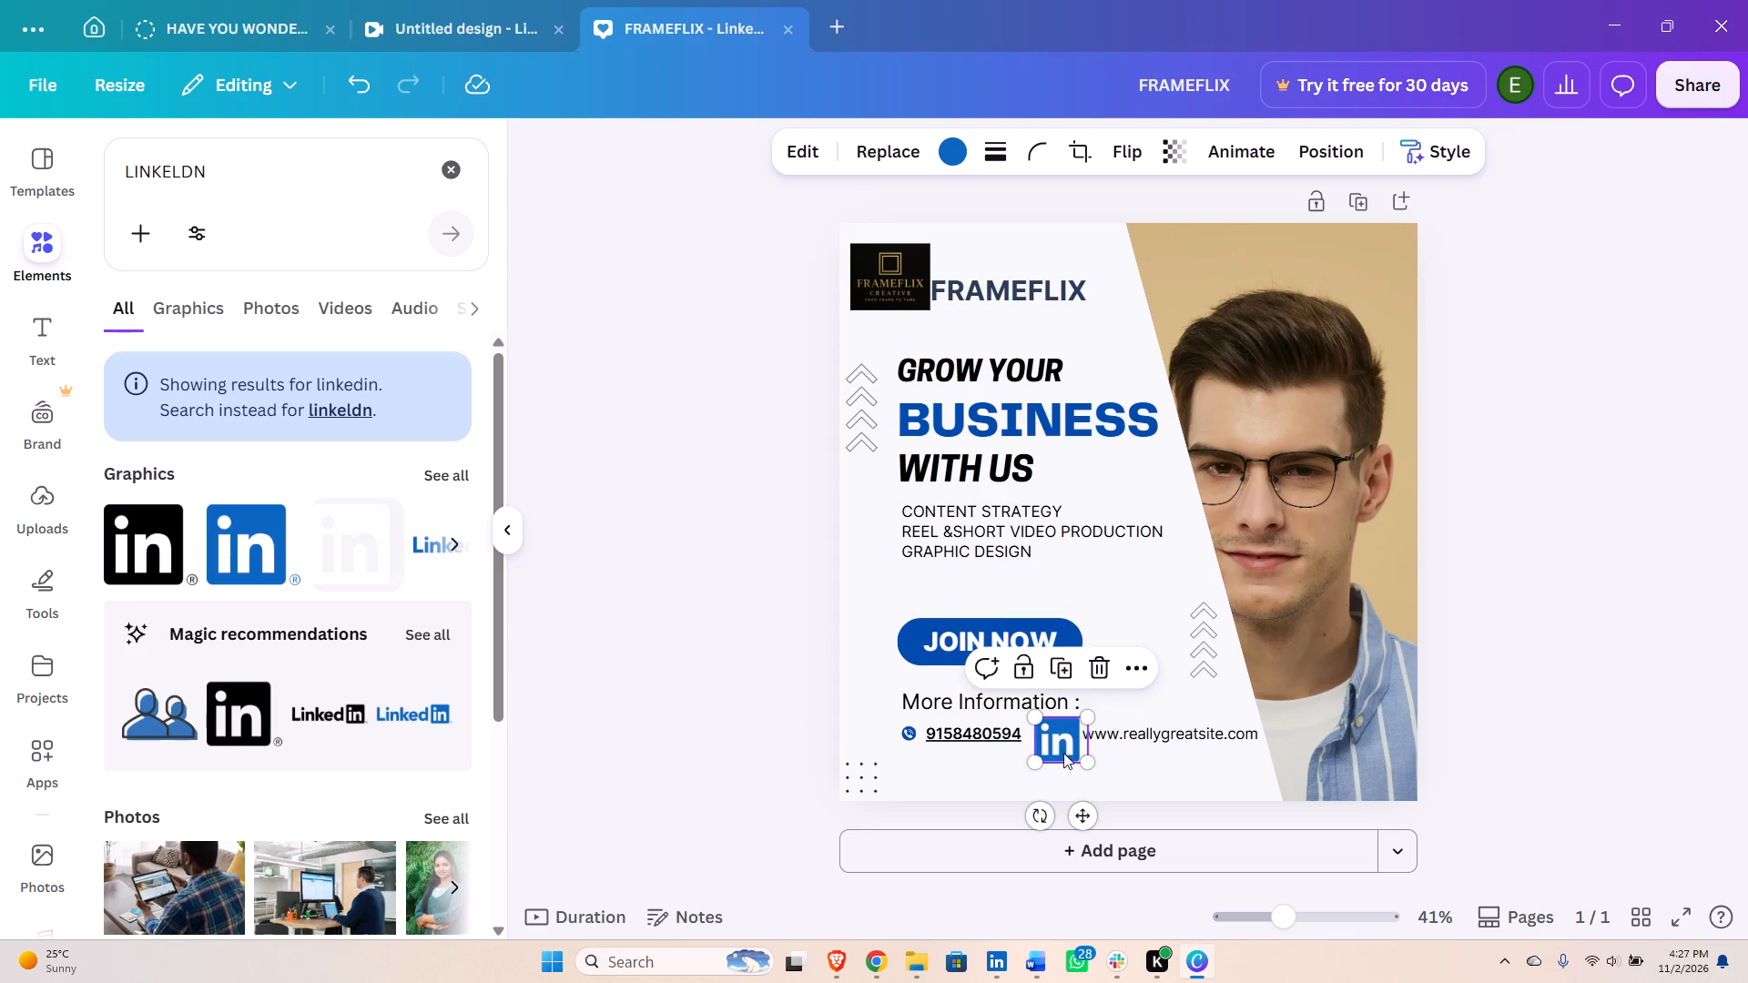
Reduce the LinkedIn icon to about the phone icon's scale and align it just before the placeholder website text.
drag(1092, 768, 1062, 745)
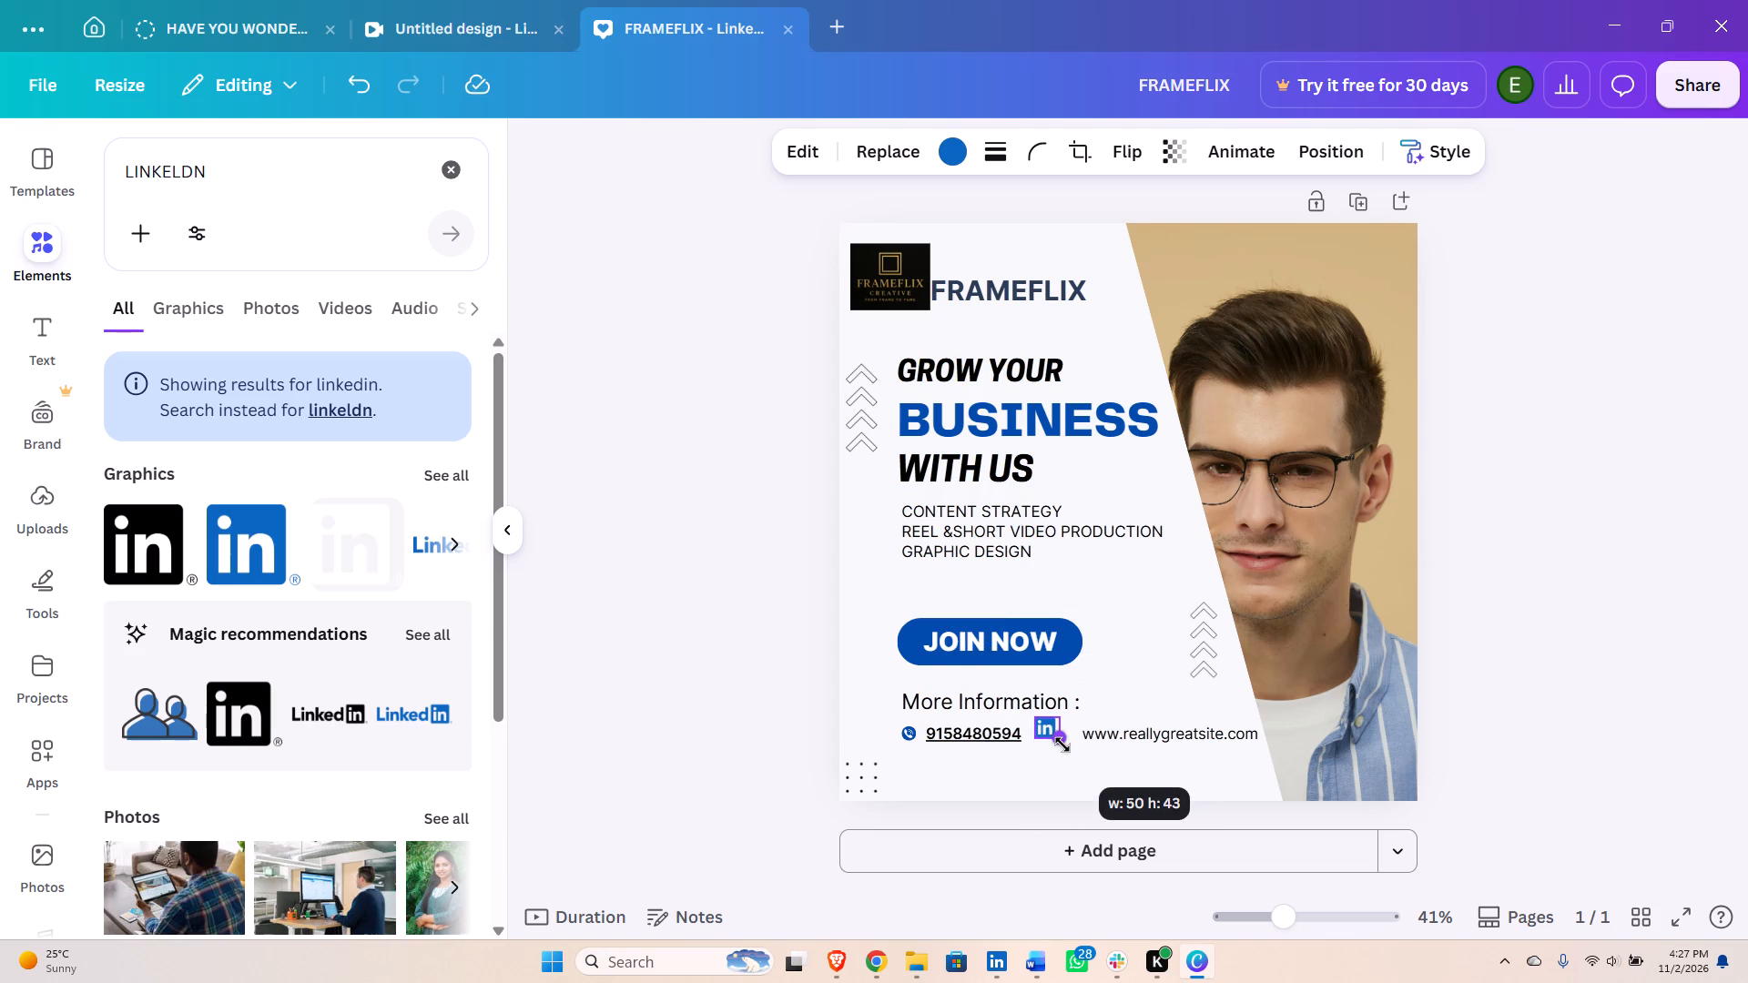
drag(1062, 745, 1070, 754)
click(1047, 730)
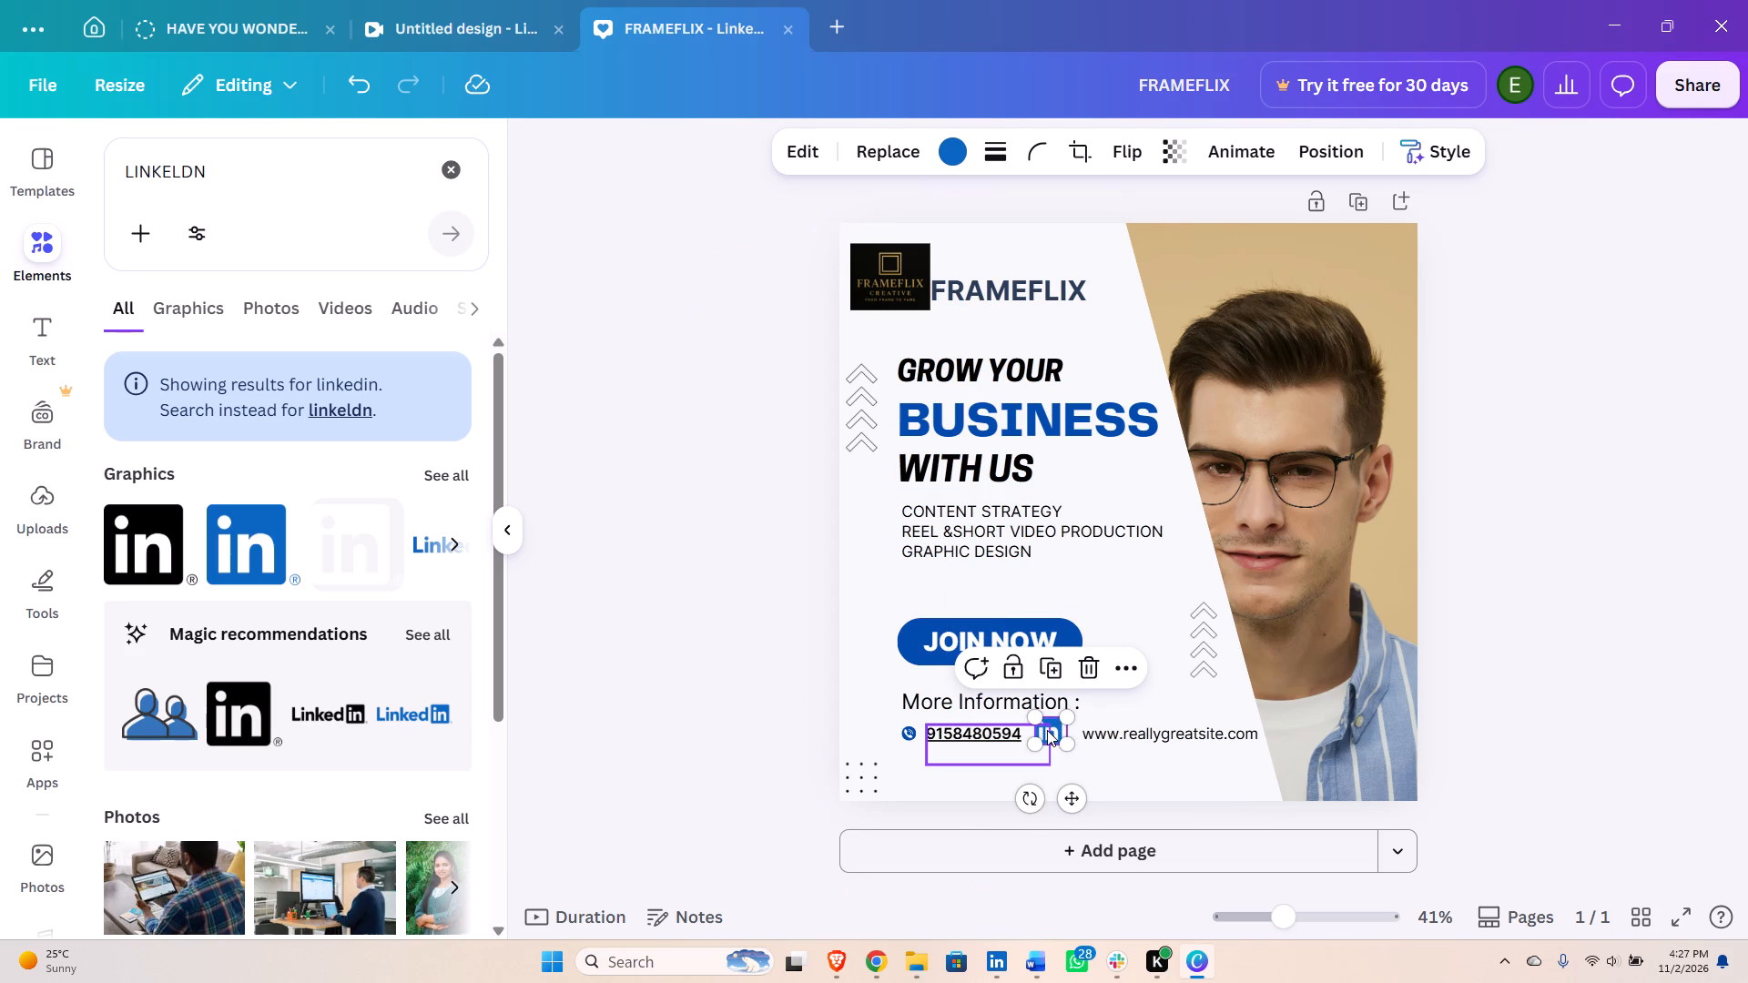
click(1099, 765)
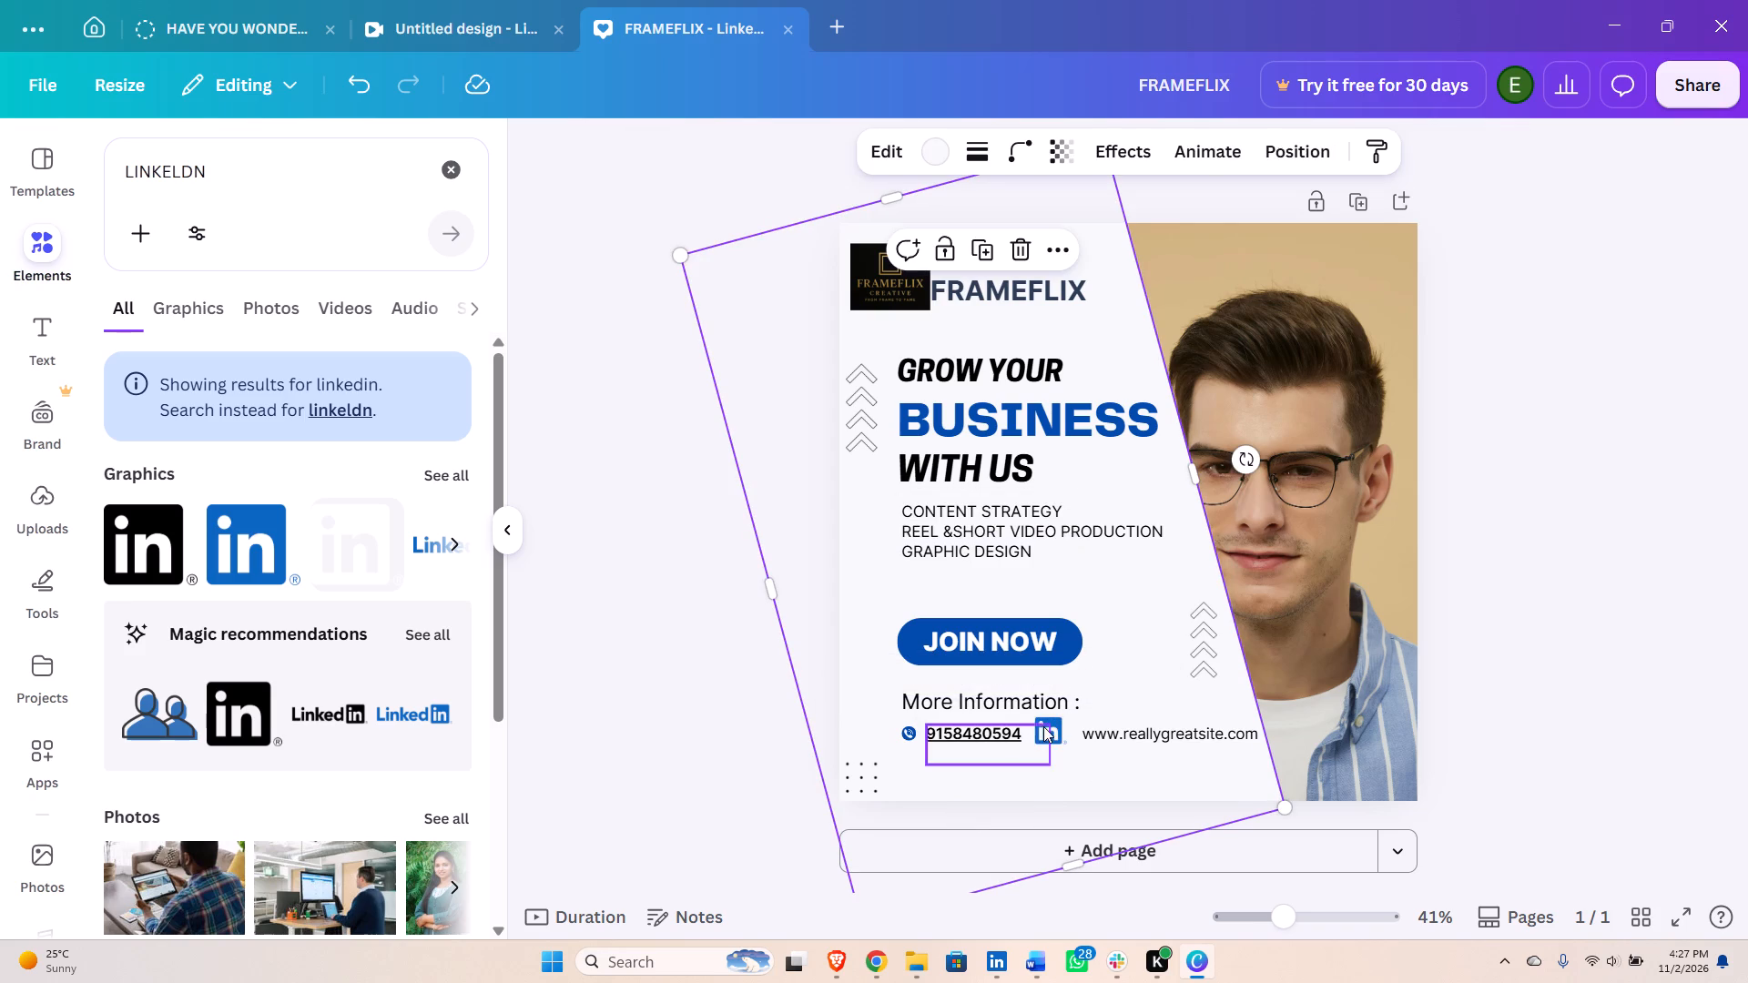
drag(1050, 728, 1060, 744)
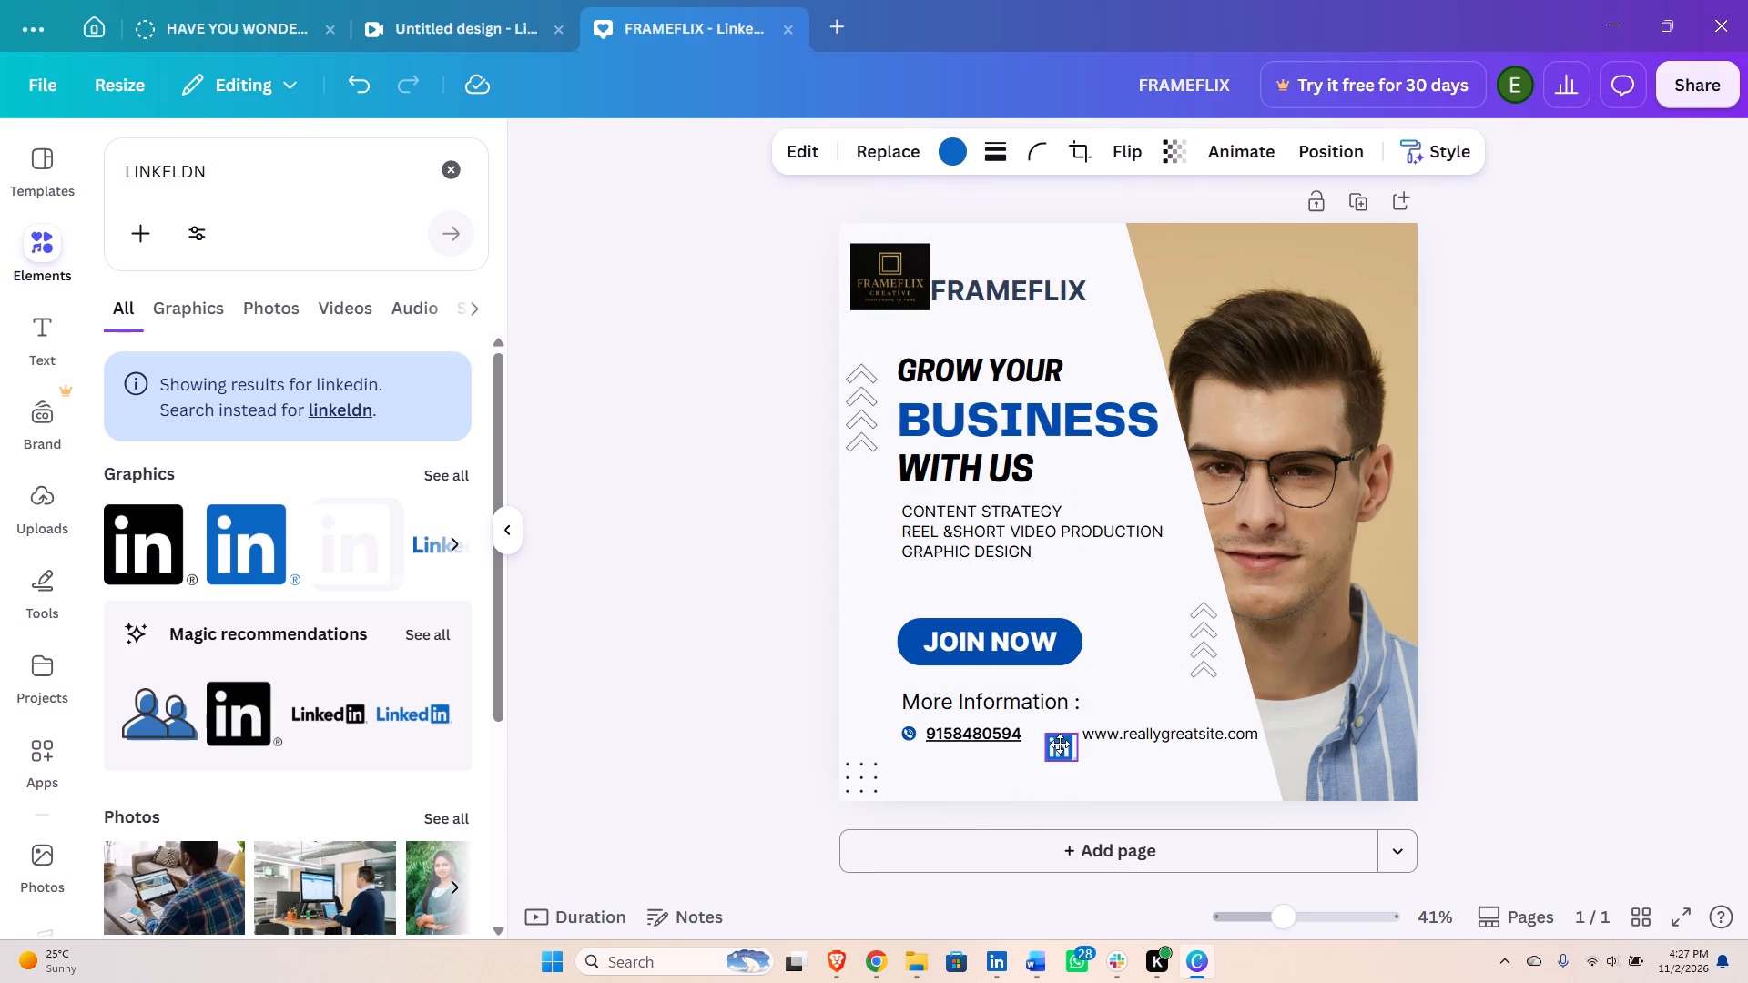
drag(1060, 744, 1066, 733)
click(1082, 750)
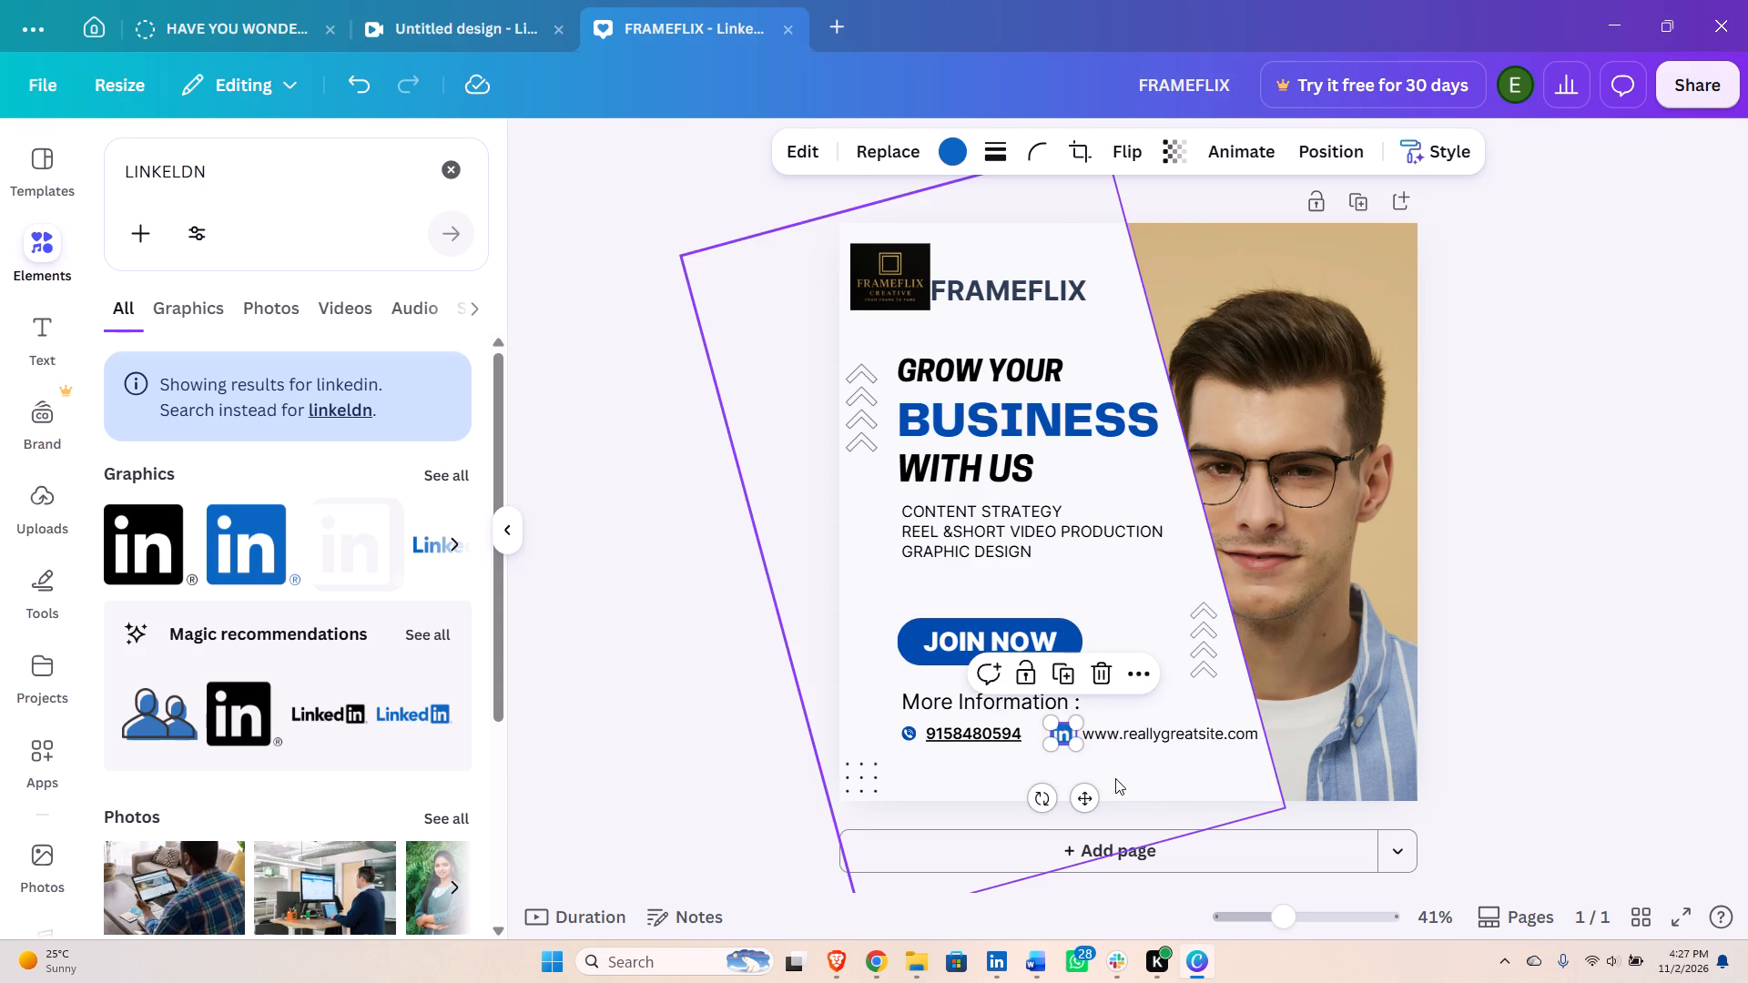
click(1115, 778)
click(1065, 730)
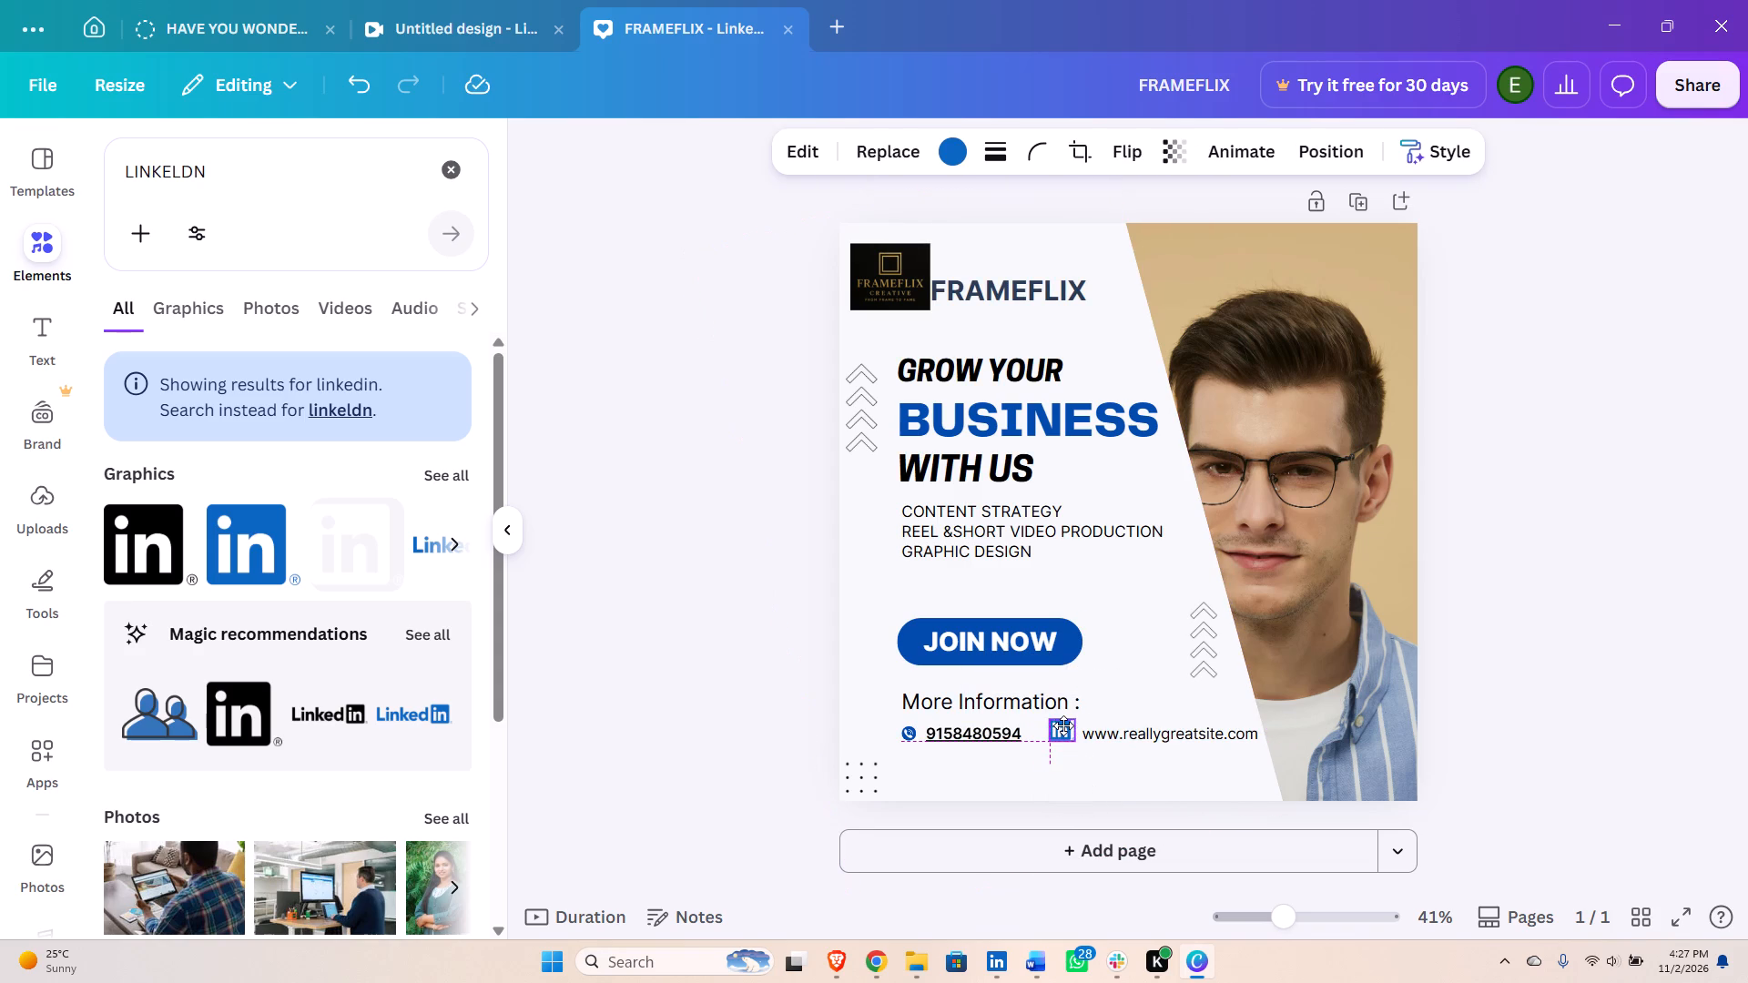
click(1170, 754)
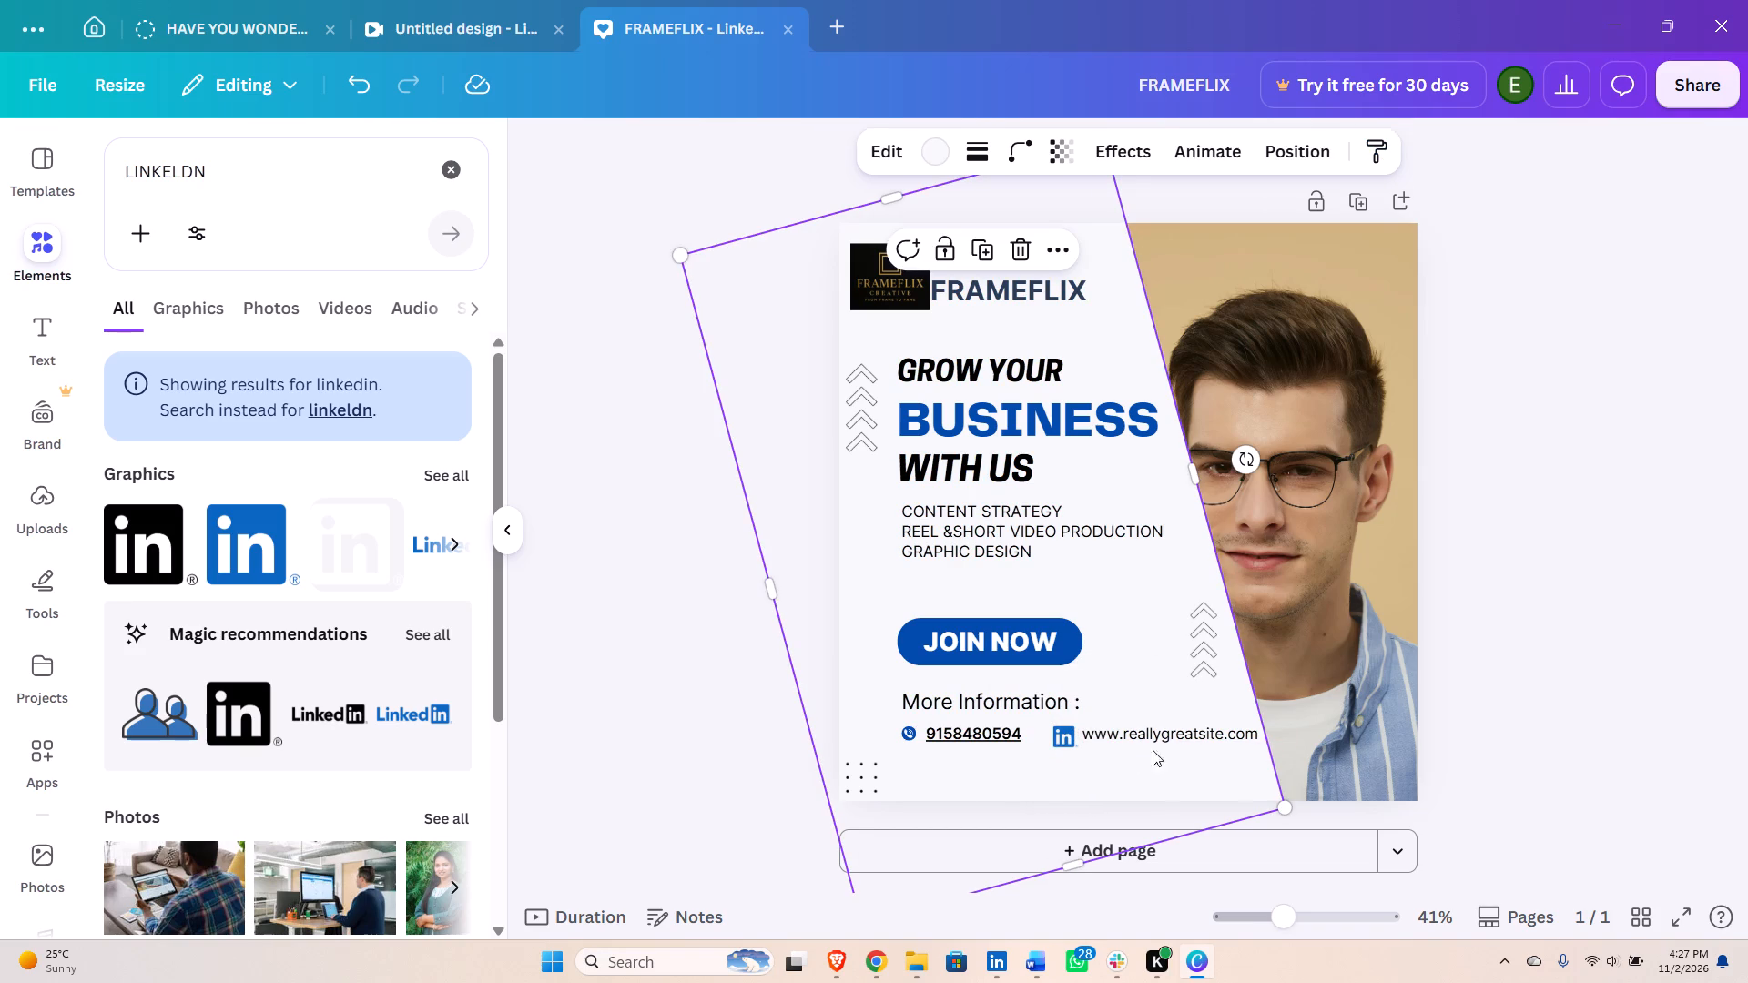
click(1061, 735)
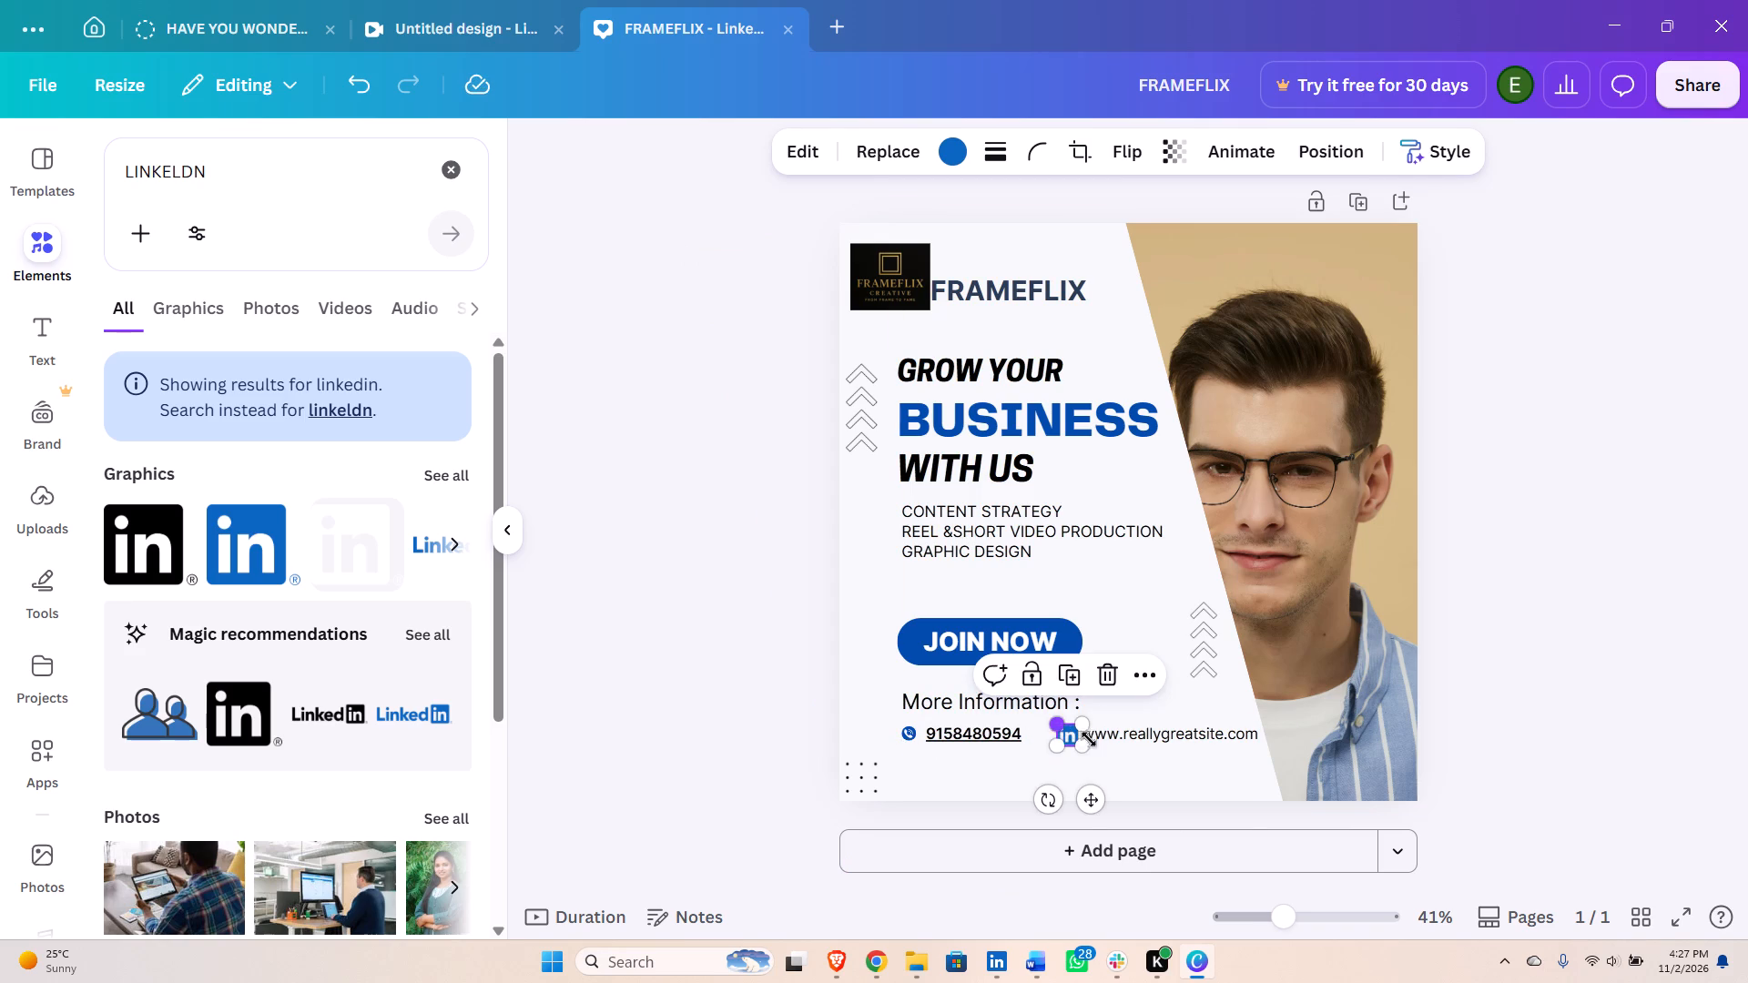
click(1136, 745)
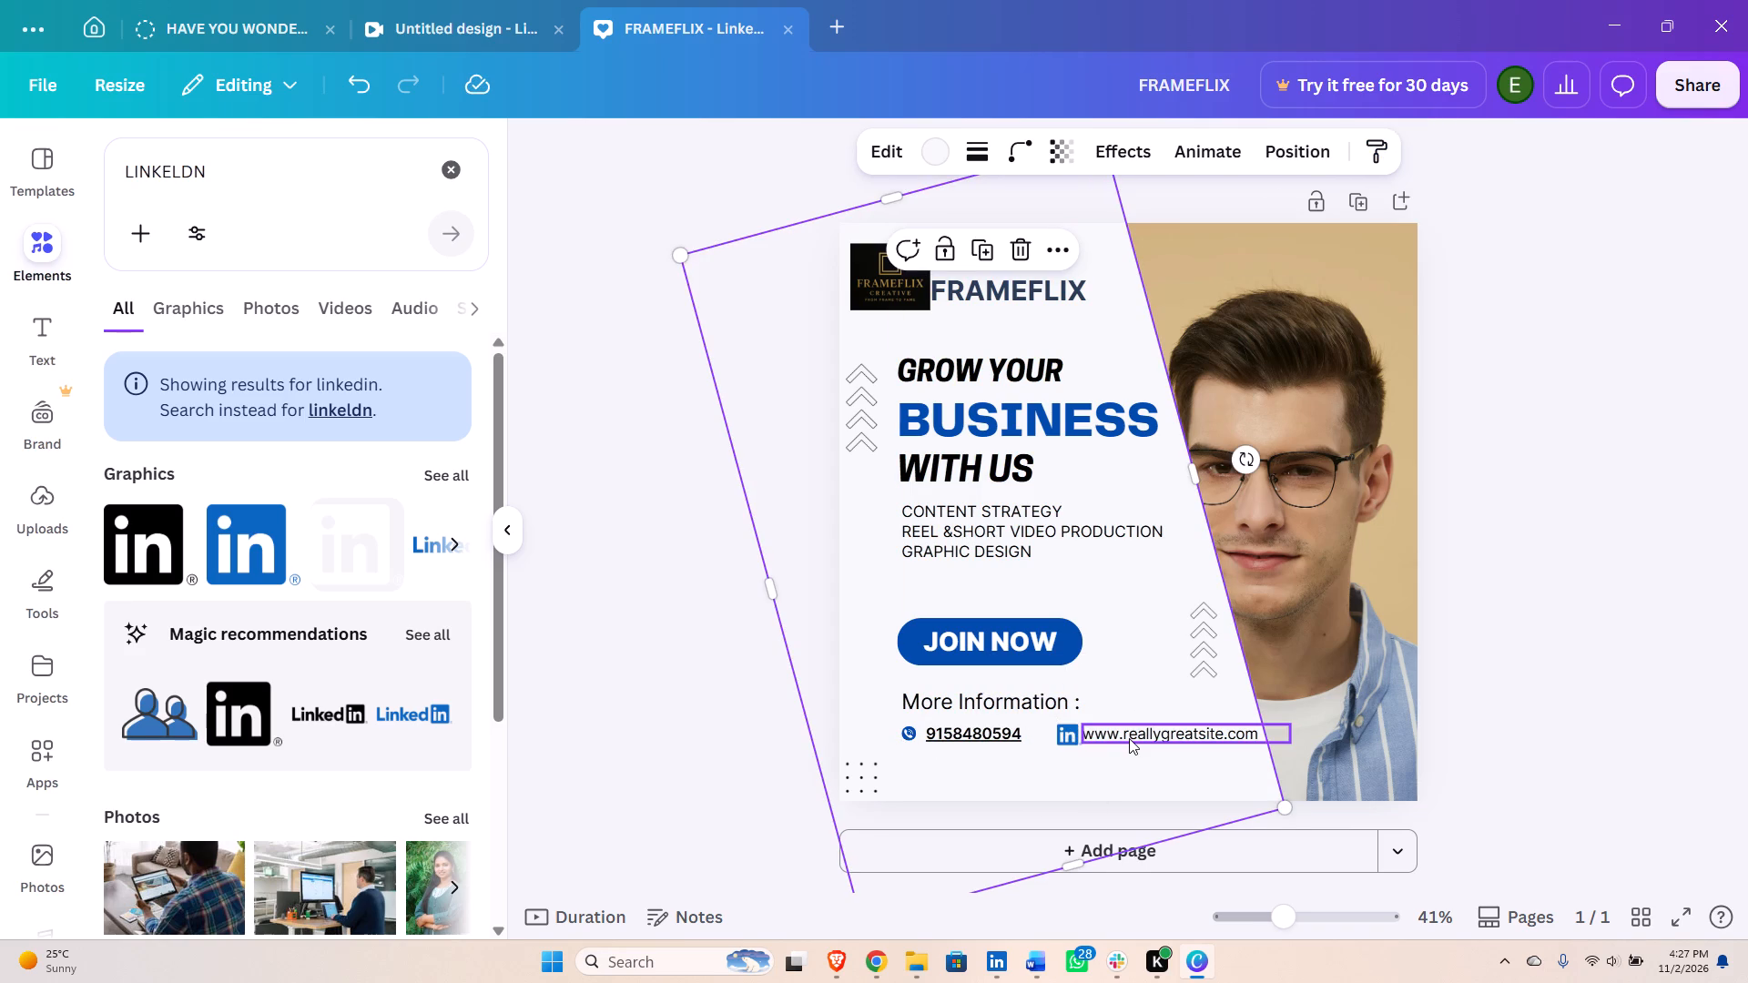
Switch to Chrome and return from the EcomZenith page to the Frame Flix company page on LinkedIn.
click(1129, 737)
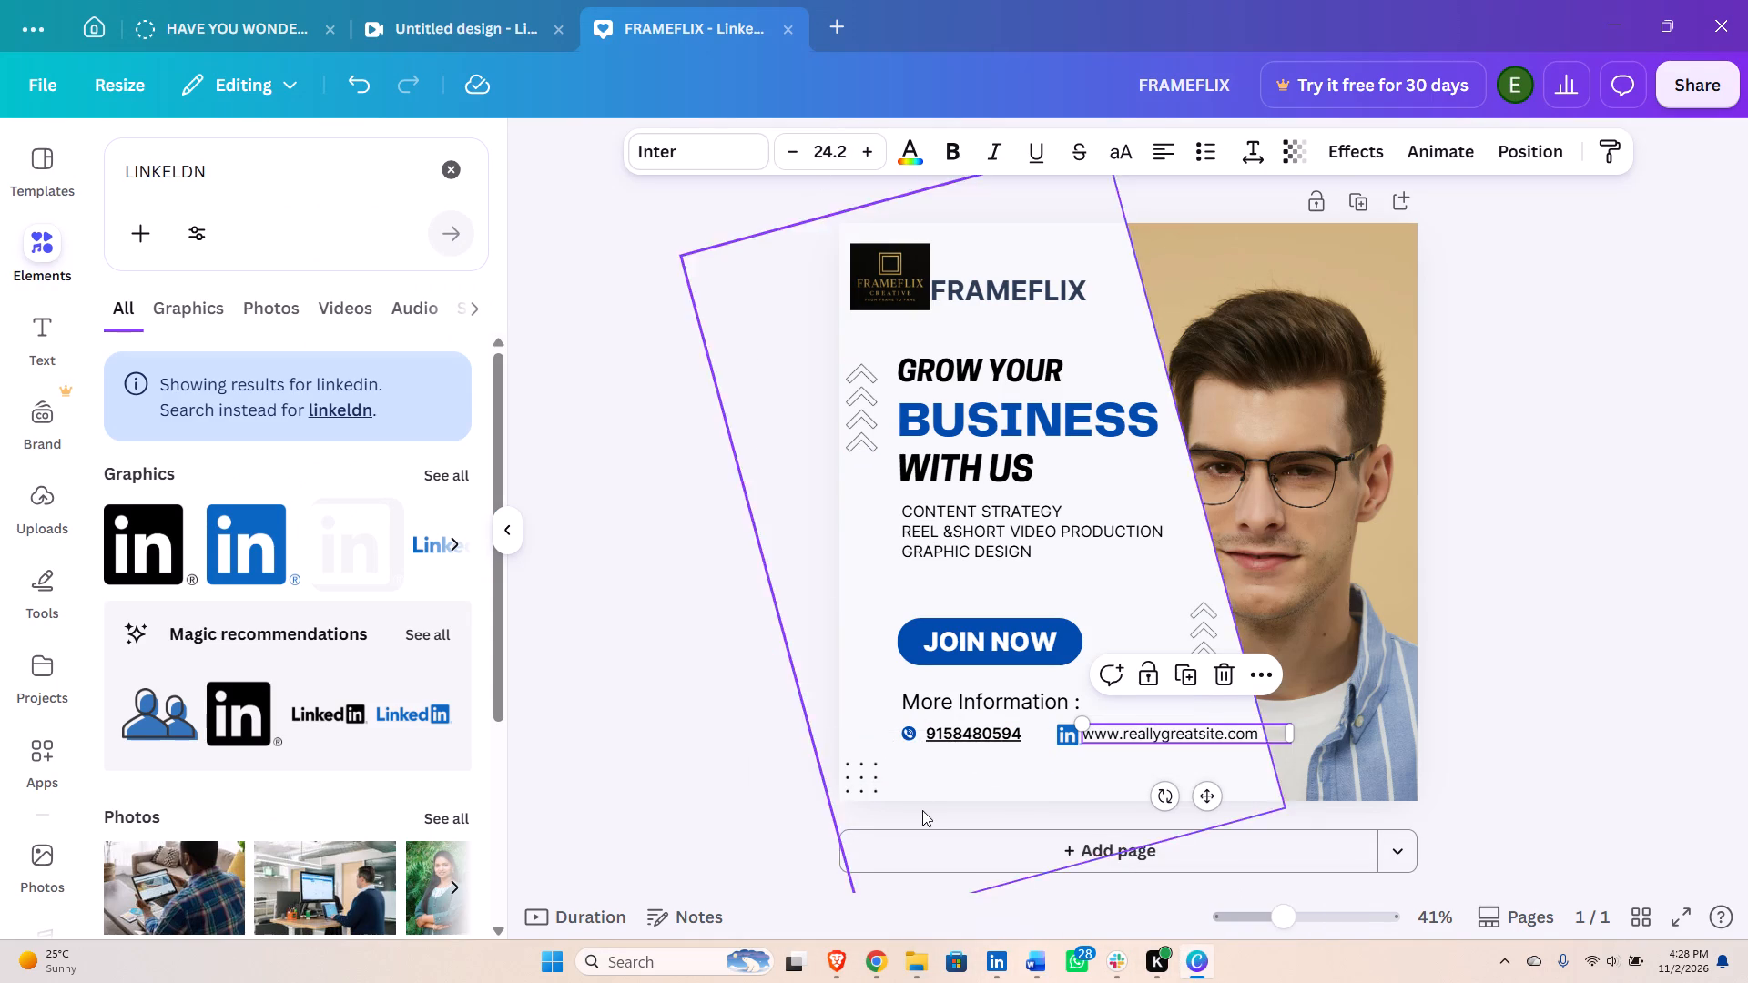
click(881, 884)
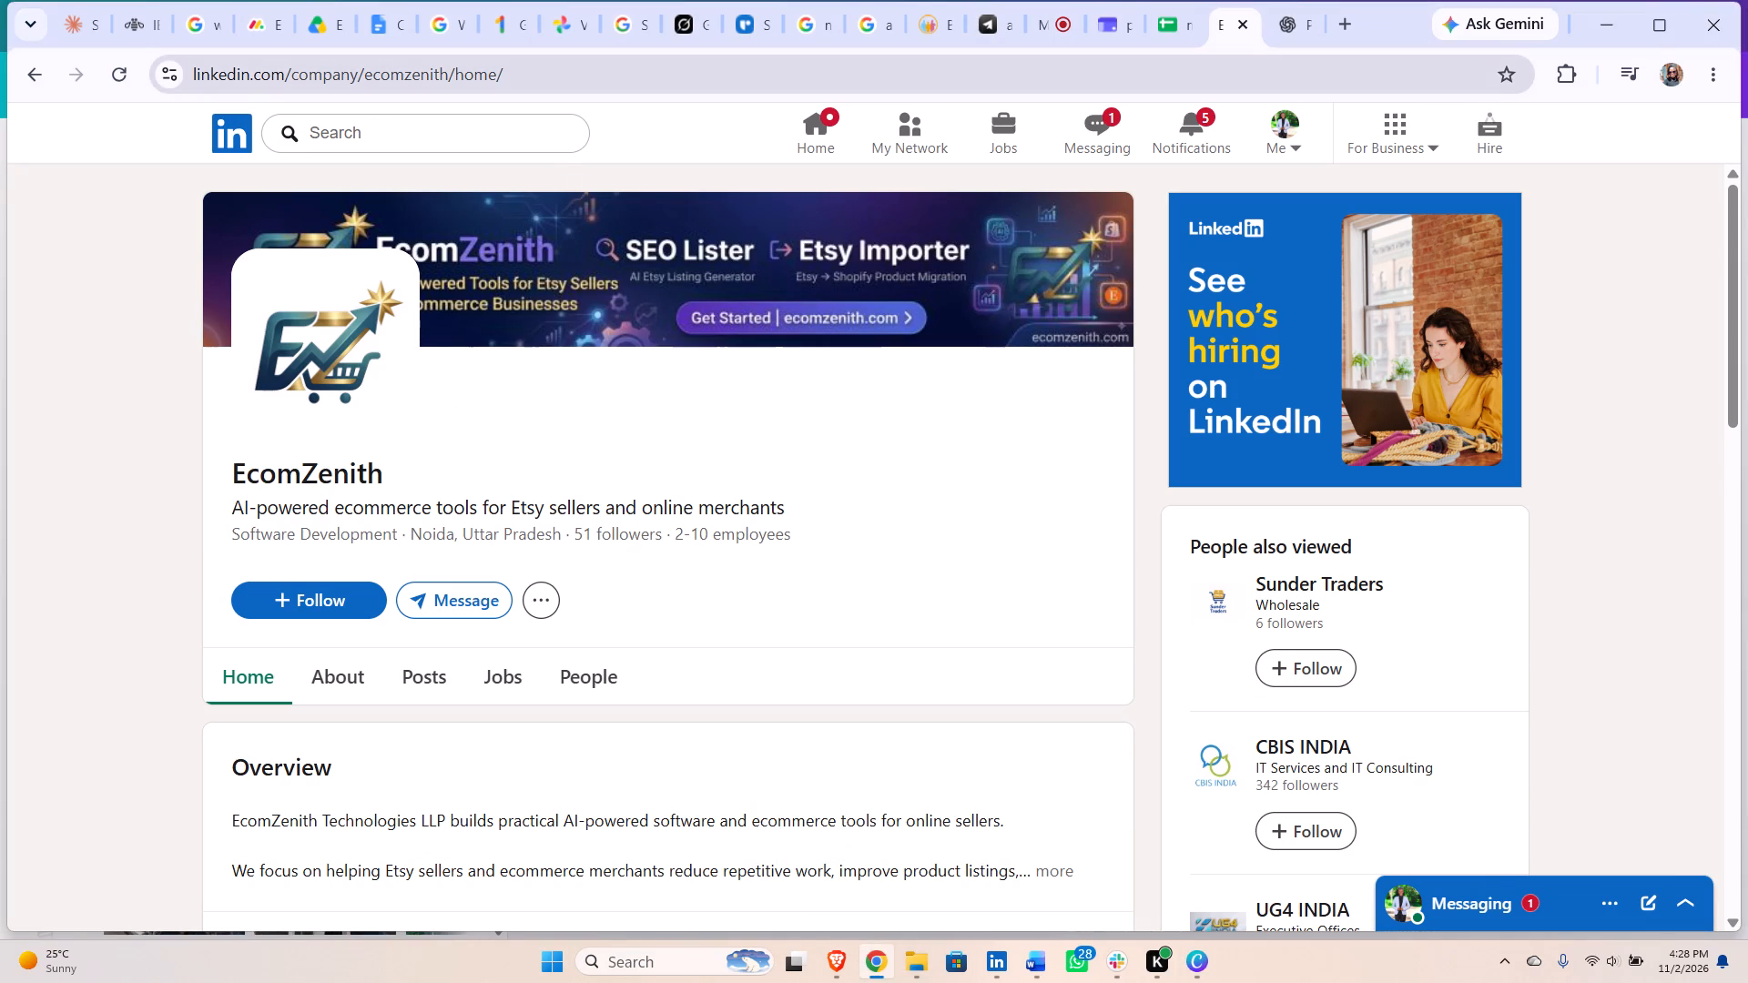
drag(509, 74, 390, 85)
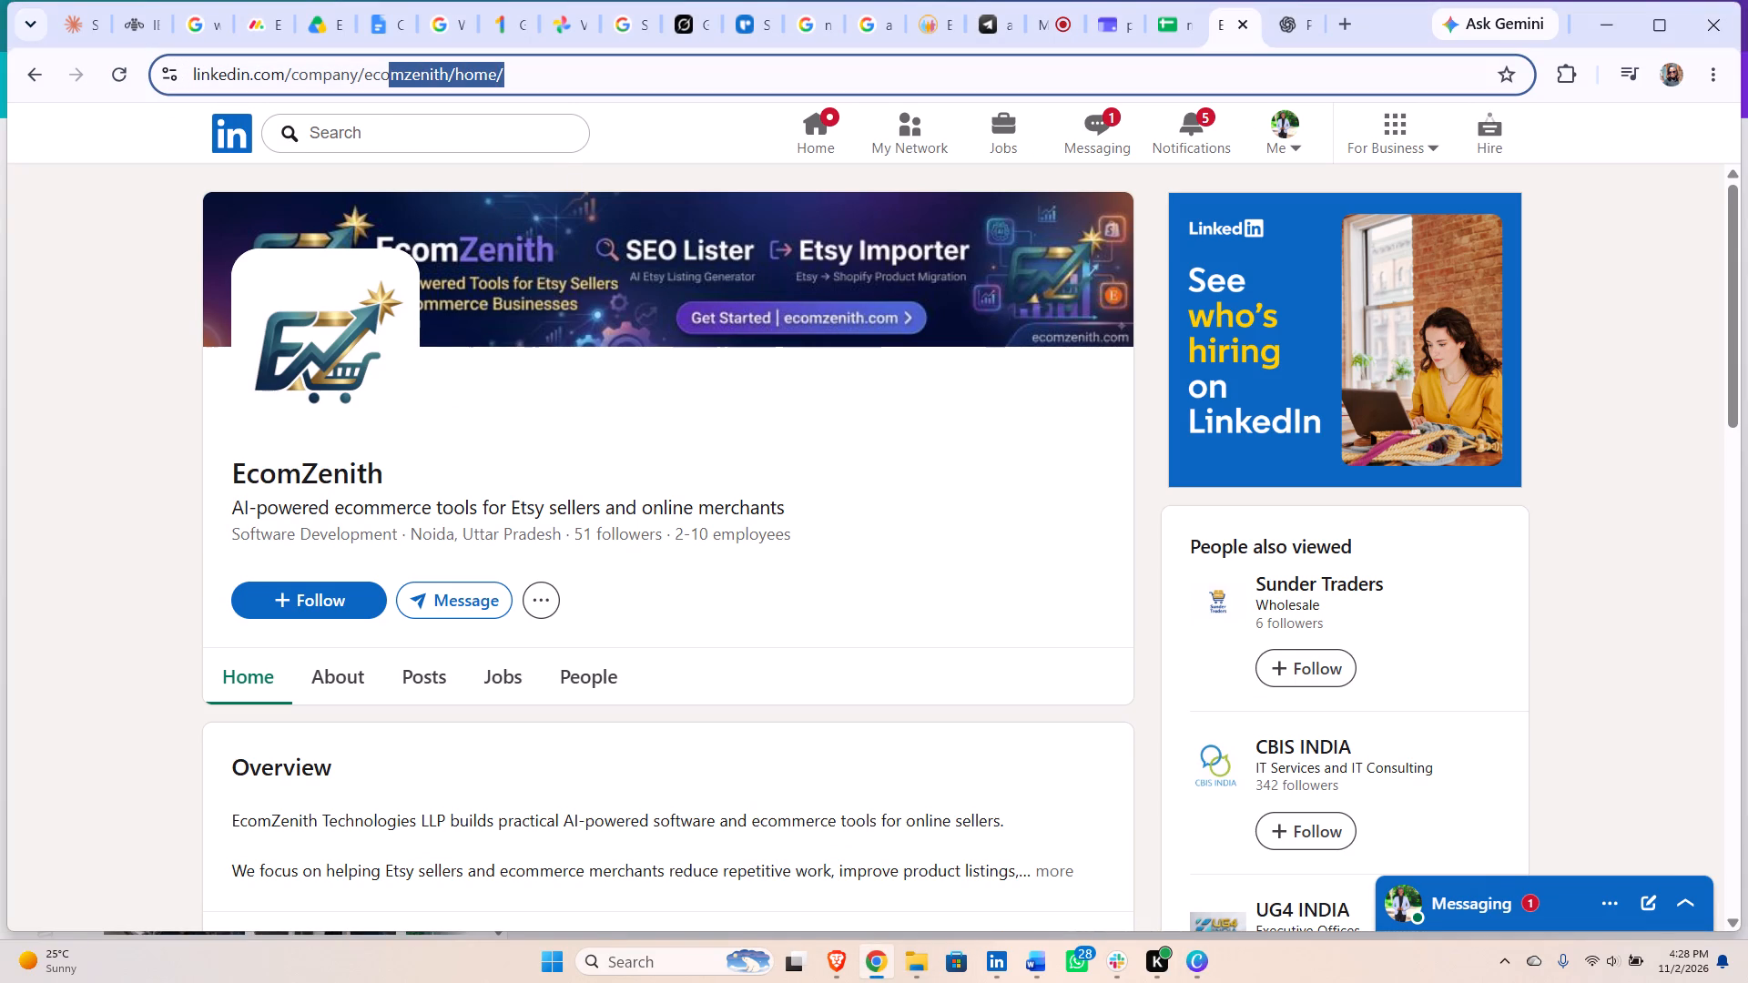
drag(390, 85, 194, 70)
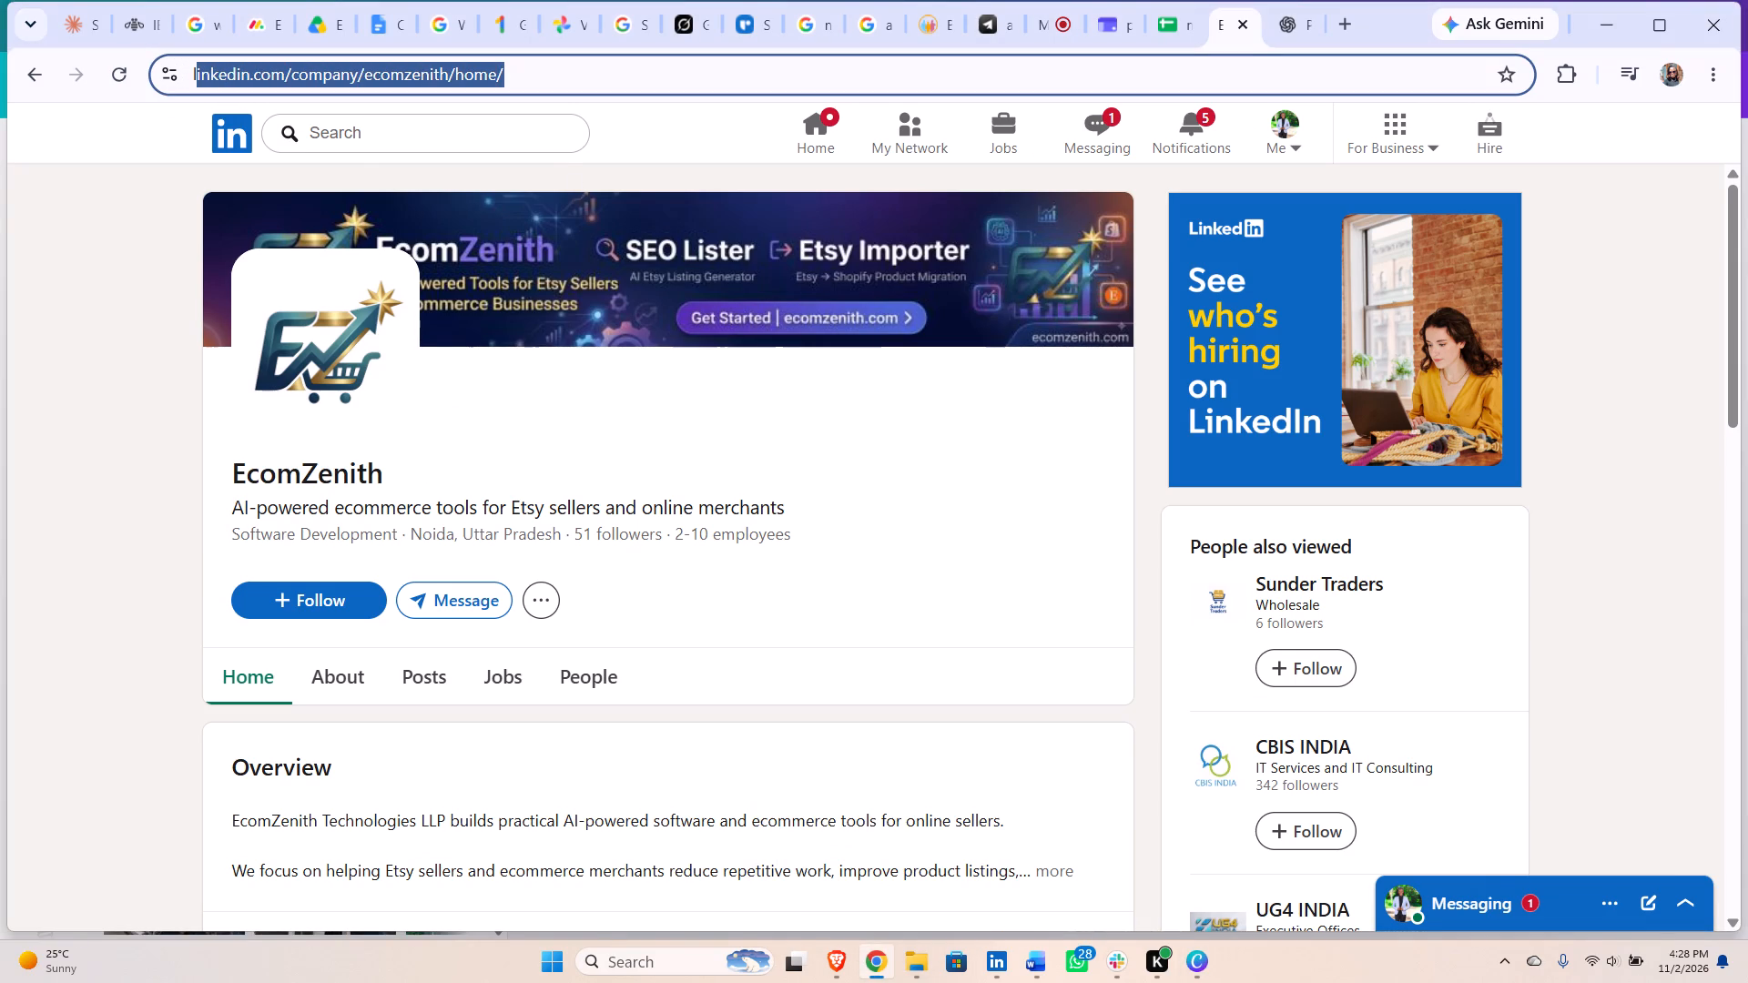
drag(194, 70, 620, 137)
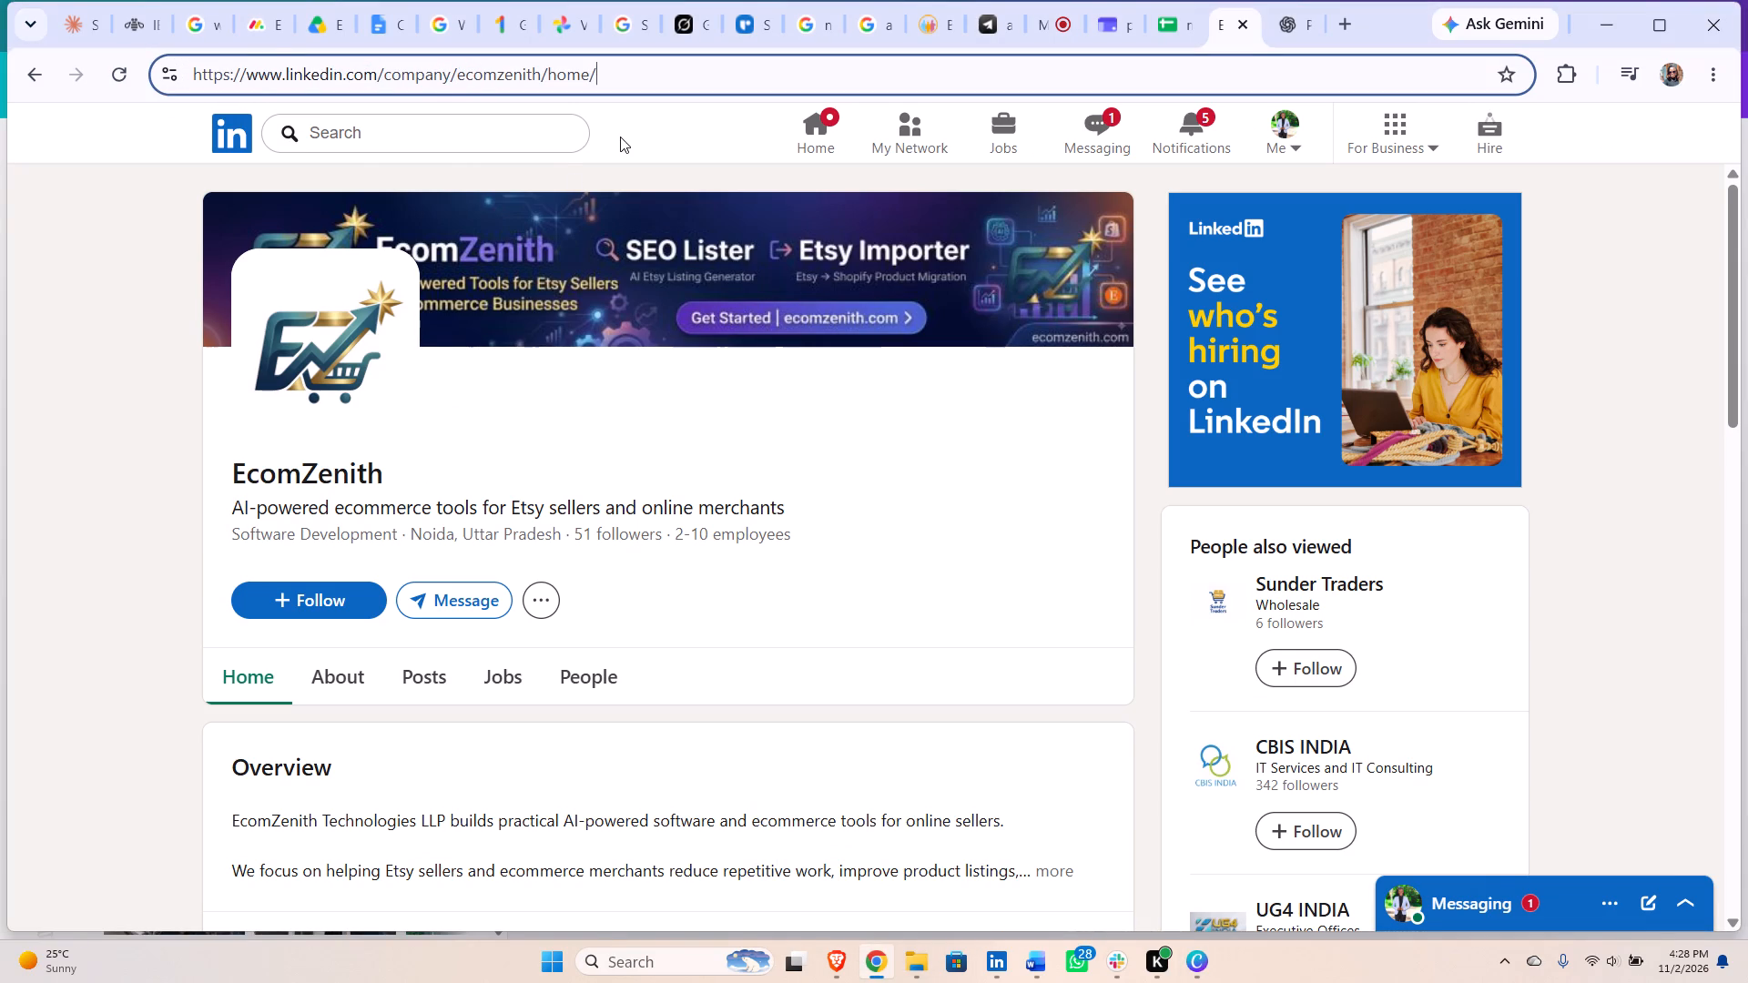
click(23, 92)
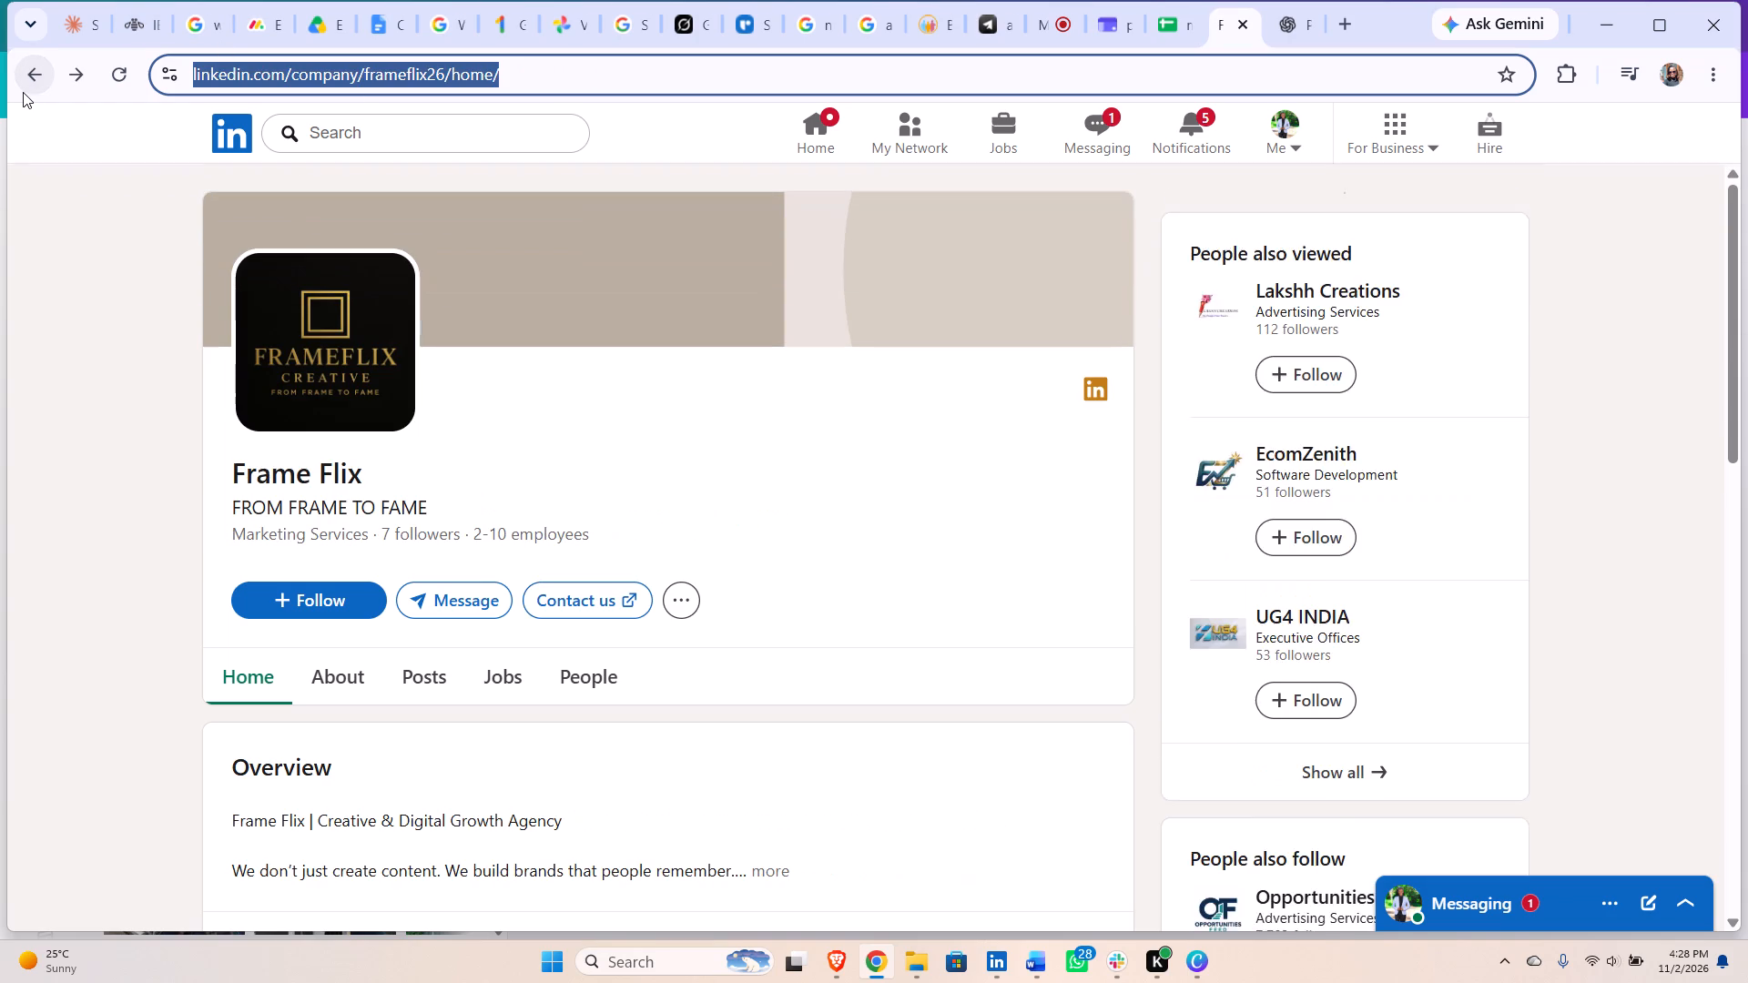
click(688, 430)
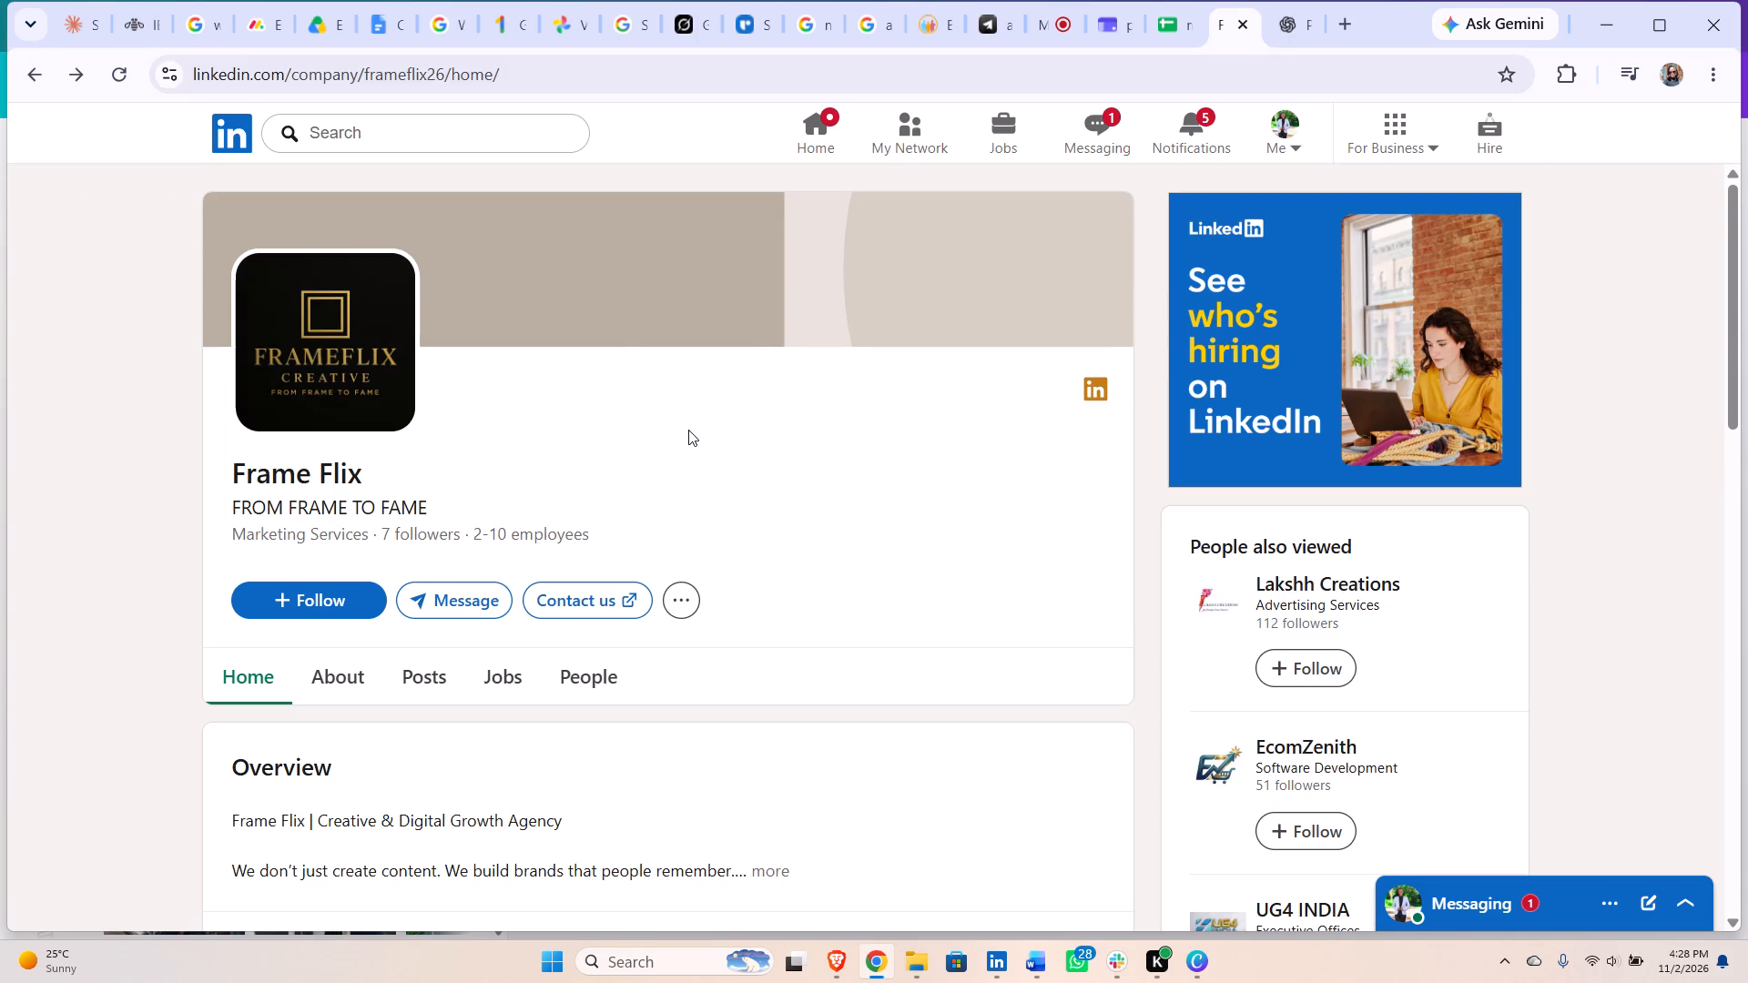
Copy the FrameFlix LinkedIn link from the brand list in the "mj sample work" spreadsheet.
click(1180, 20)
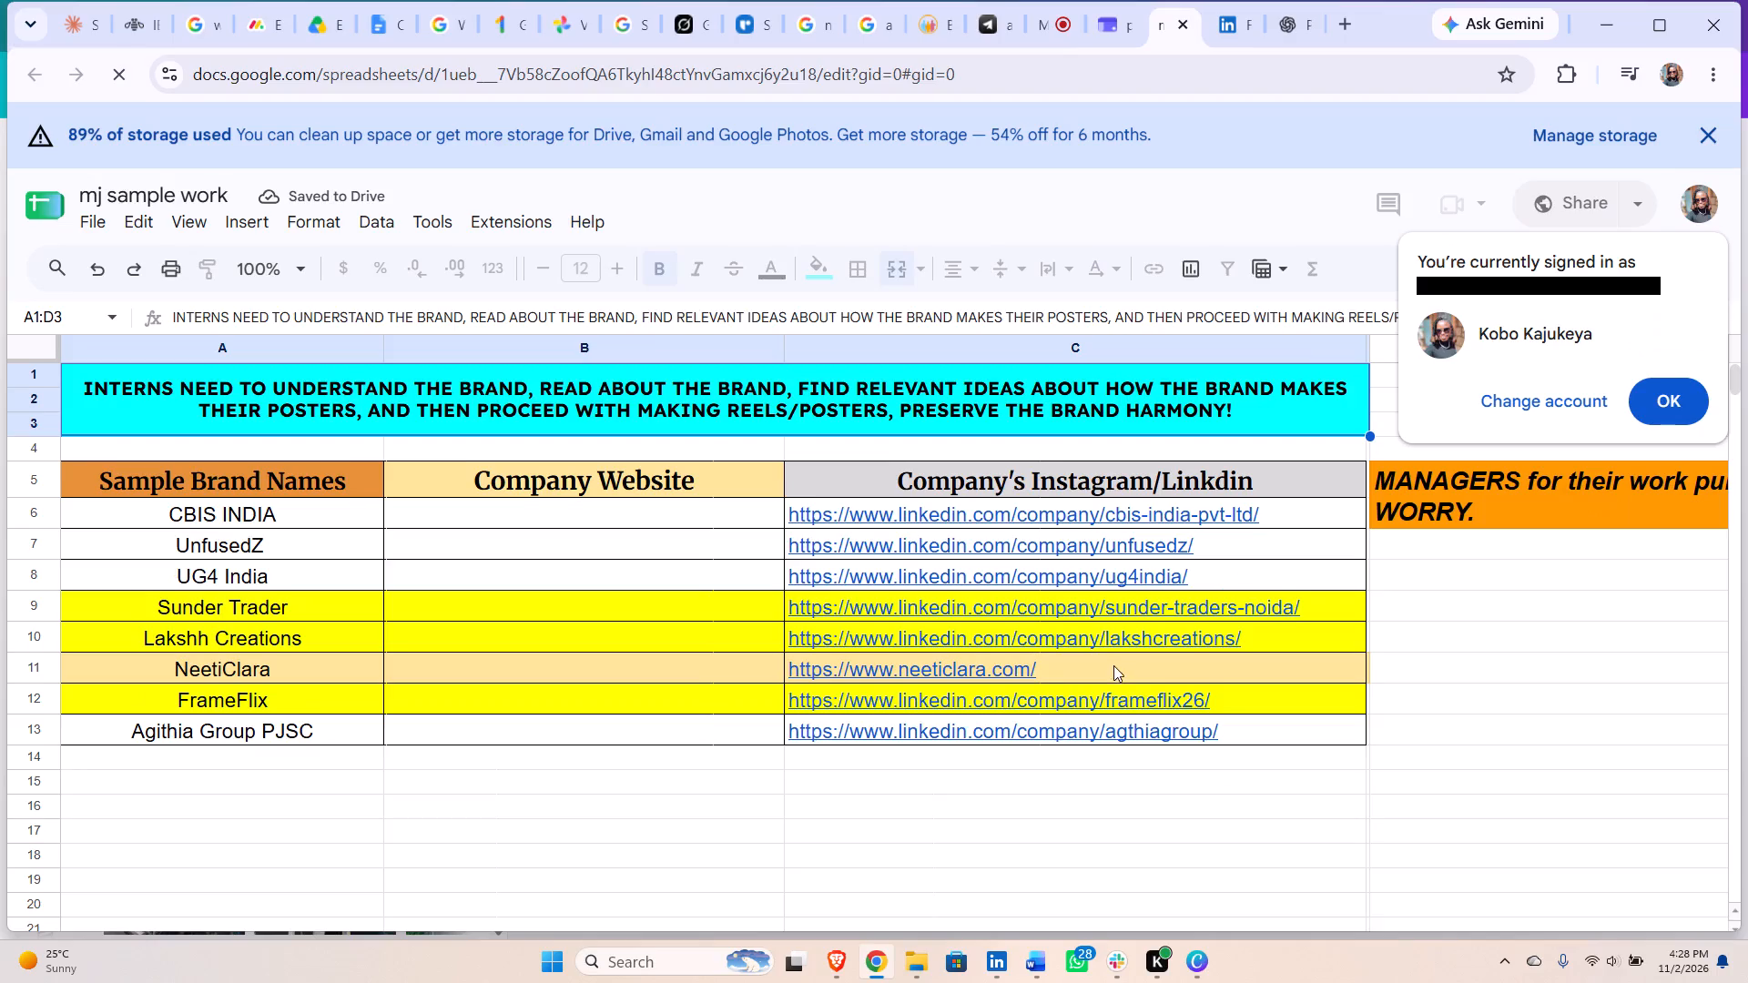
click(1124, 708)
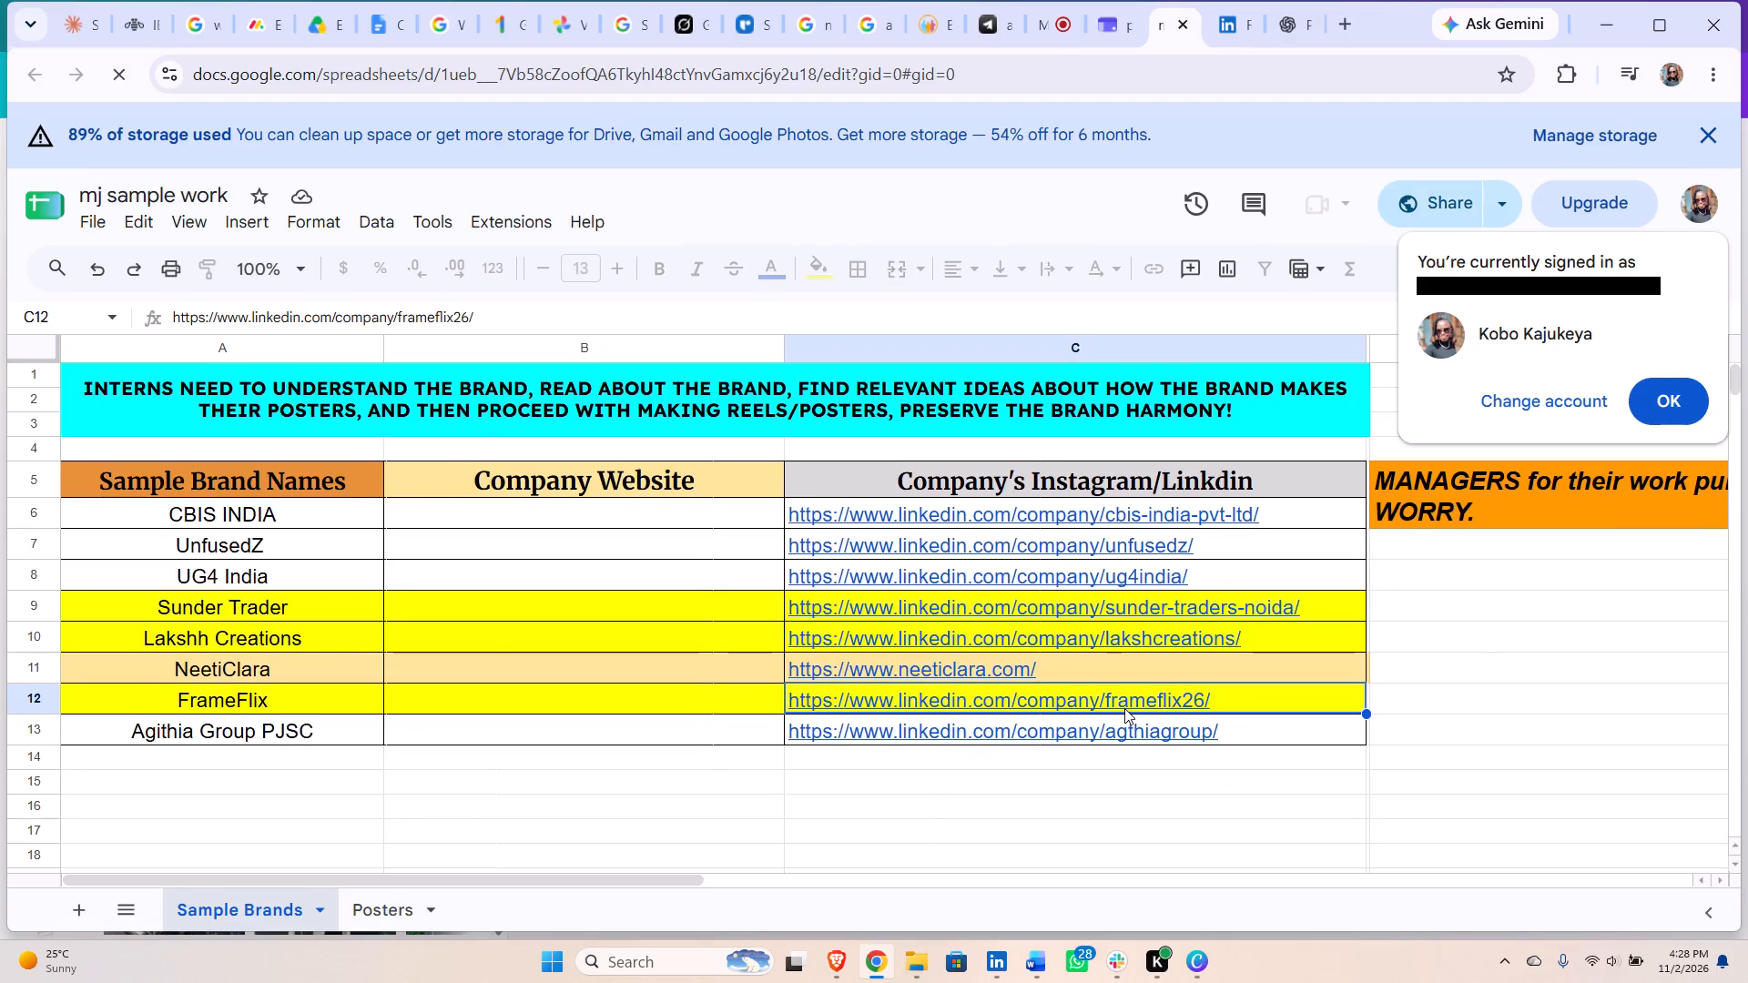
right_click(1124, 708)
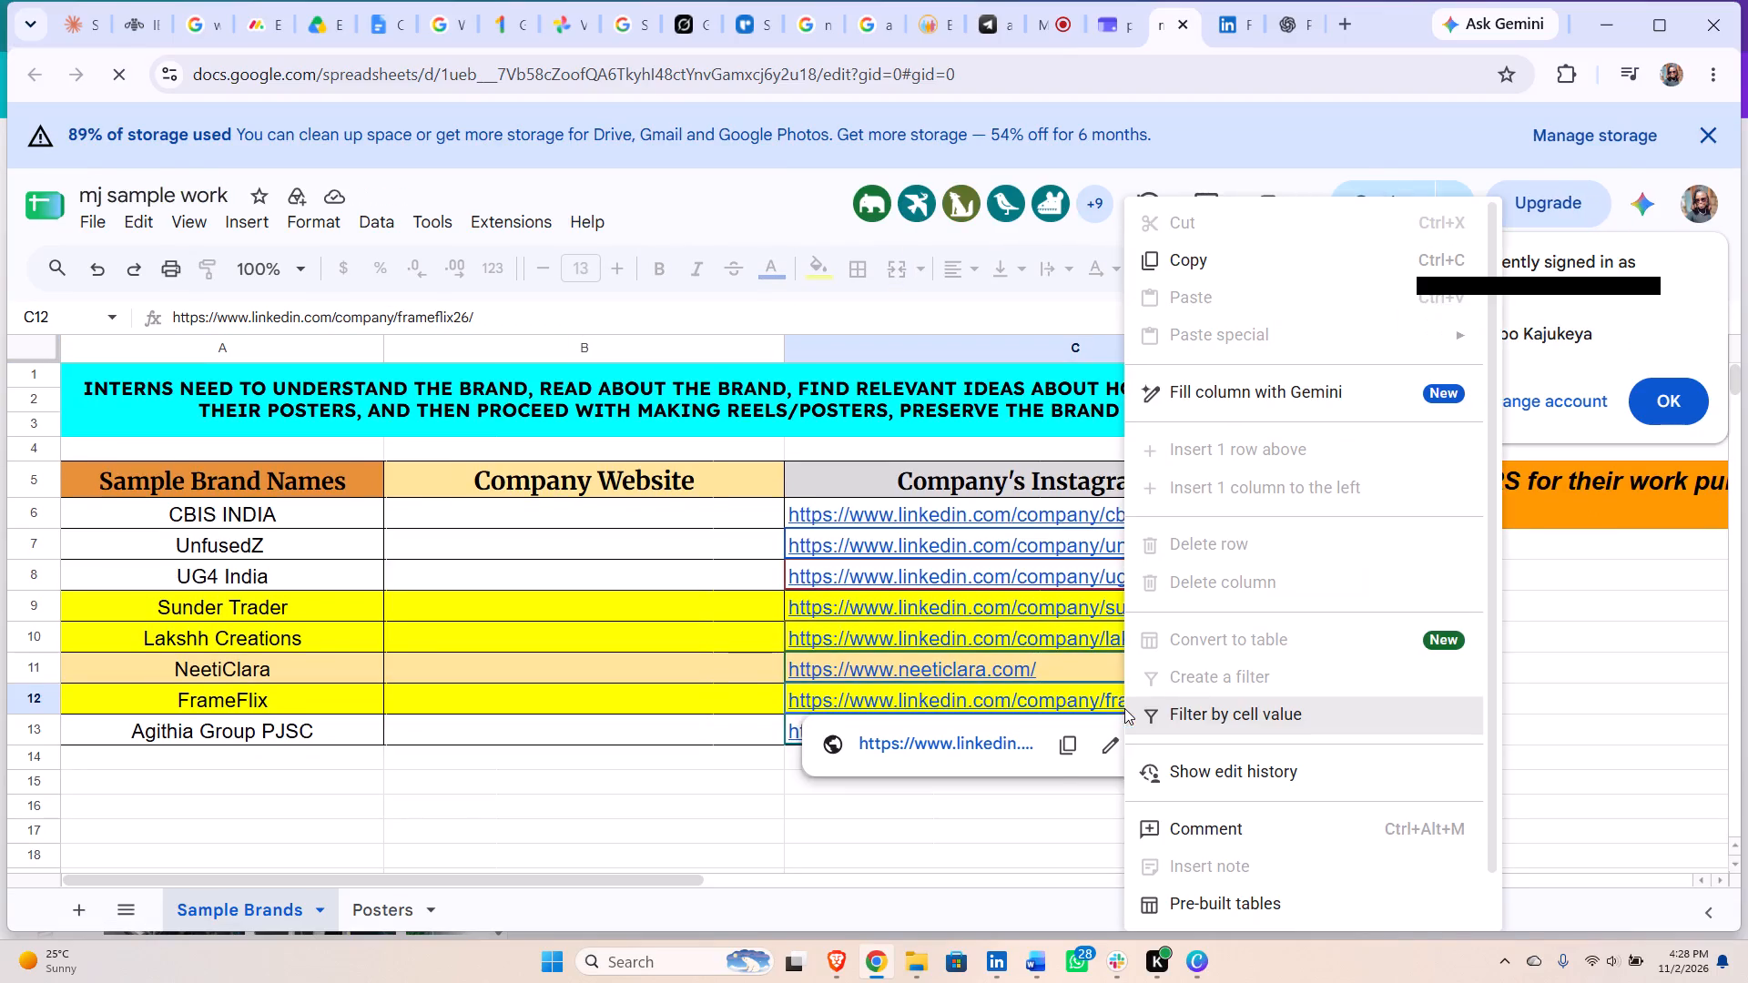
click(1062, 756)
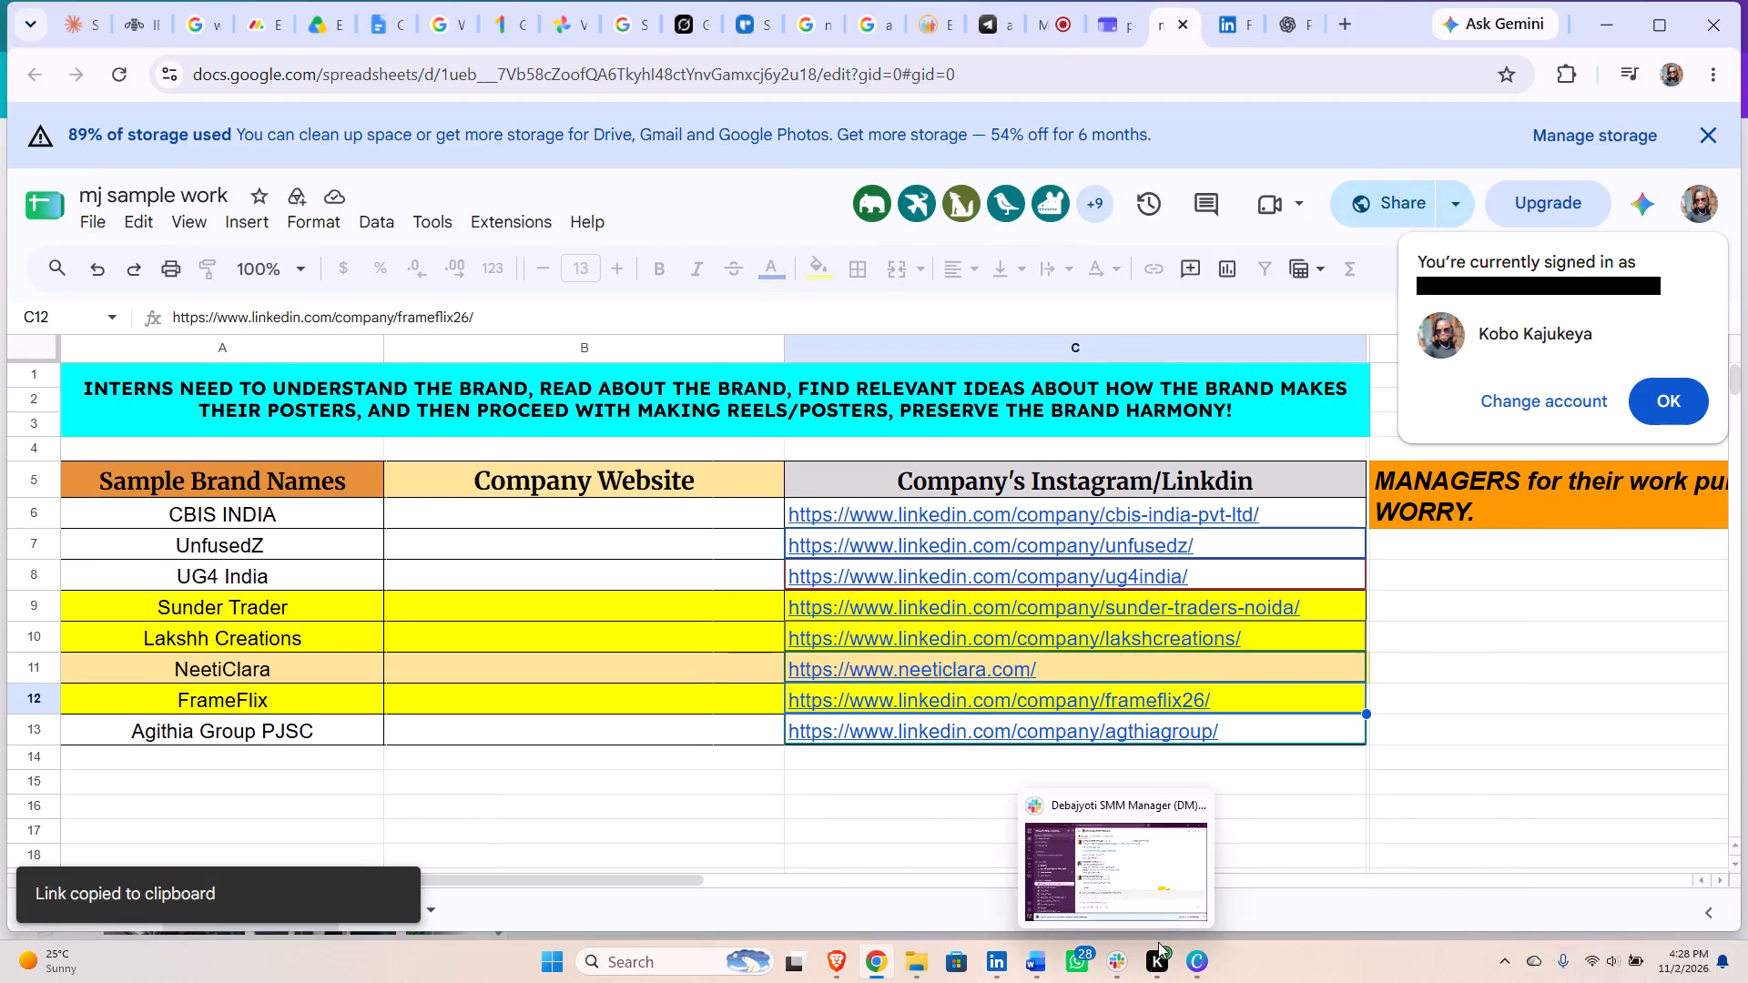
click(1220, 878)
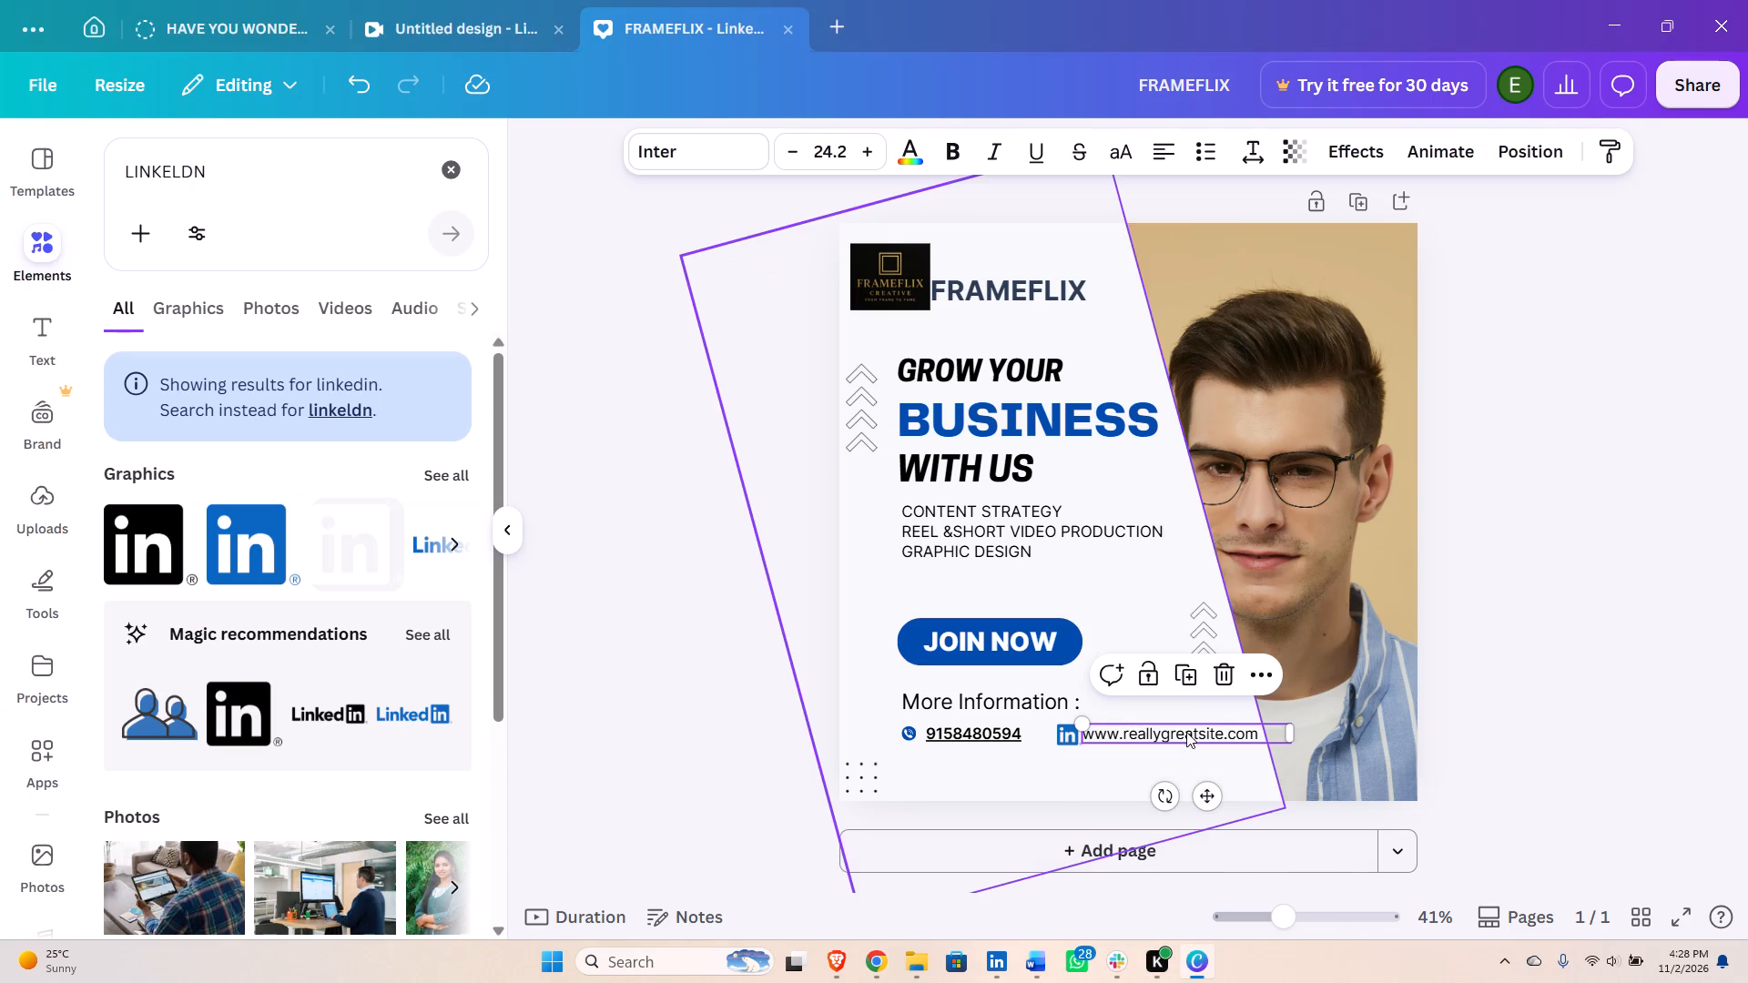
double_click(1192, 731)
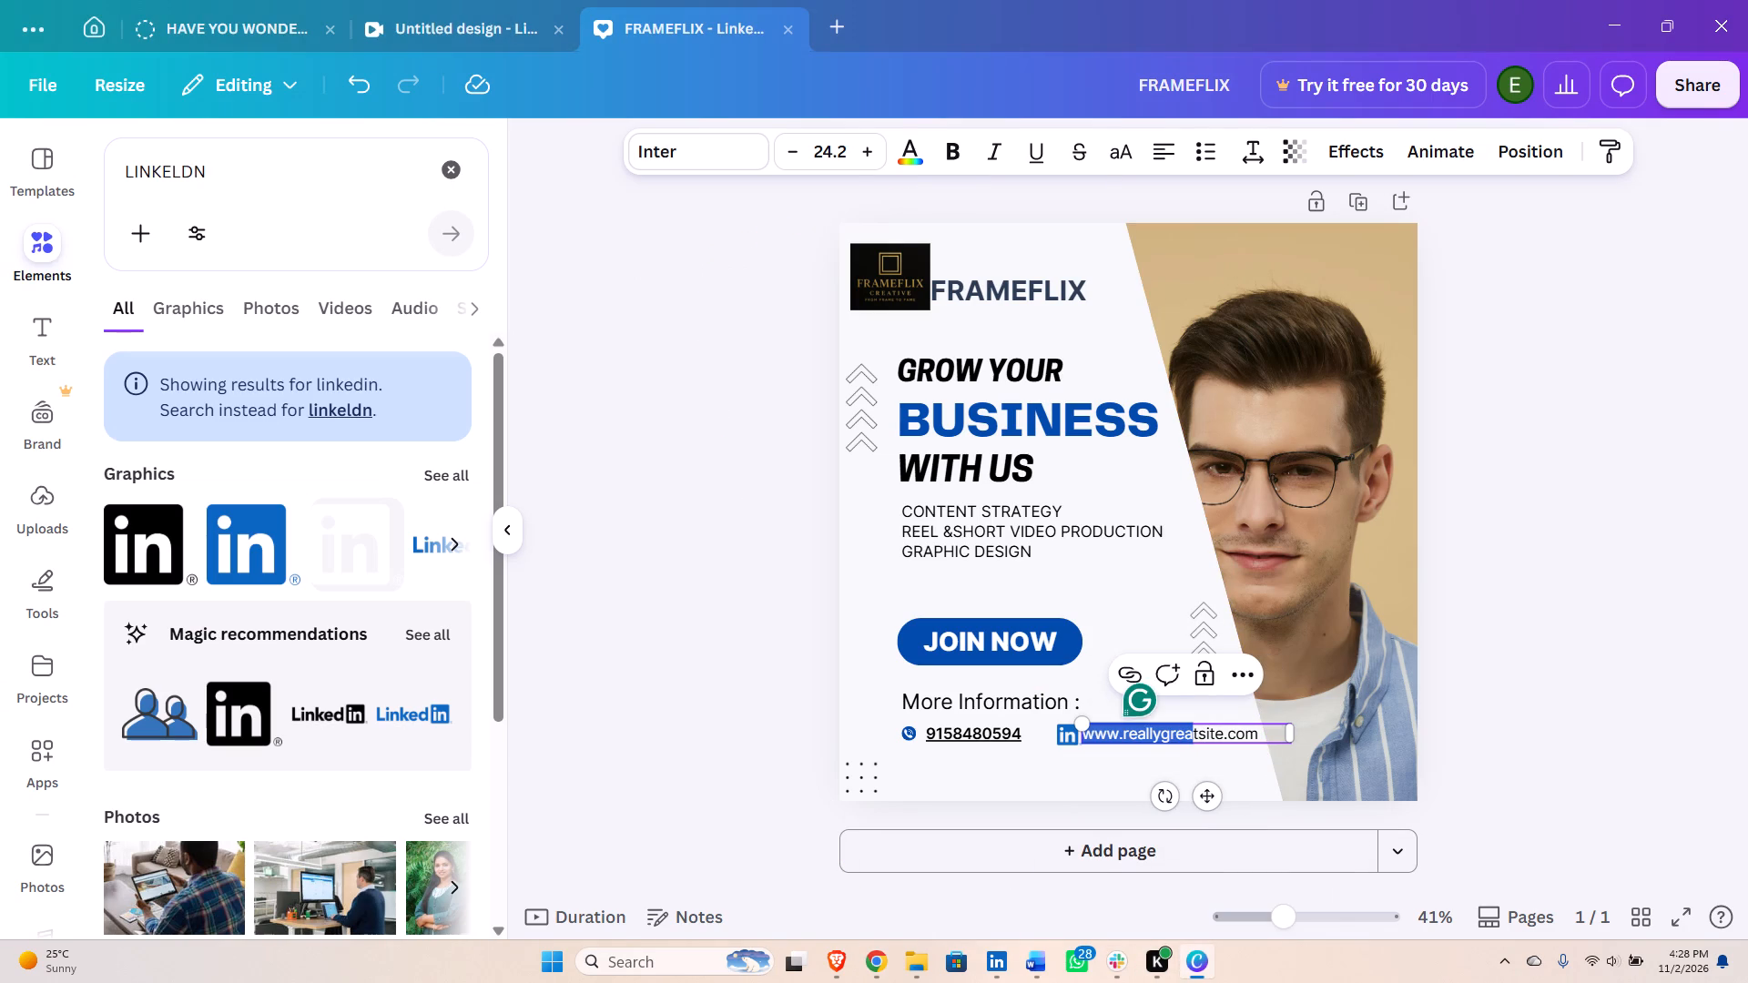
key(BackSpace)
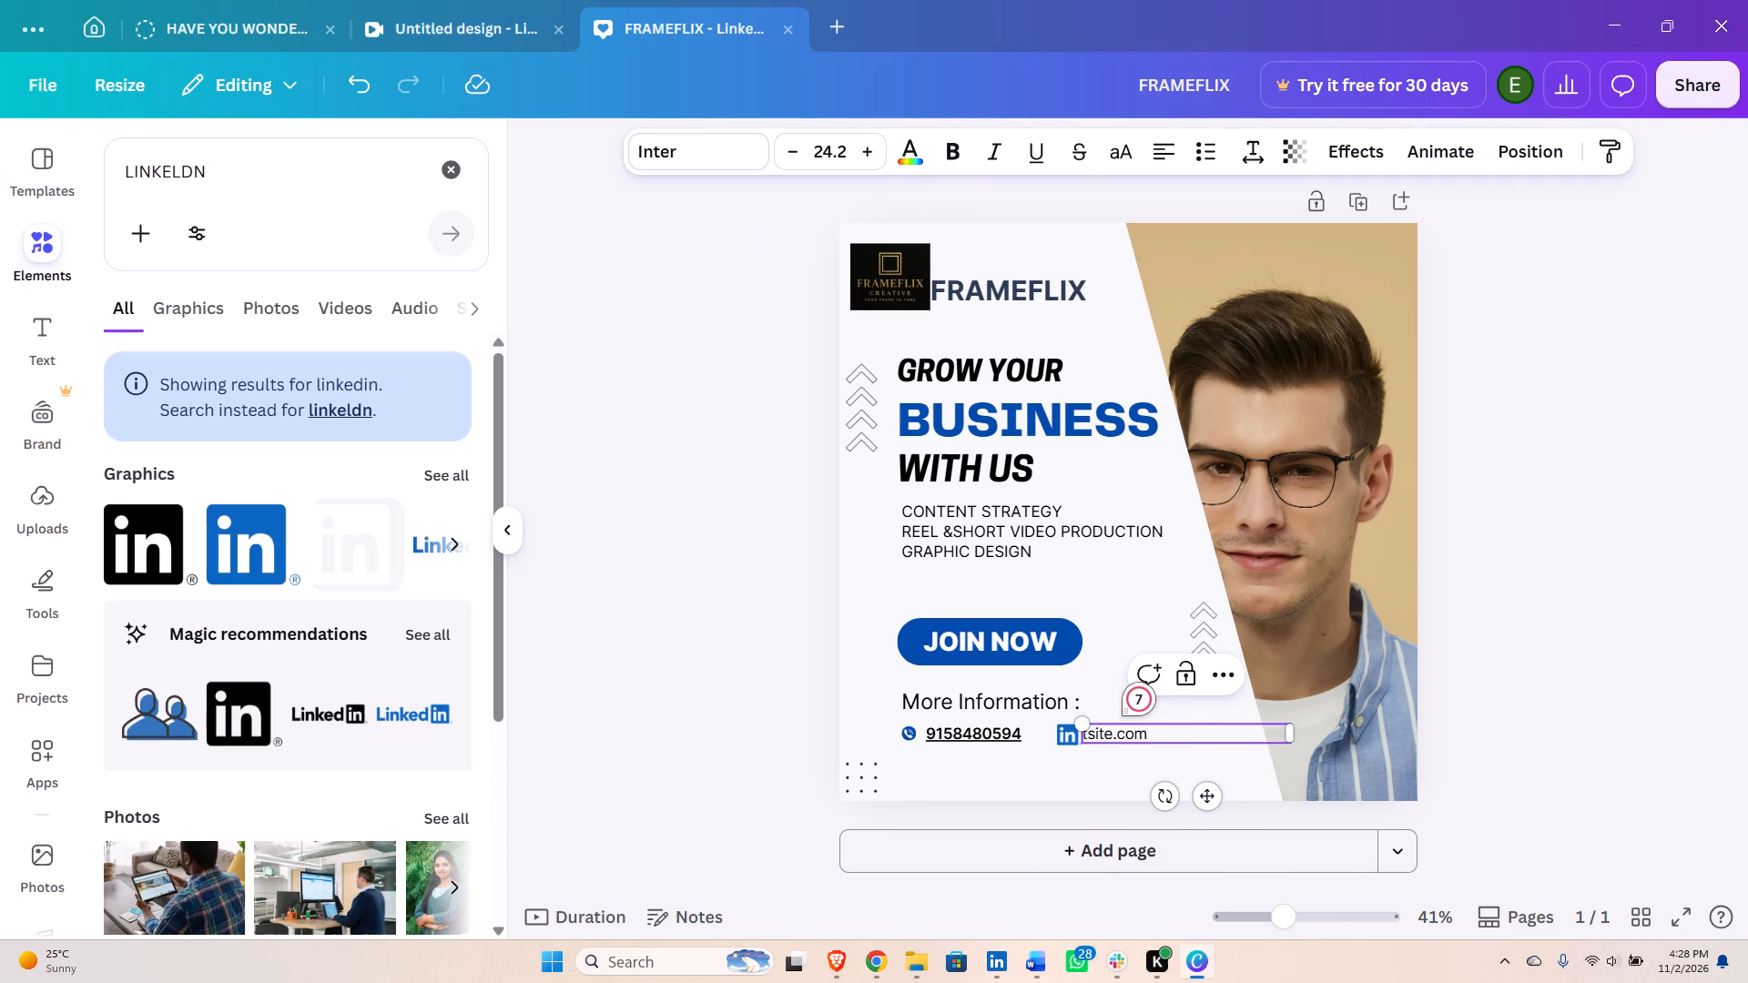
key(ctrl+v)
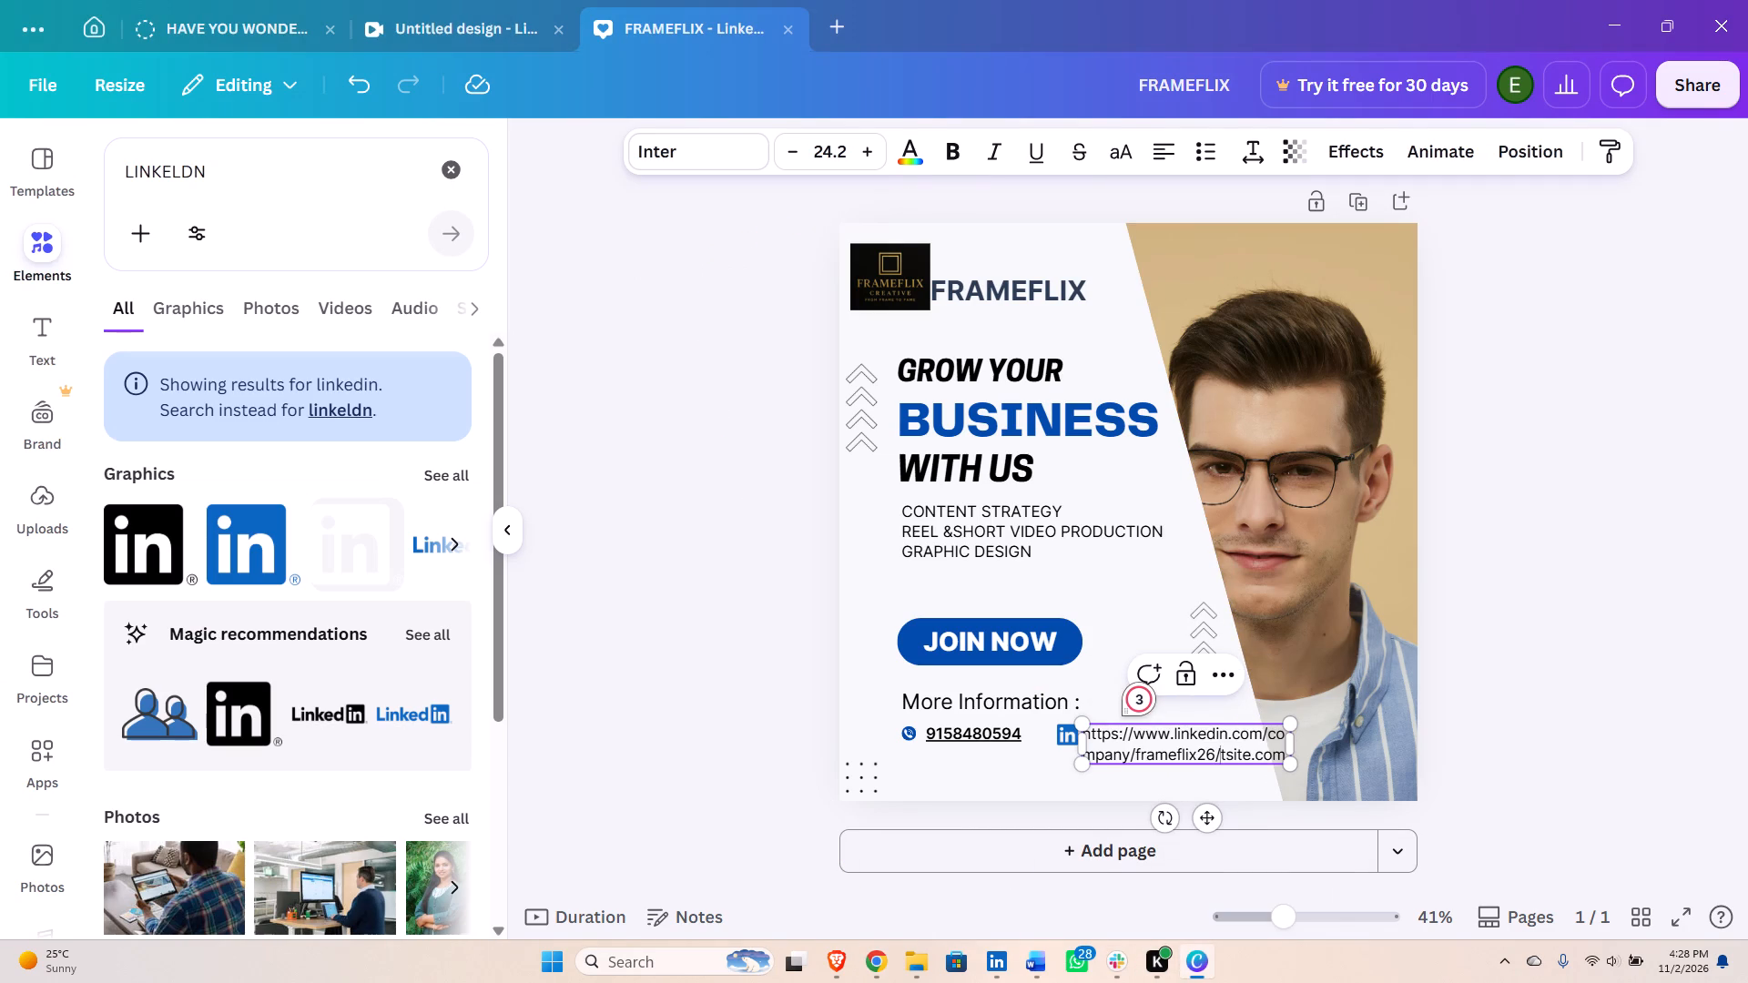
click(1278, 755)
key(BackSpace)
key(BackSpace)
key(BackSpace)
key(BackSpace)
key(BackSpace)
key(BackSpace)
key(BackSpace)
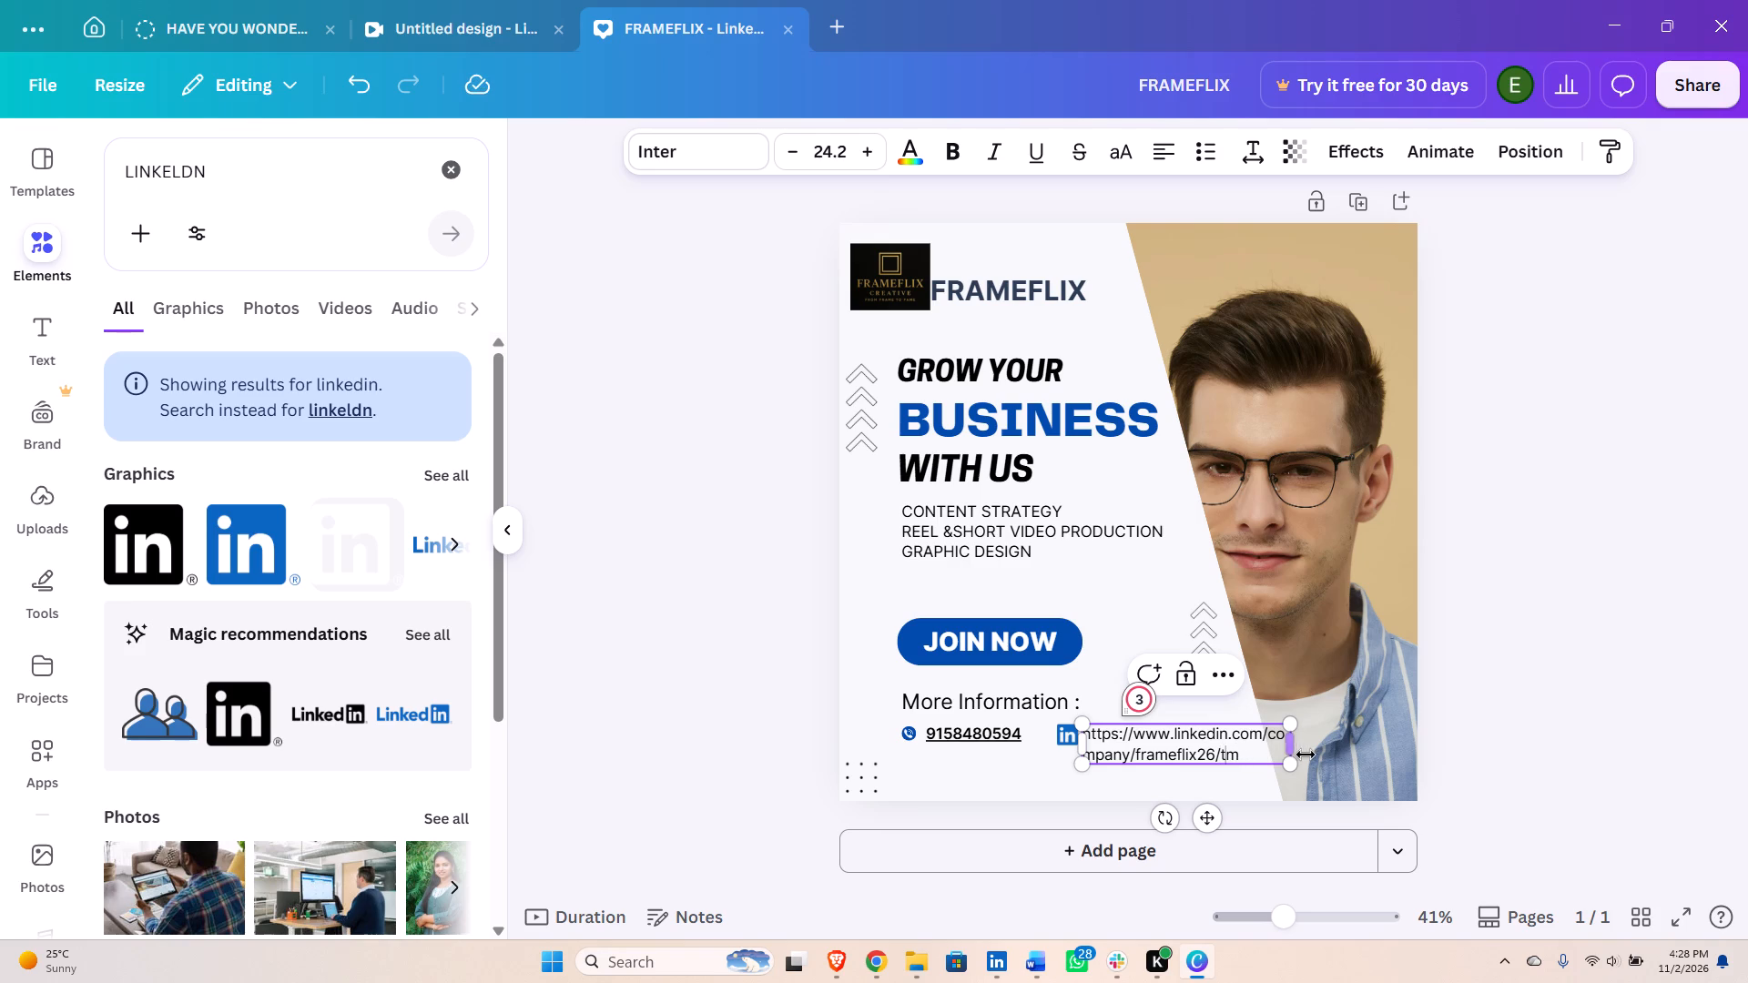
click(1250, 759)
key(BackSpace)
key(BackSpace)
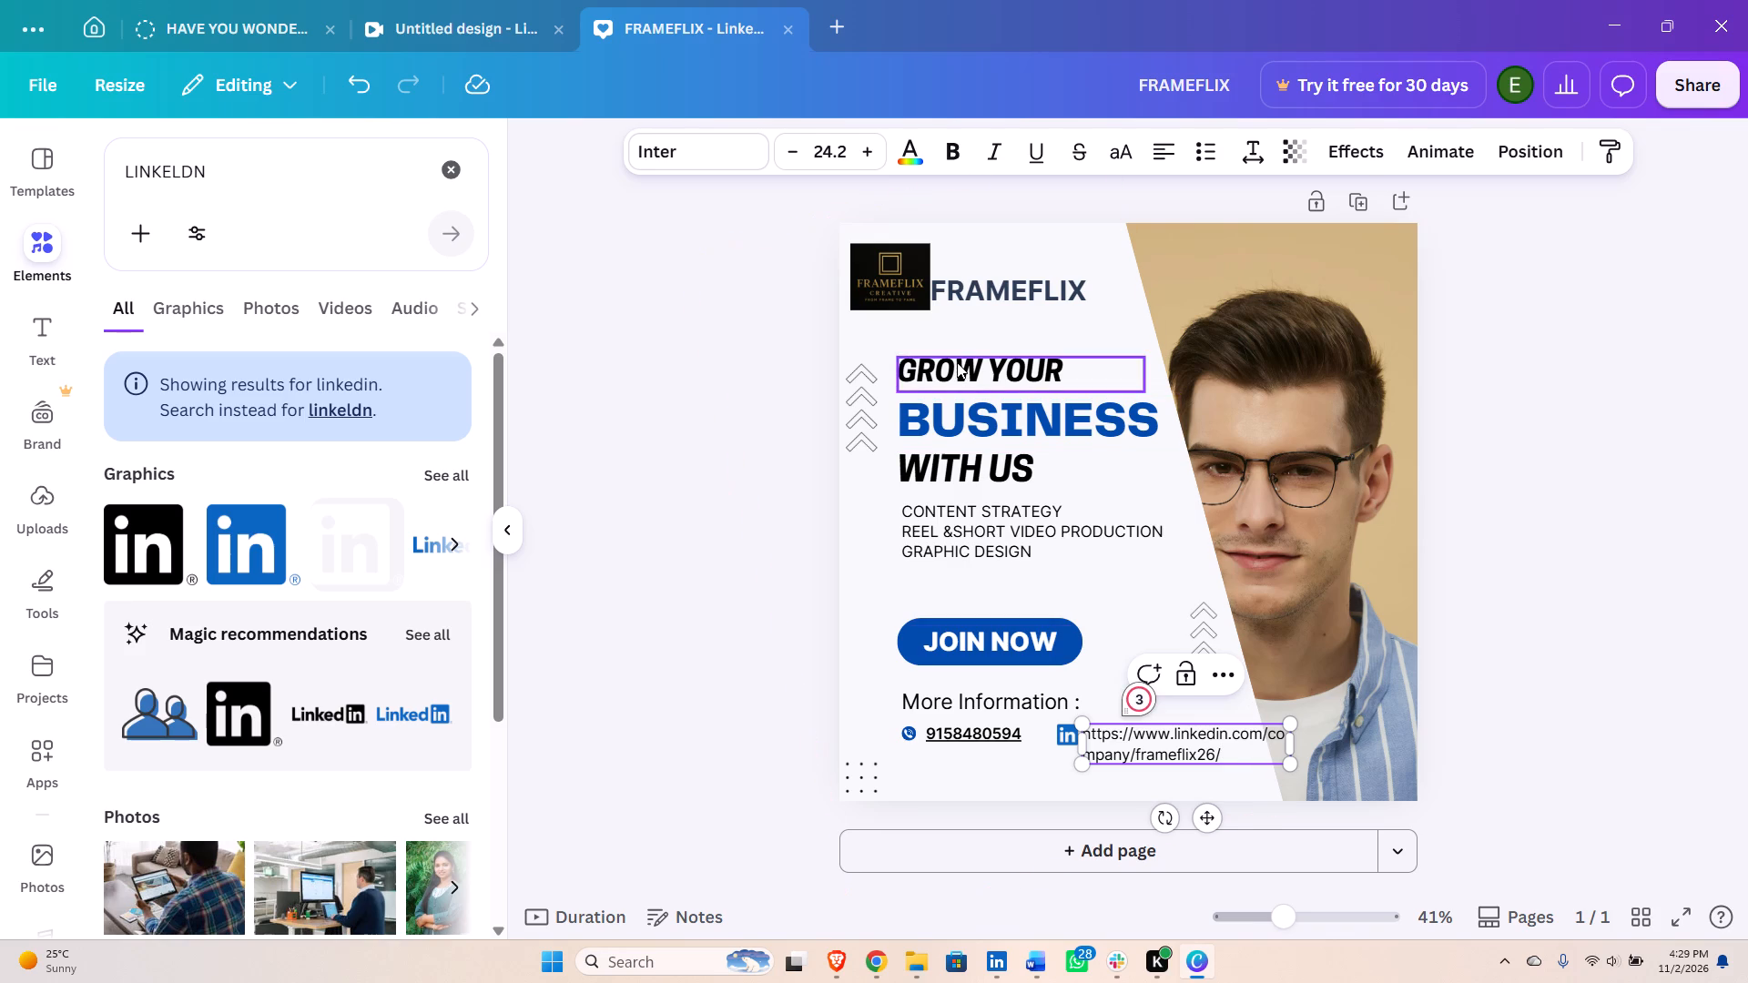
Reduce the LinkedIn address text to font size 16.2.
click(799, 150)
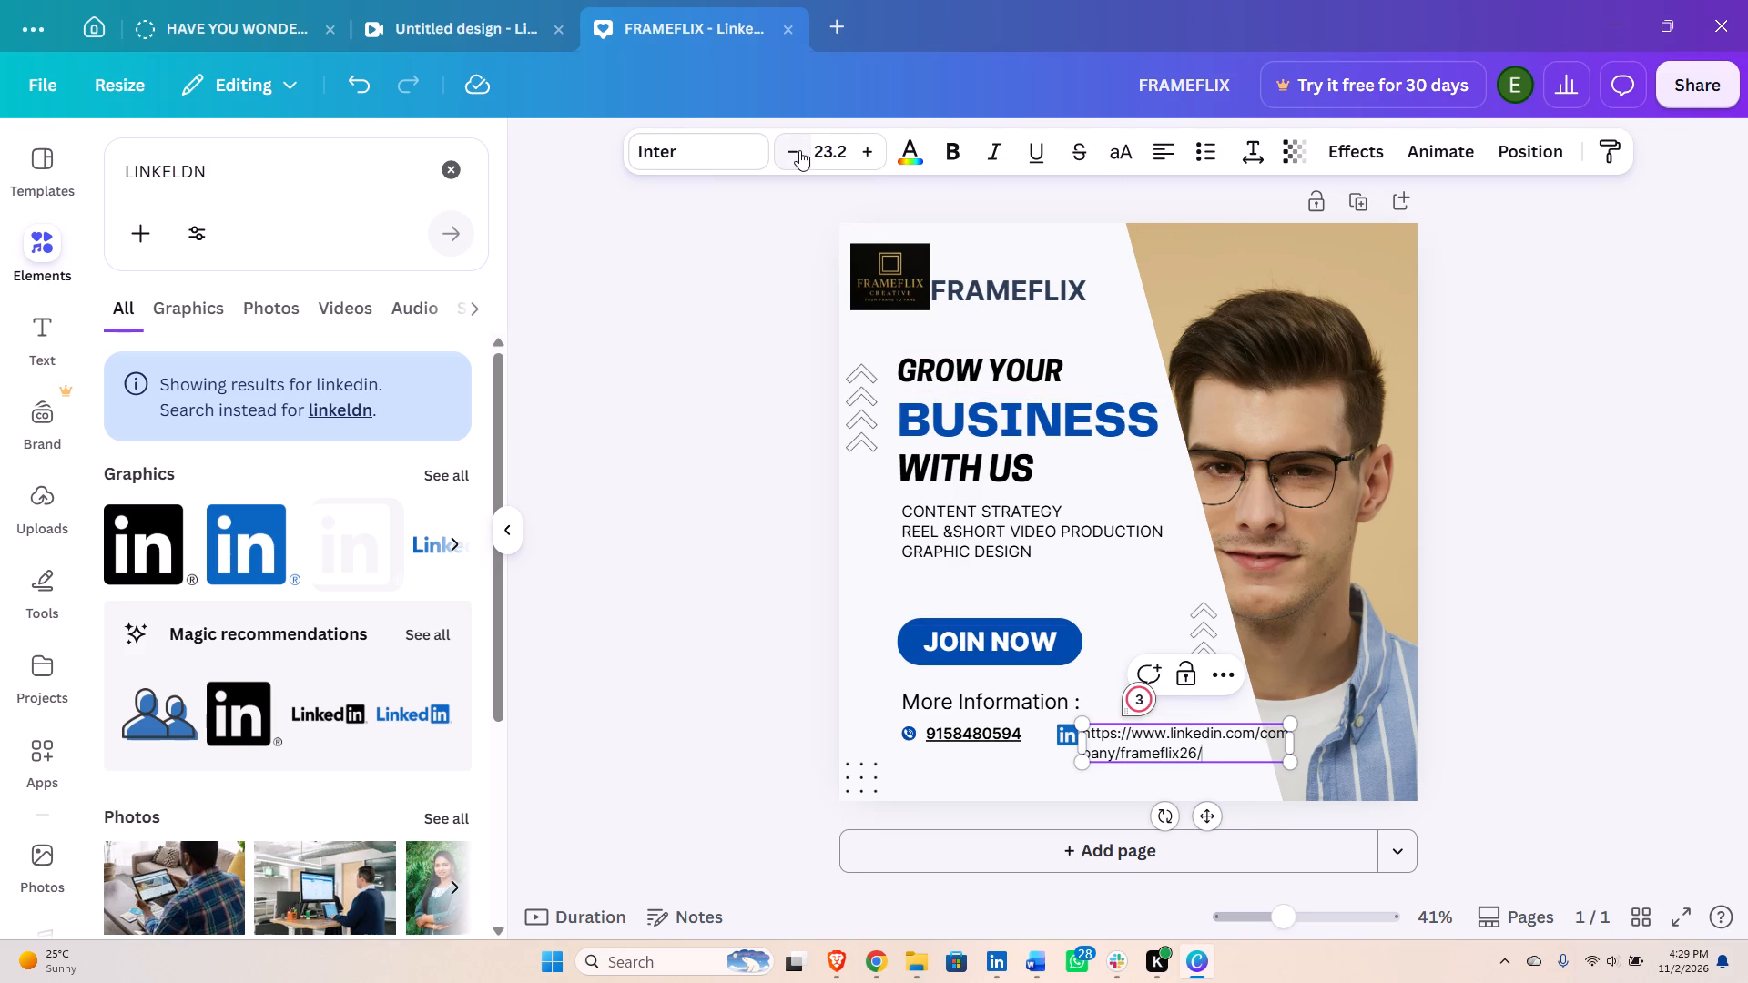
click(799, 150)
click(799, 150)
click(799, 150)
click(799, 150)
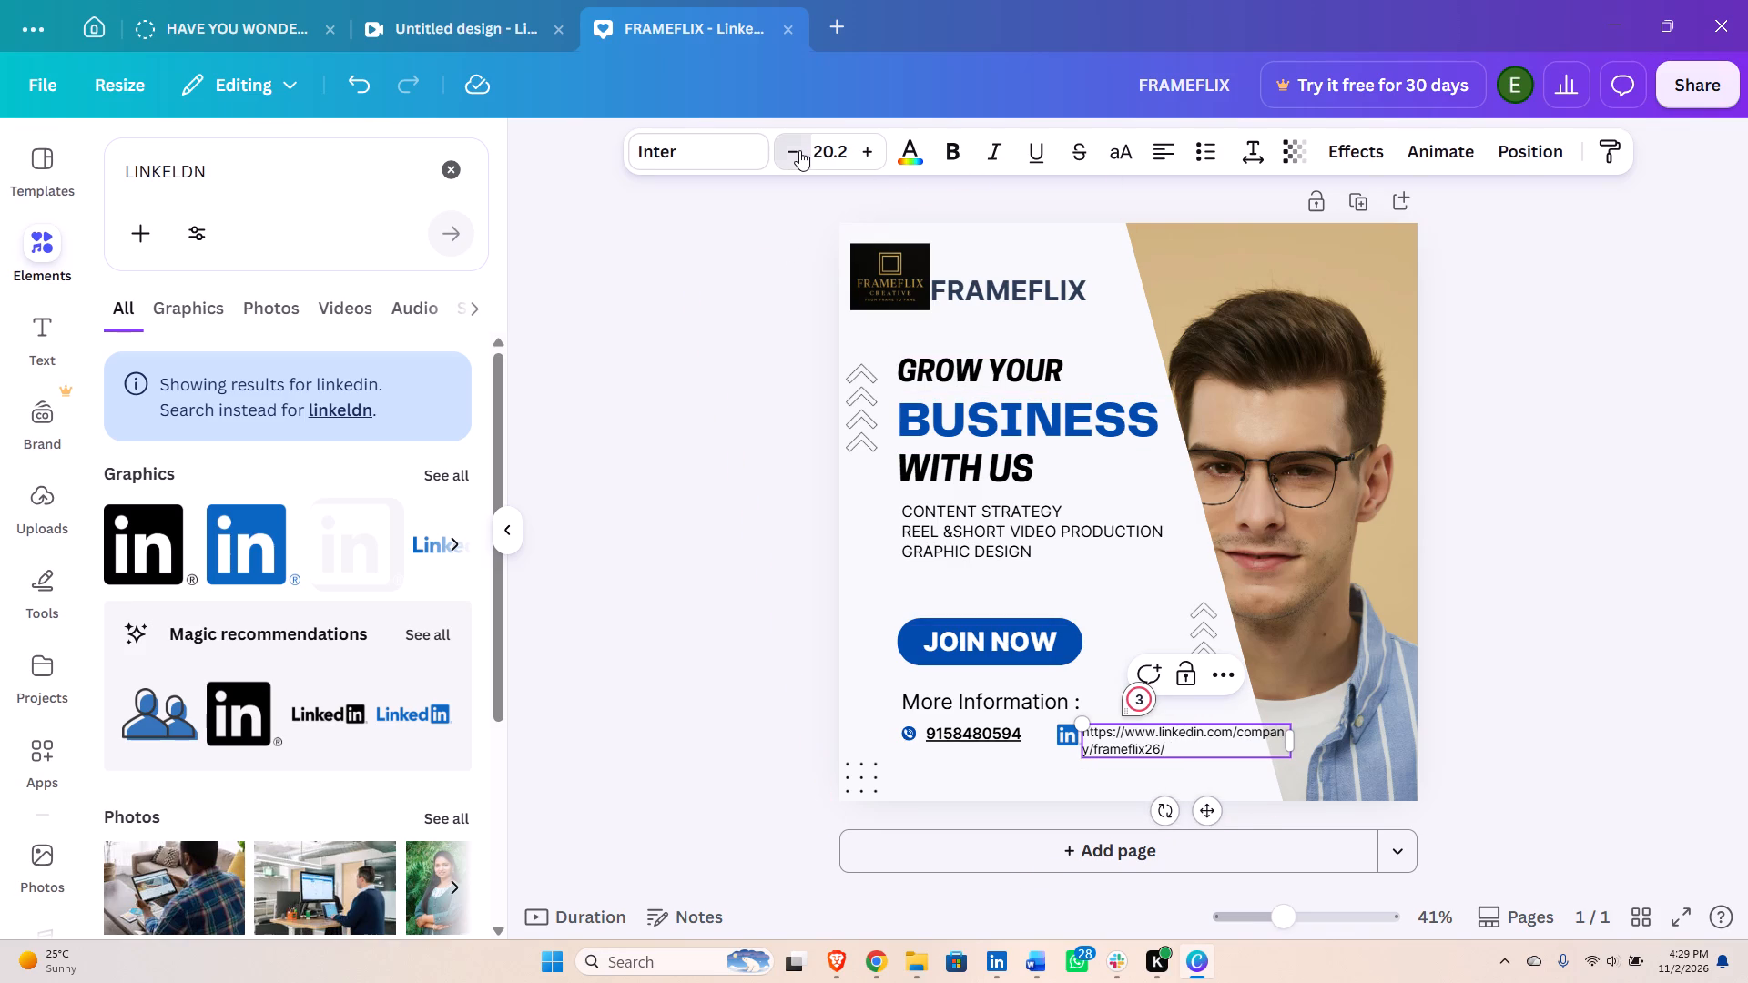
double_click(799, 150)
triple_click(799, 150)
click(799, 150)
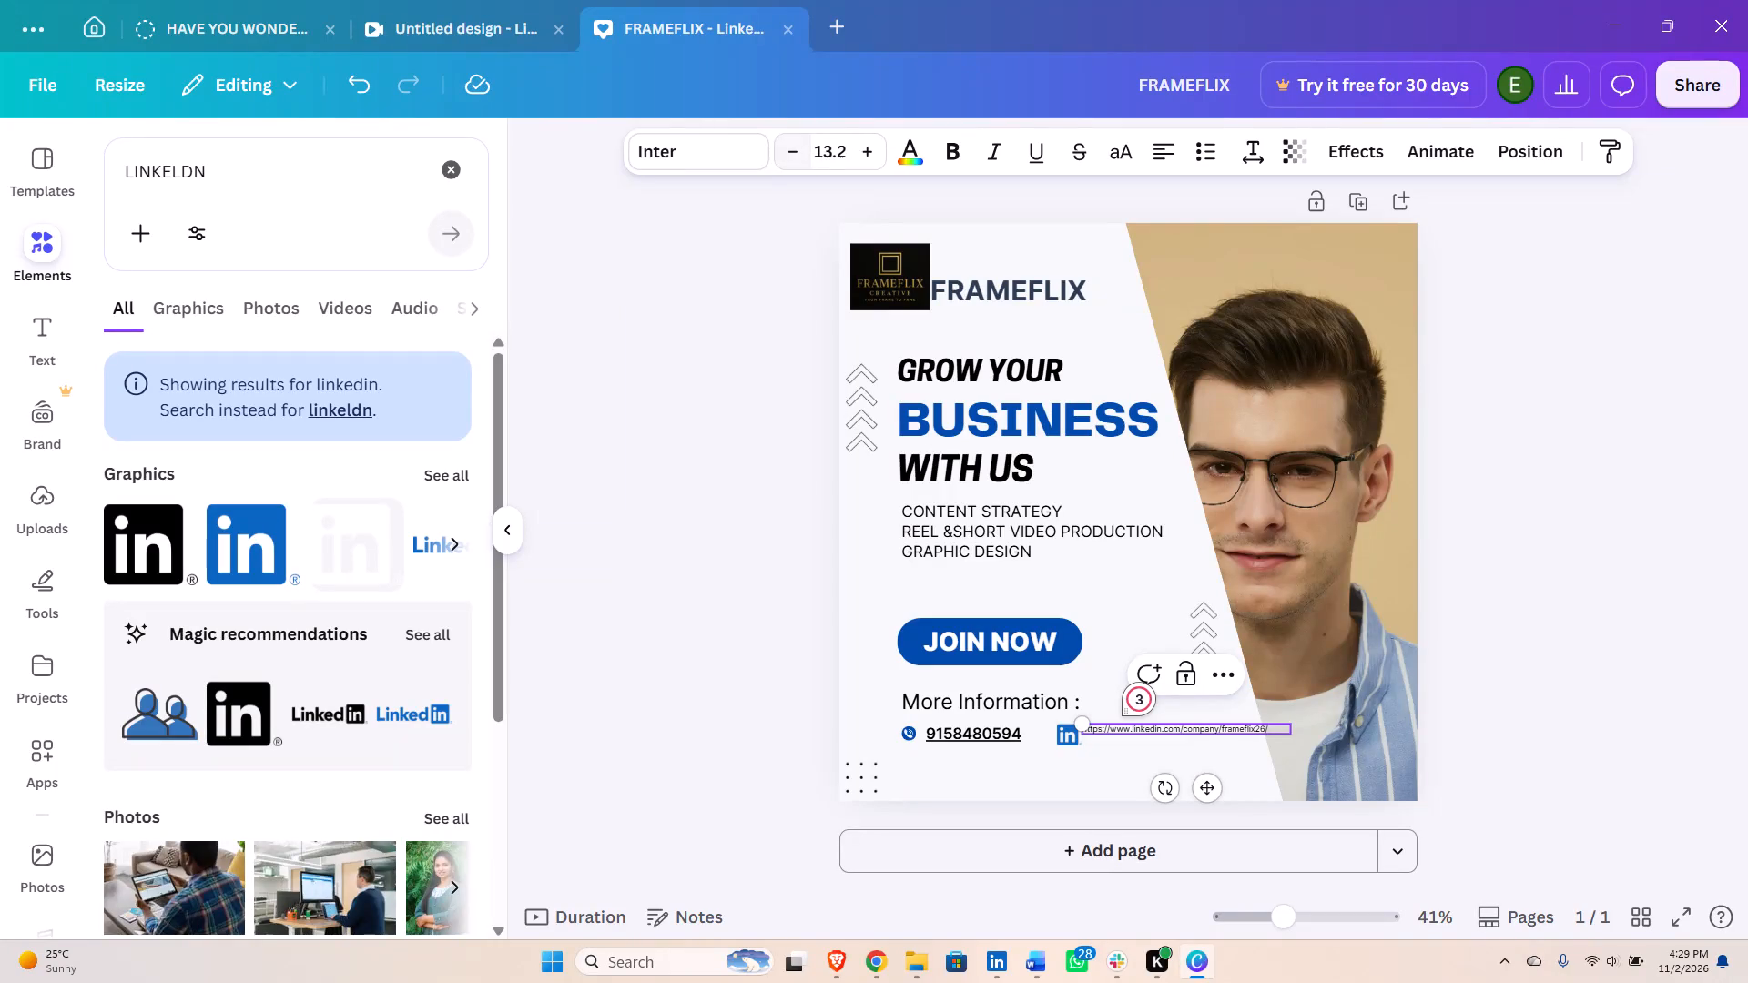
double_click(859, 147)
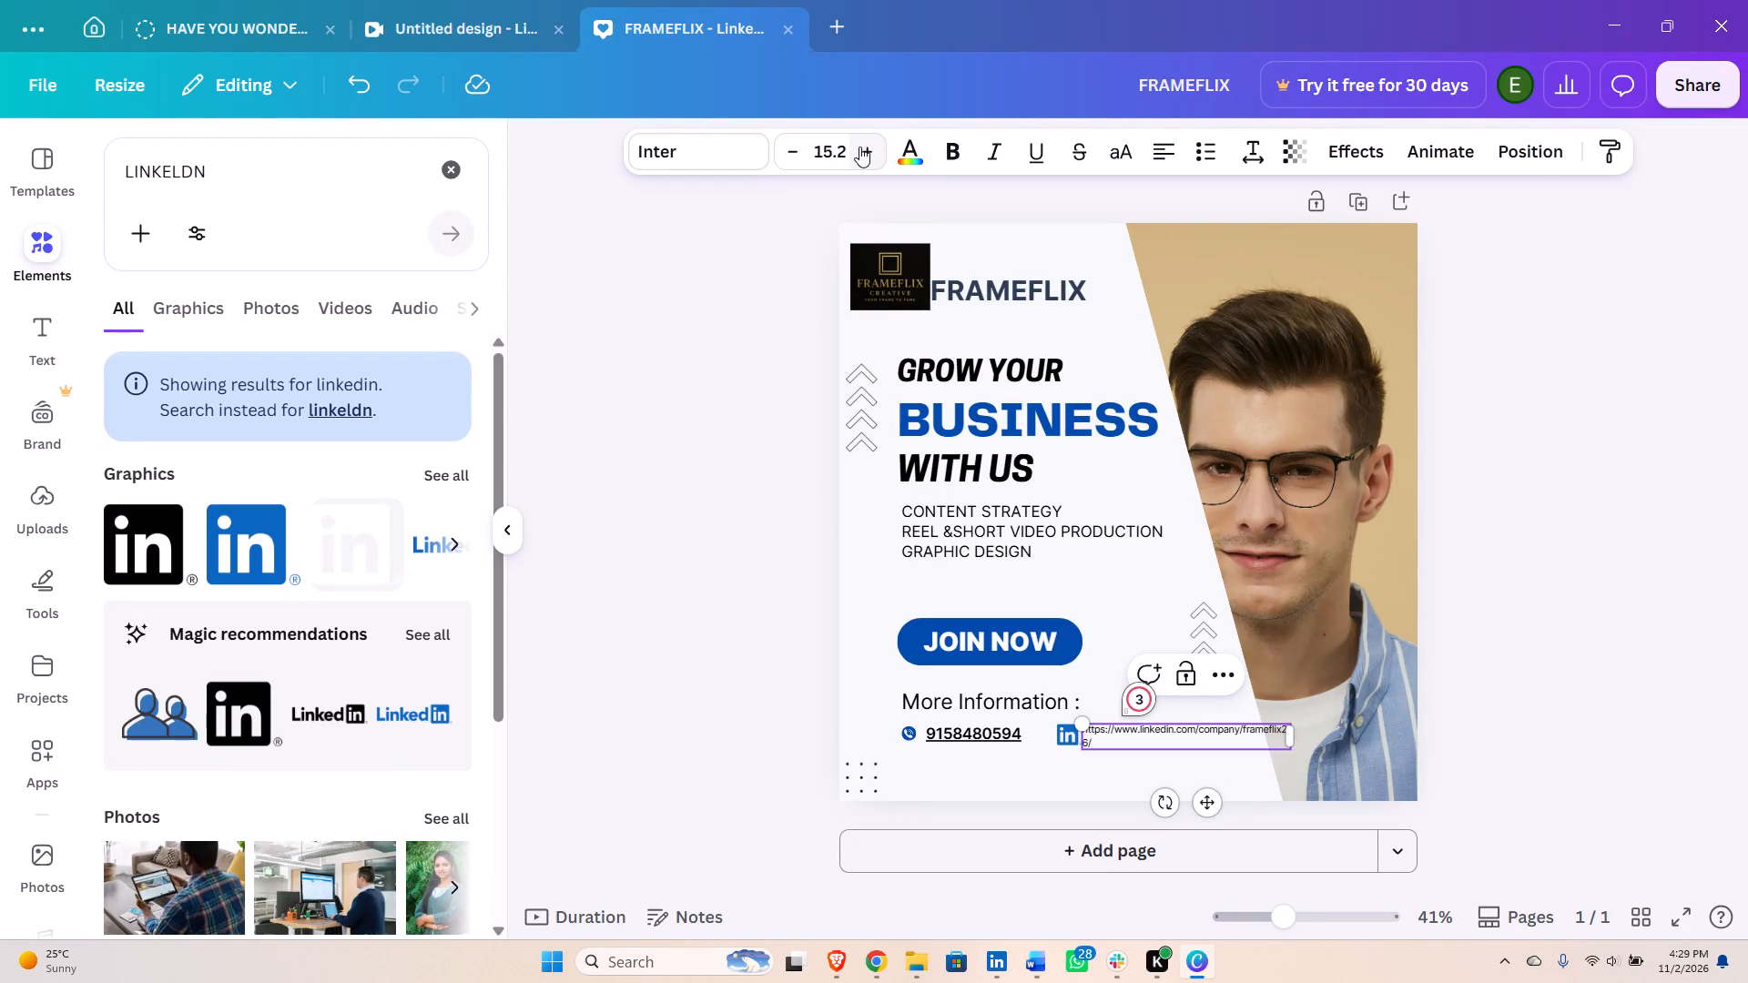
click(859, 147)
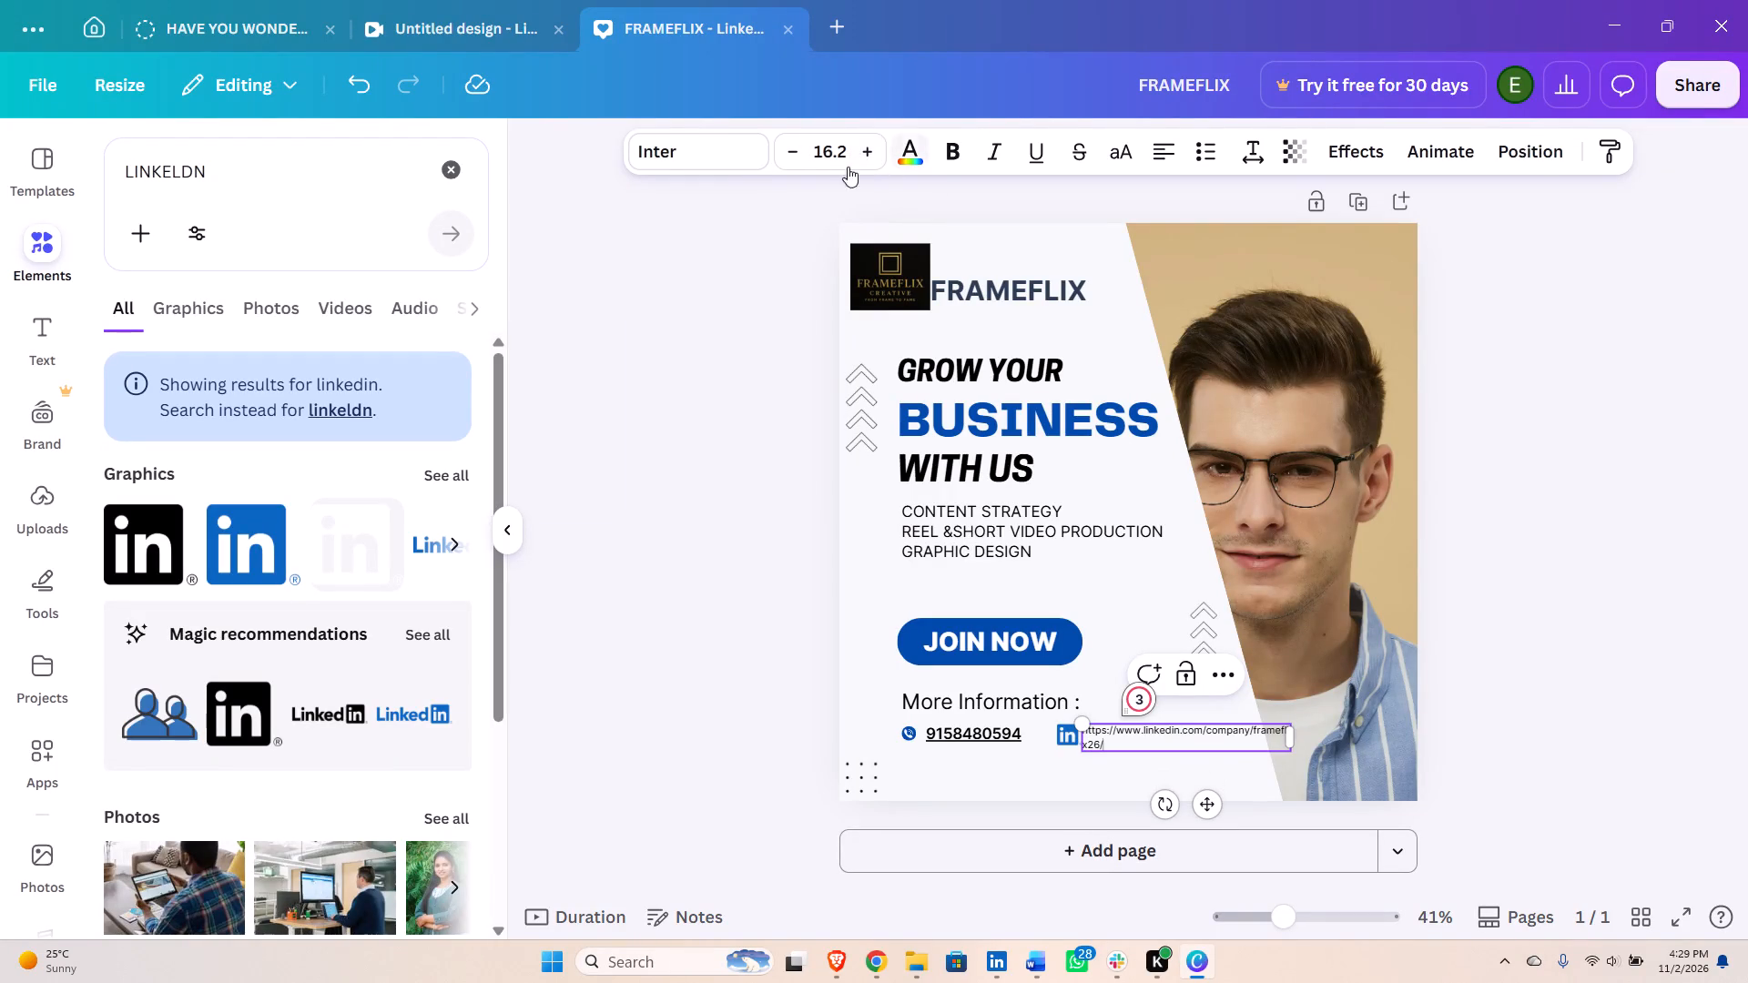
Change the LinkedIn address font to Open Sauce.
click(707, 156)
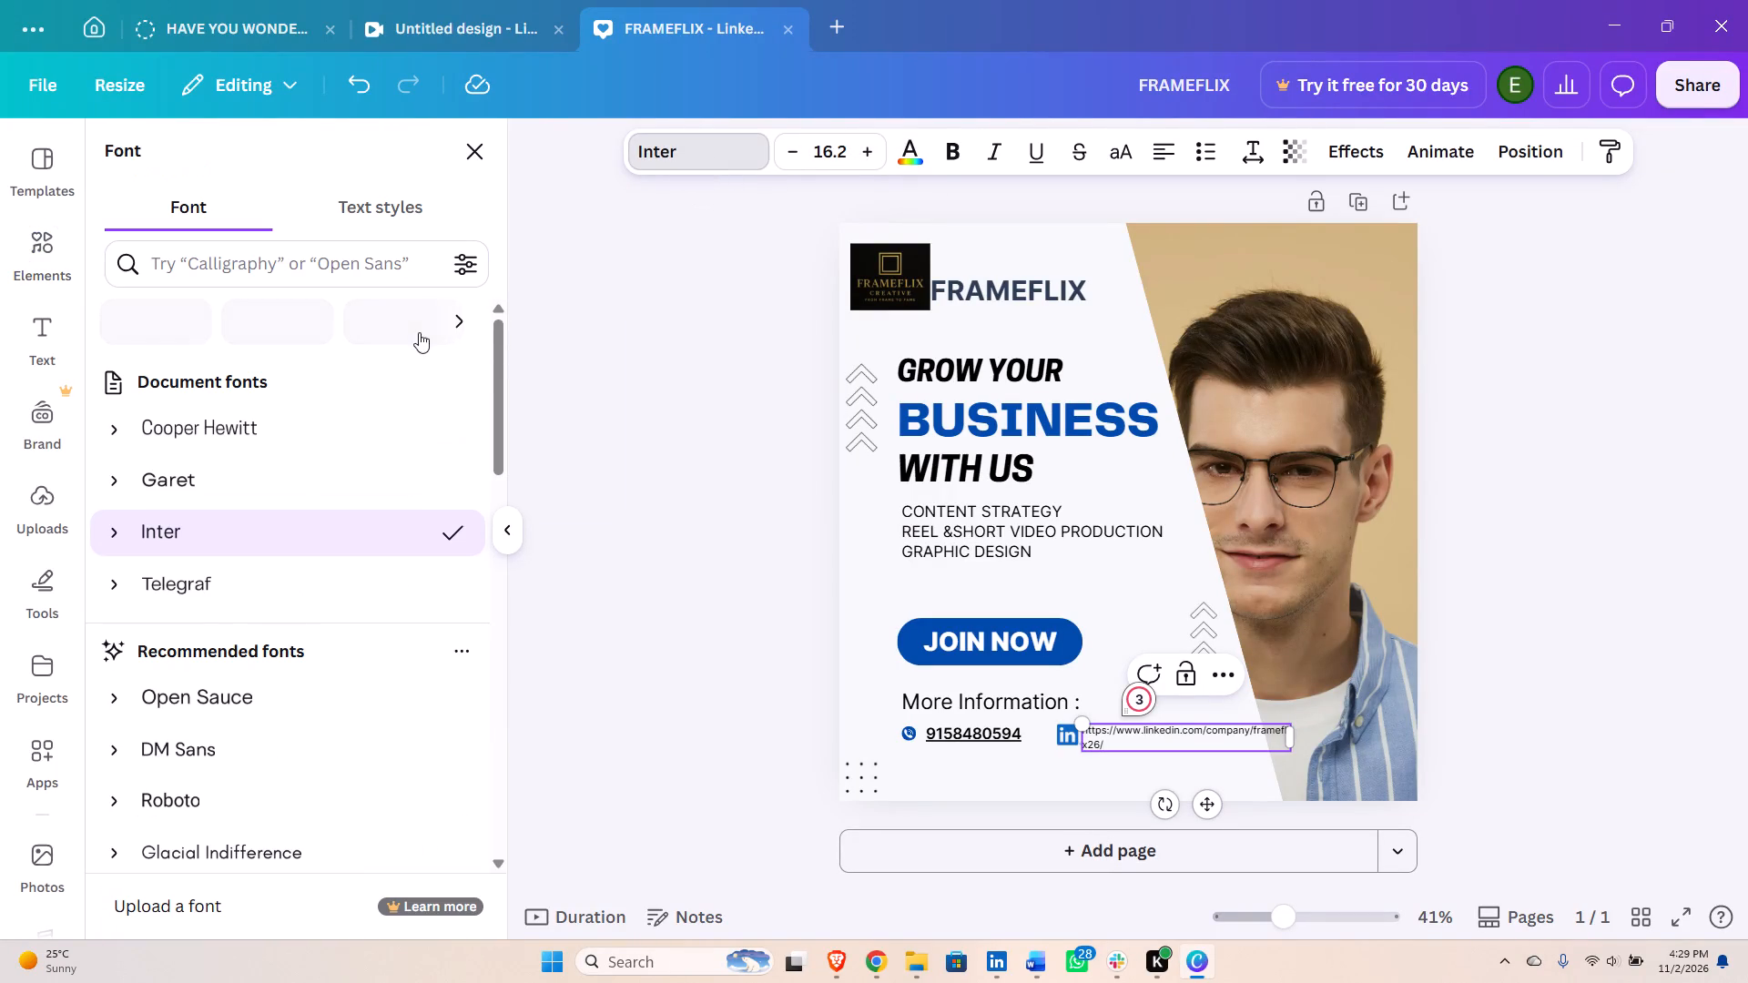
click(245, 694)
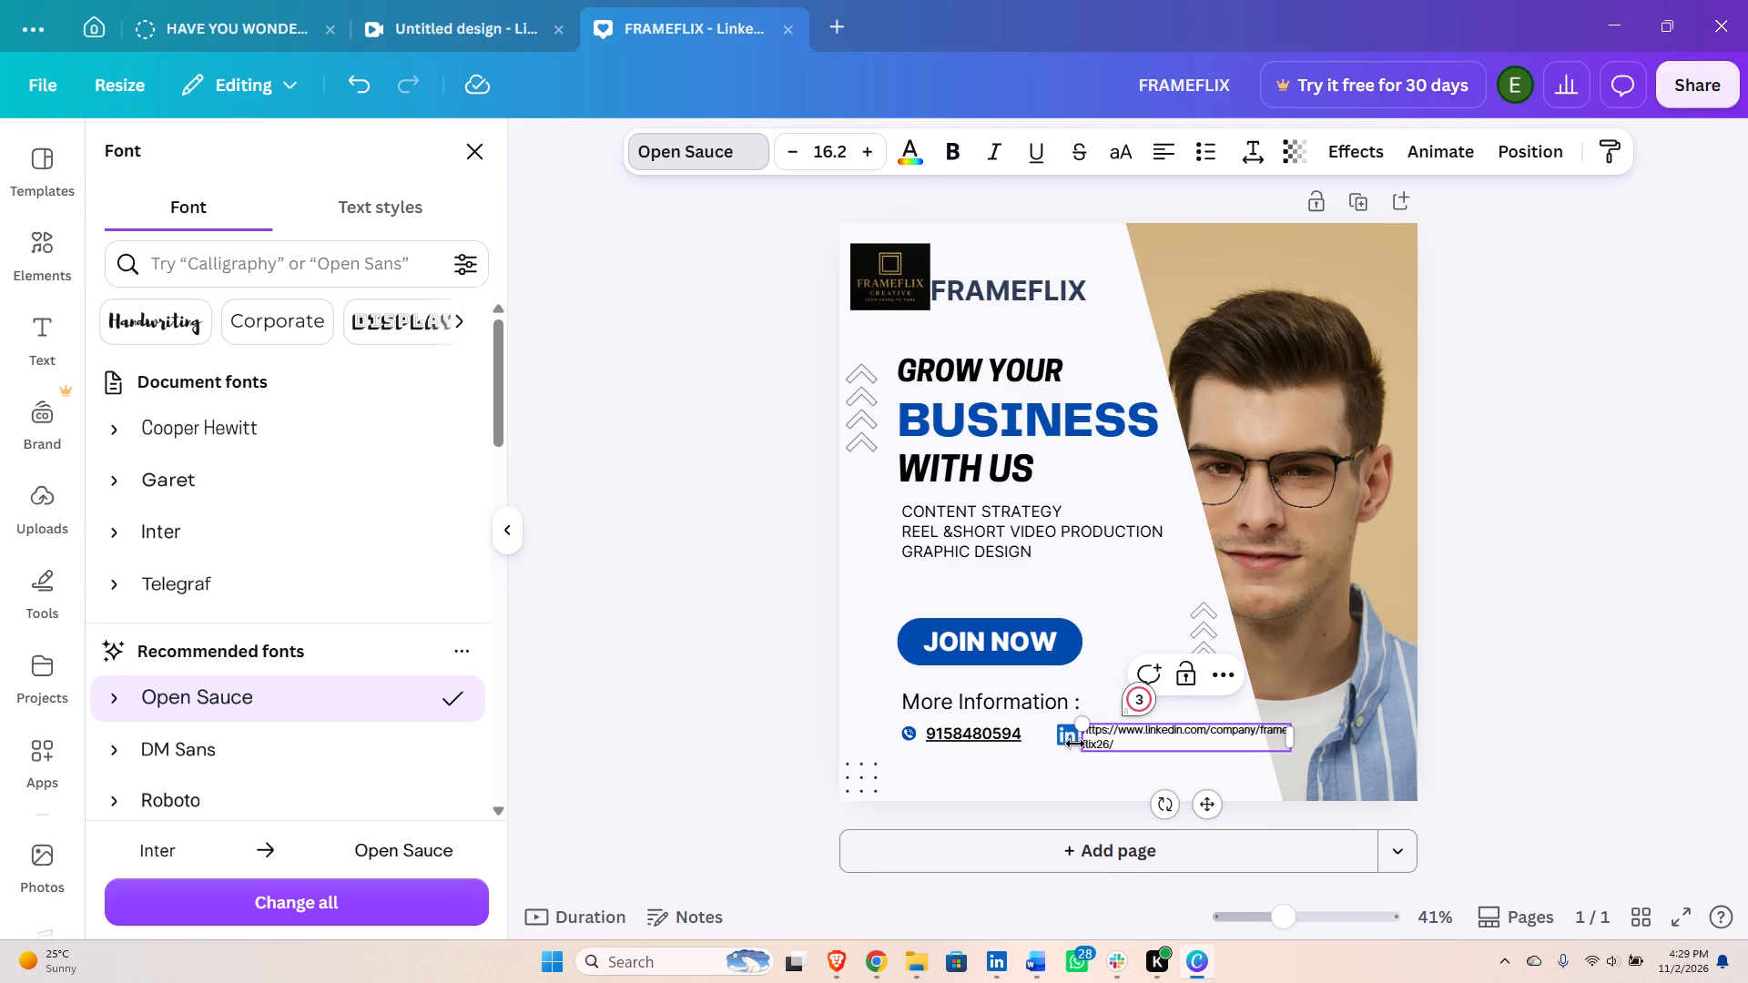
Move the LinkedIn icon closer to the phone number and place the slightly narrowed address text directly beside it.
drag(1065, 735, 1046, 741)
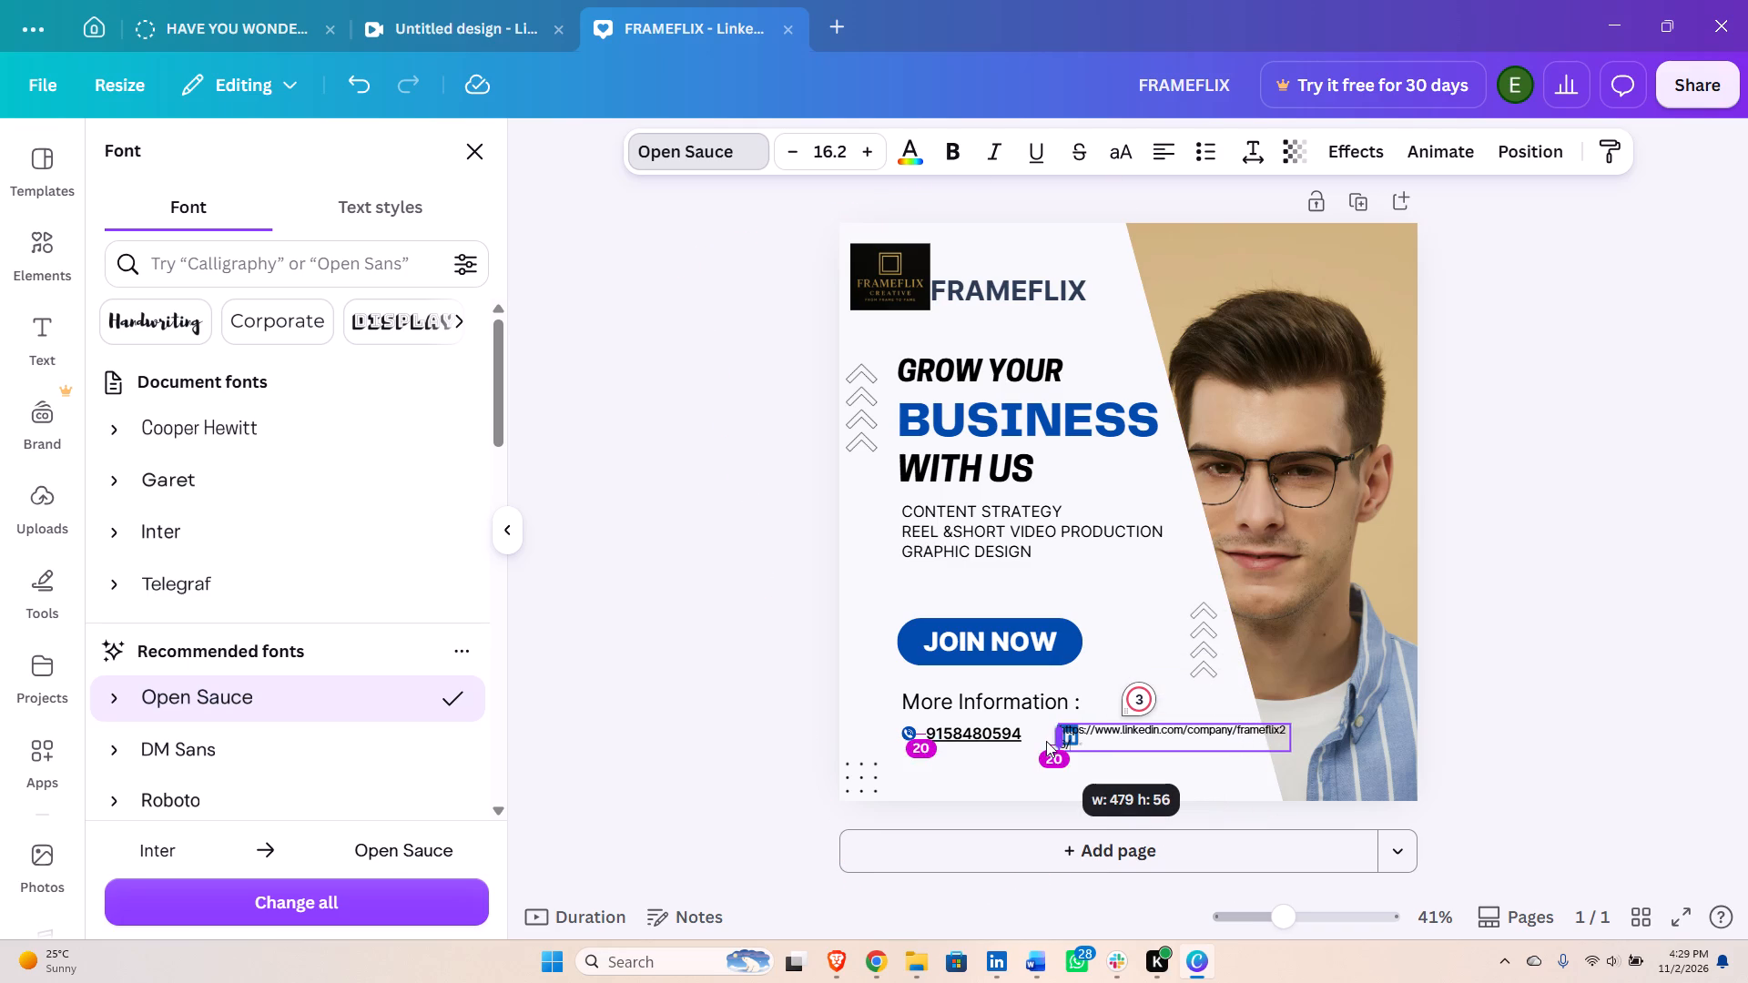
drag(1046, 741, 1079, 739)
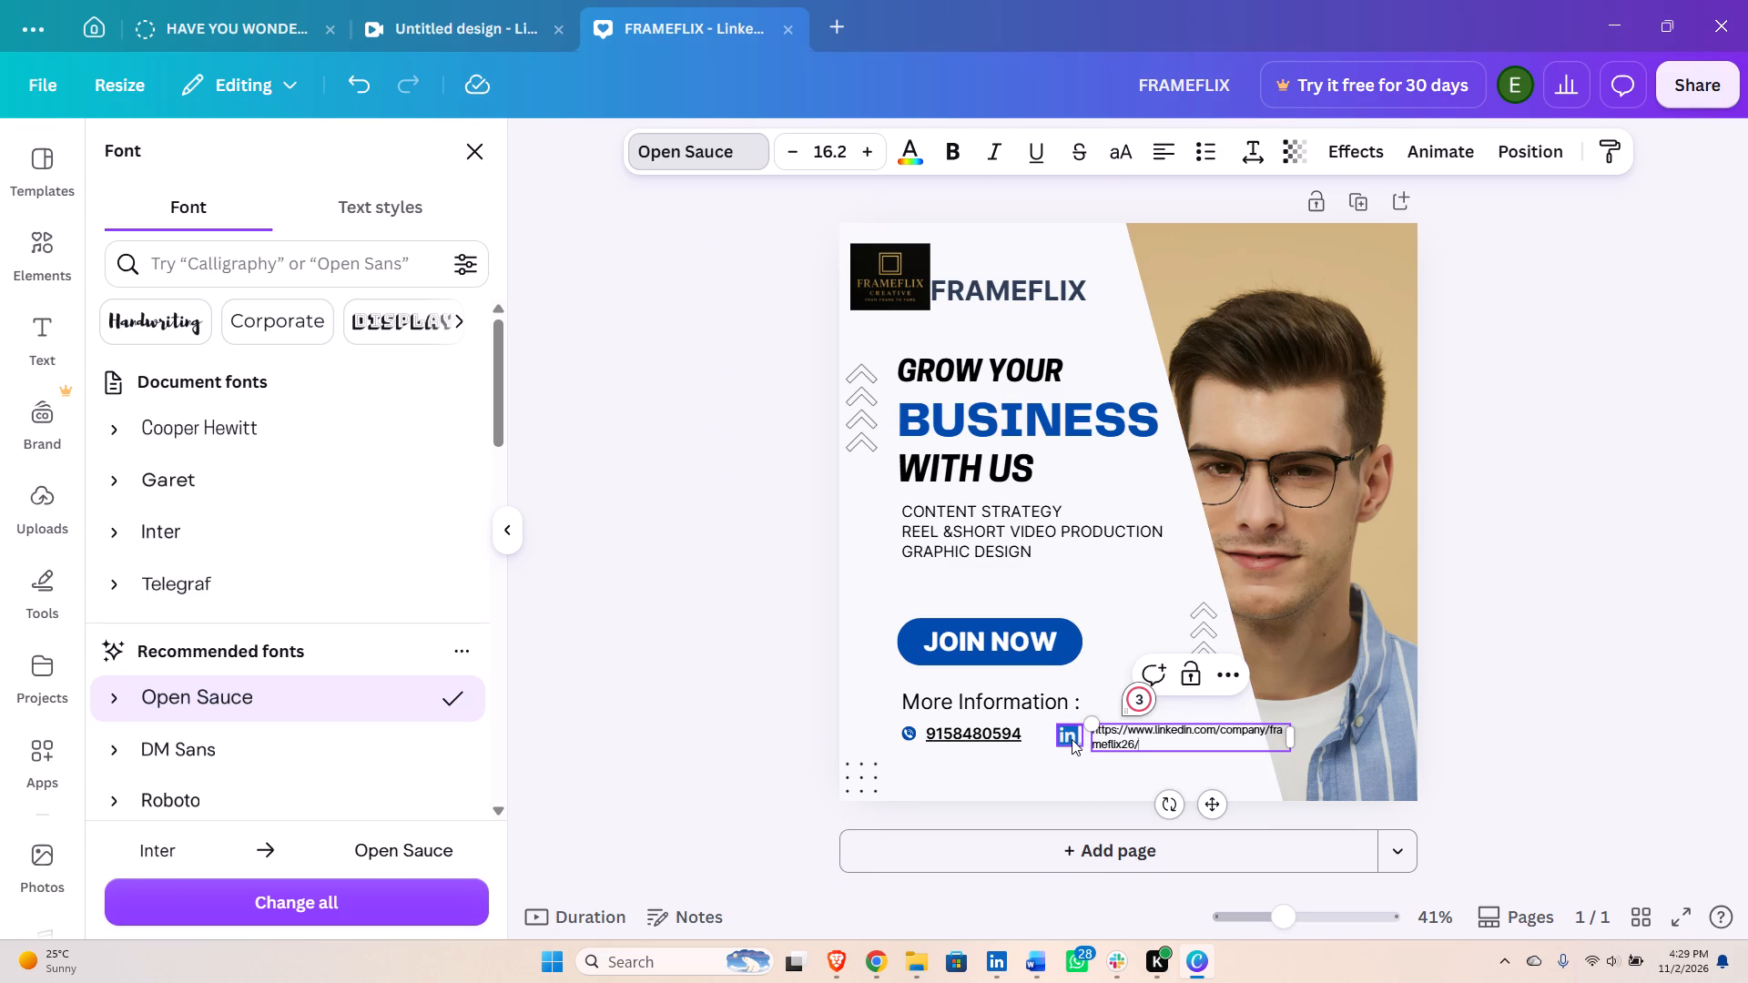
drag(1072, 739, 1056, 739)
click(1121, 735)
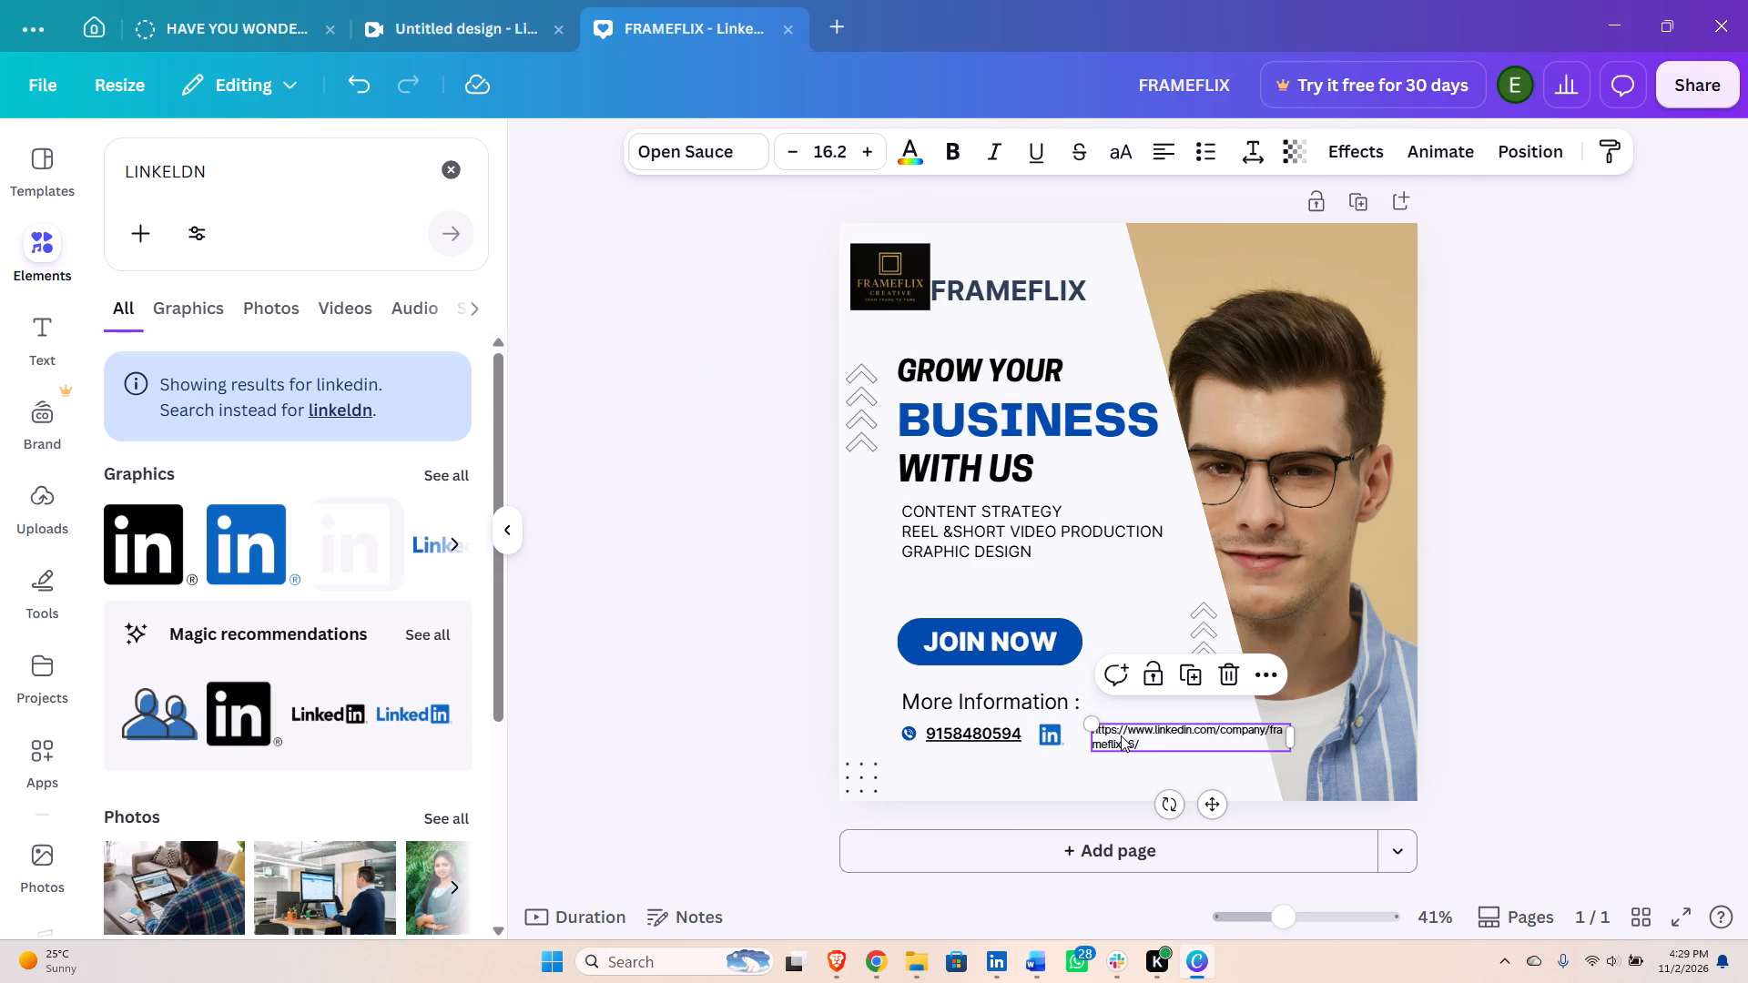
drag(1121, 735, 1101, 735)
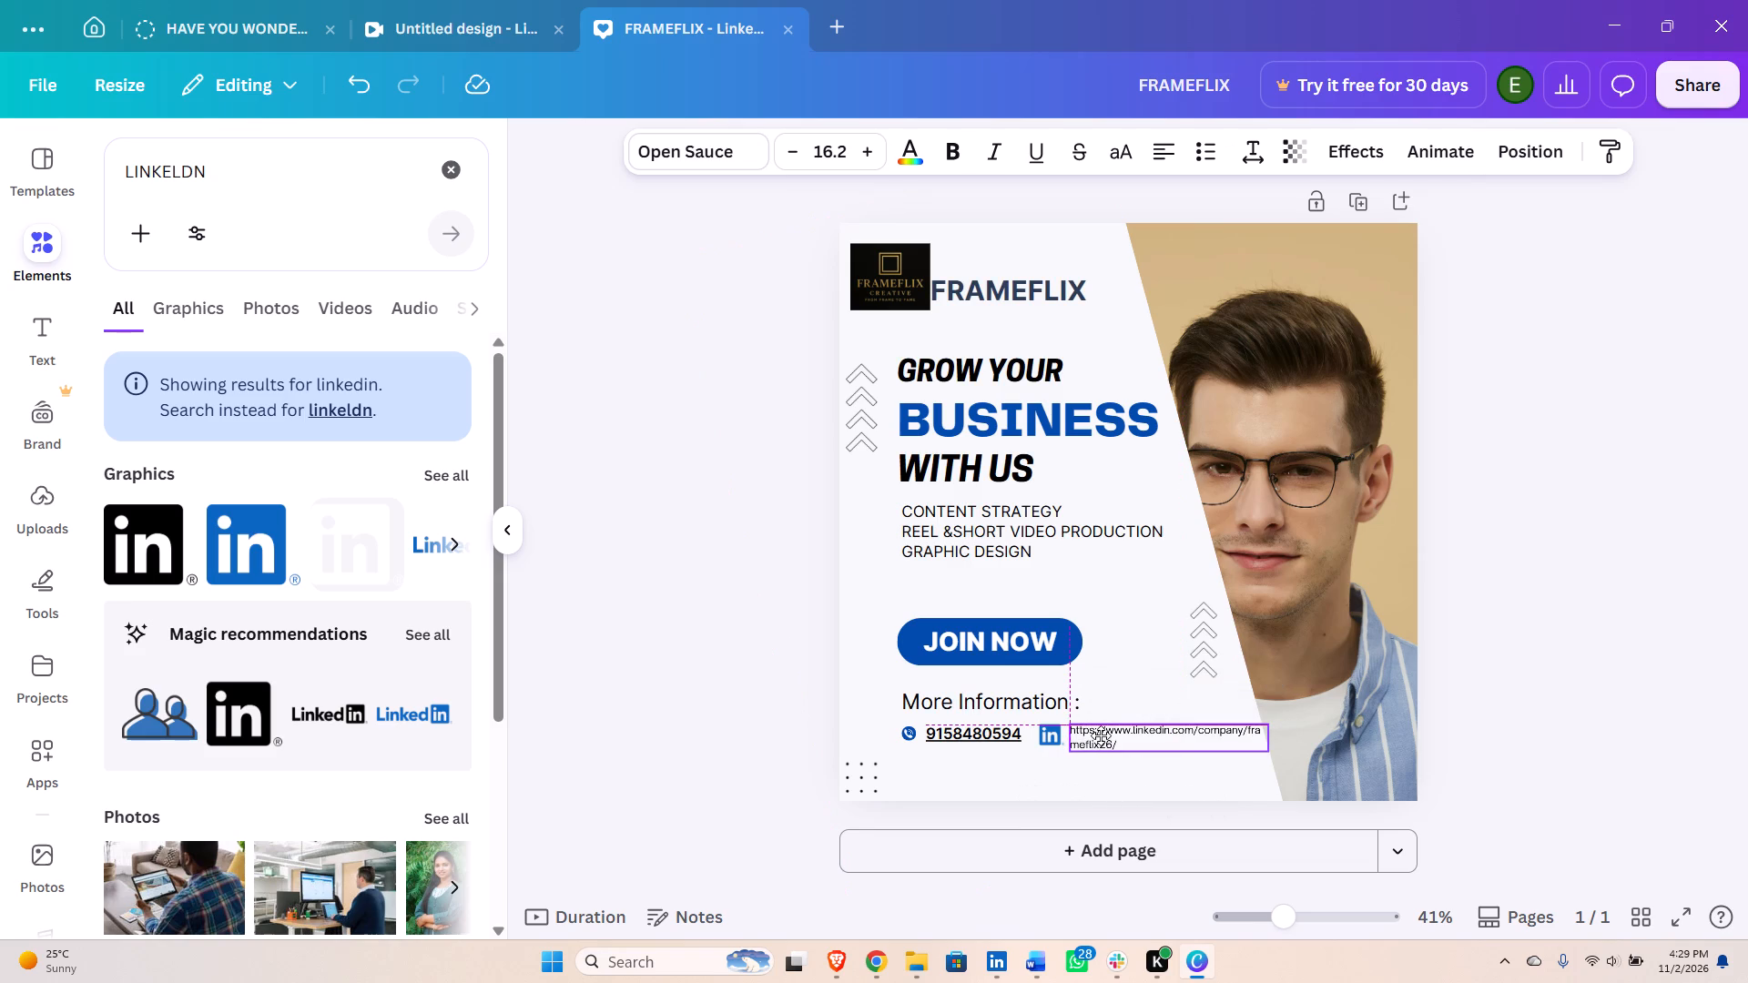
drag(1101, 735, 1095, 735)
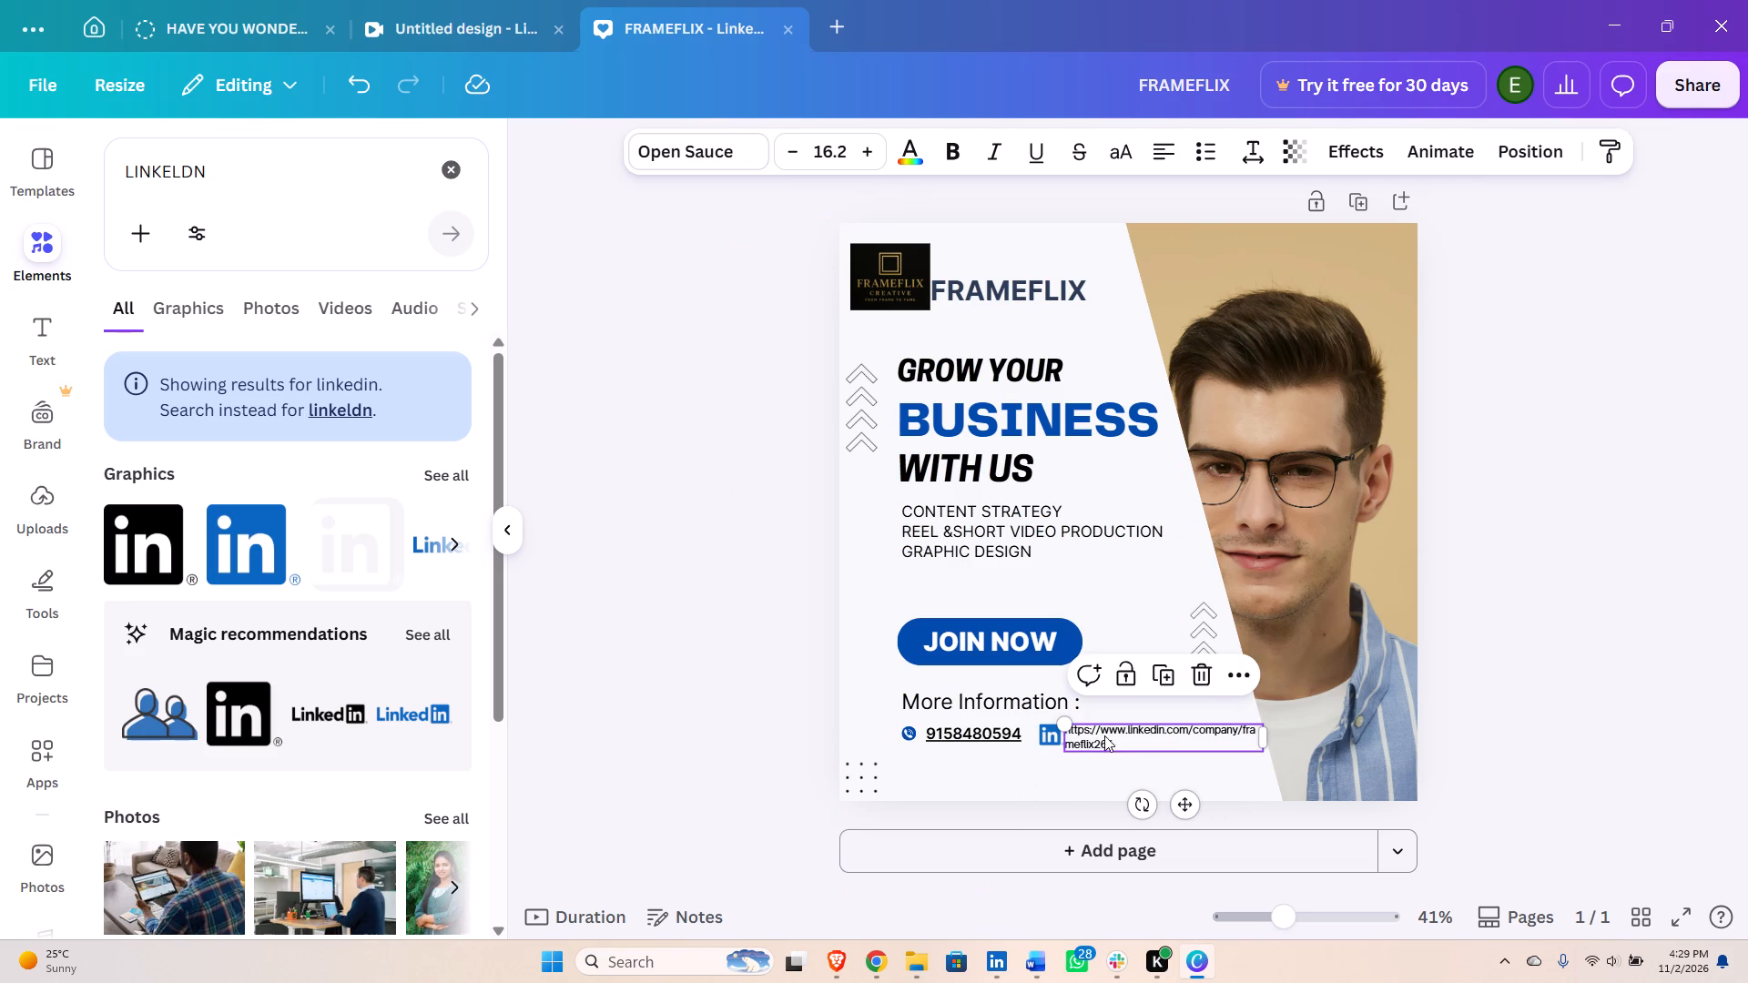
Try larger sizes for the LinkedIn address text, settle on font size 17.2, and deselect it.
click(860, 154)
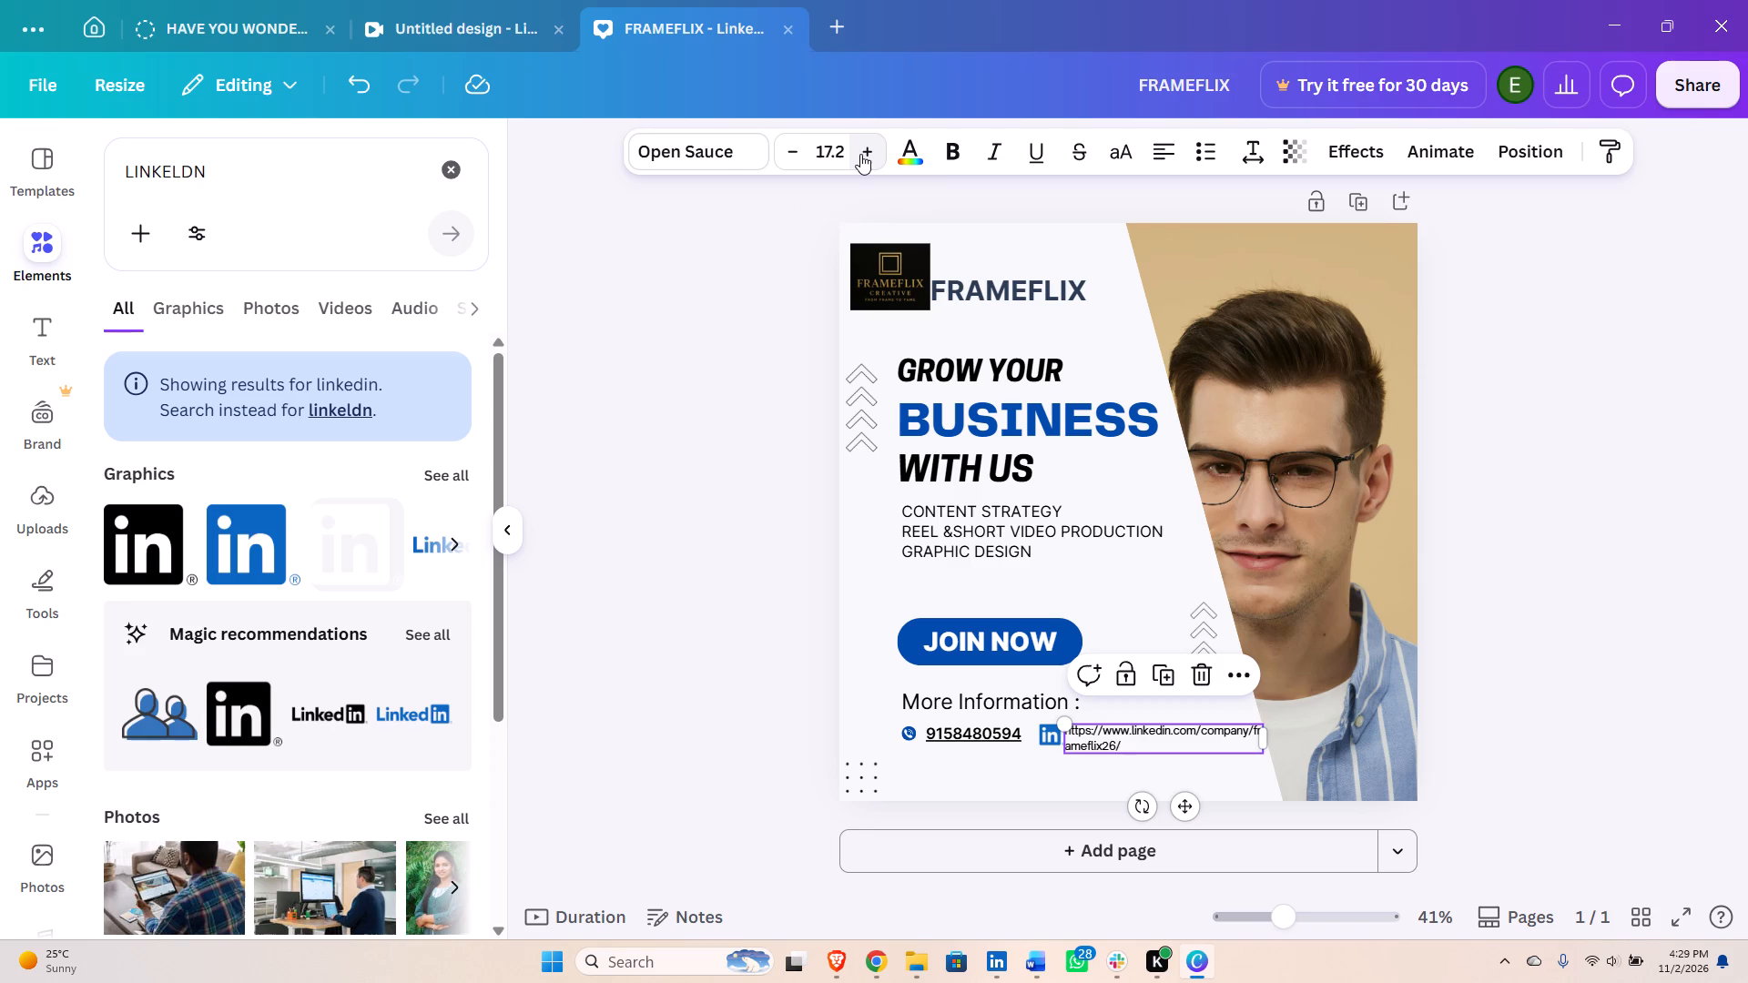
click(860, 154)
click(860, 154)
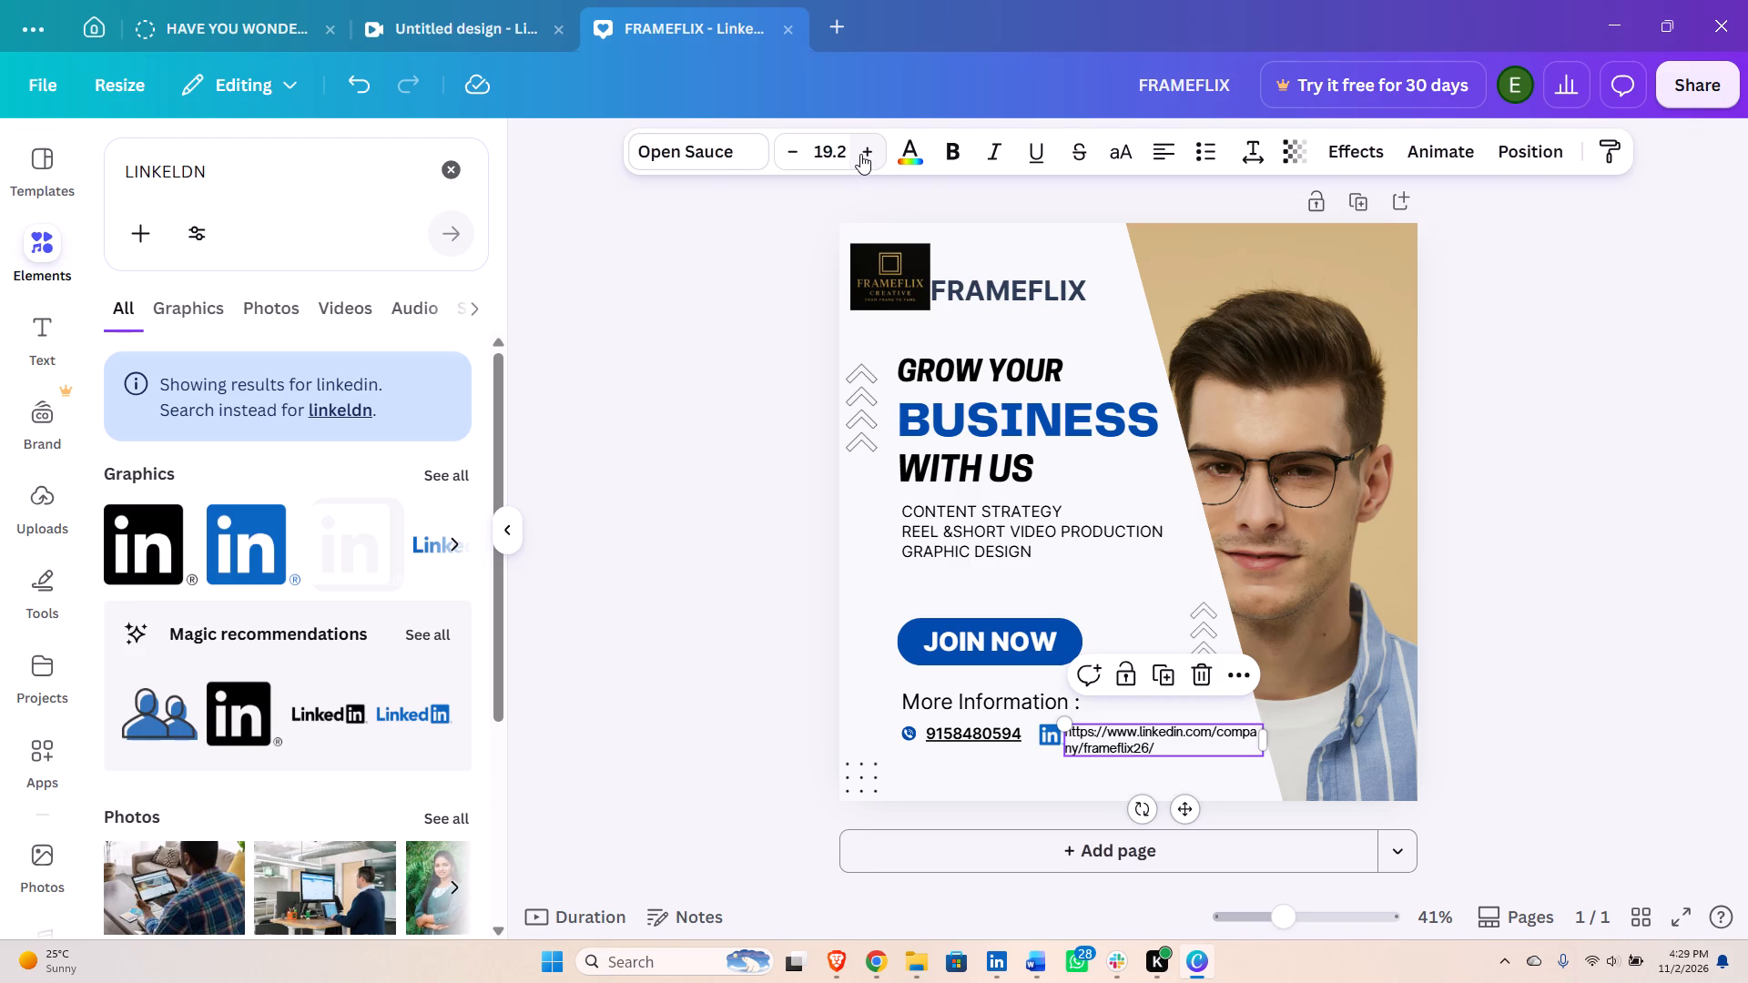
click(860, 154)
click(860, 154)
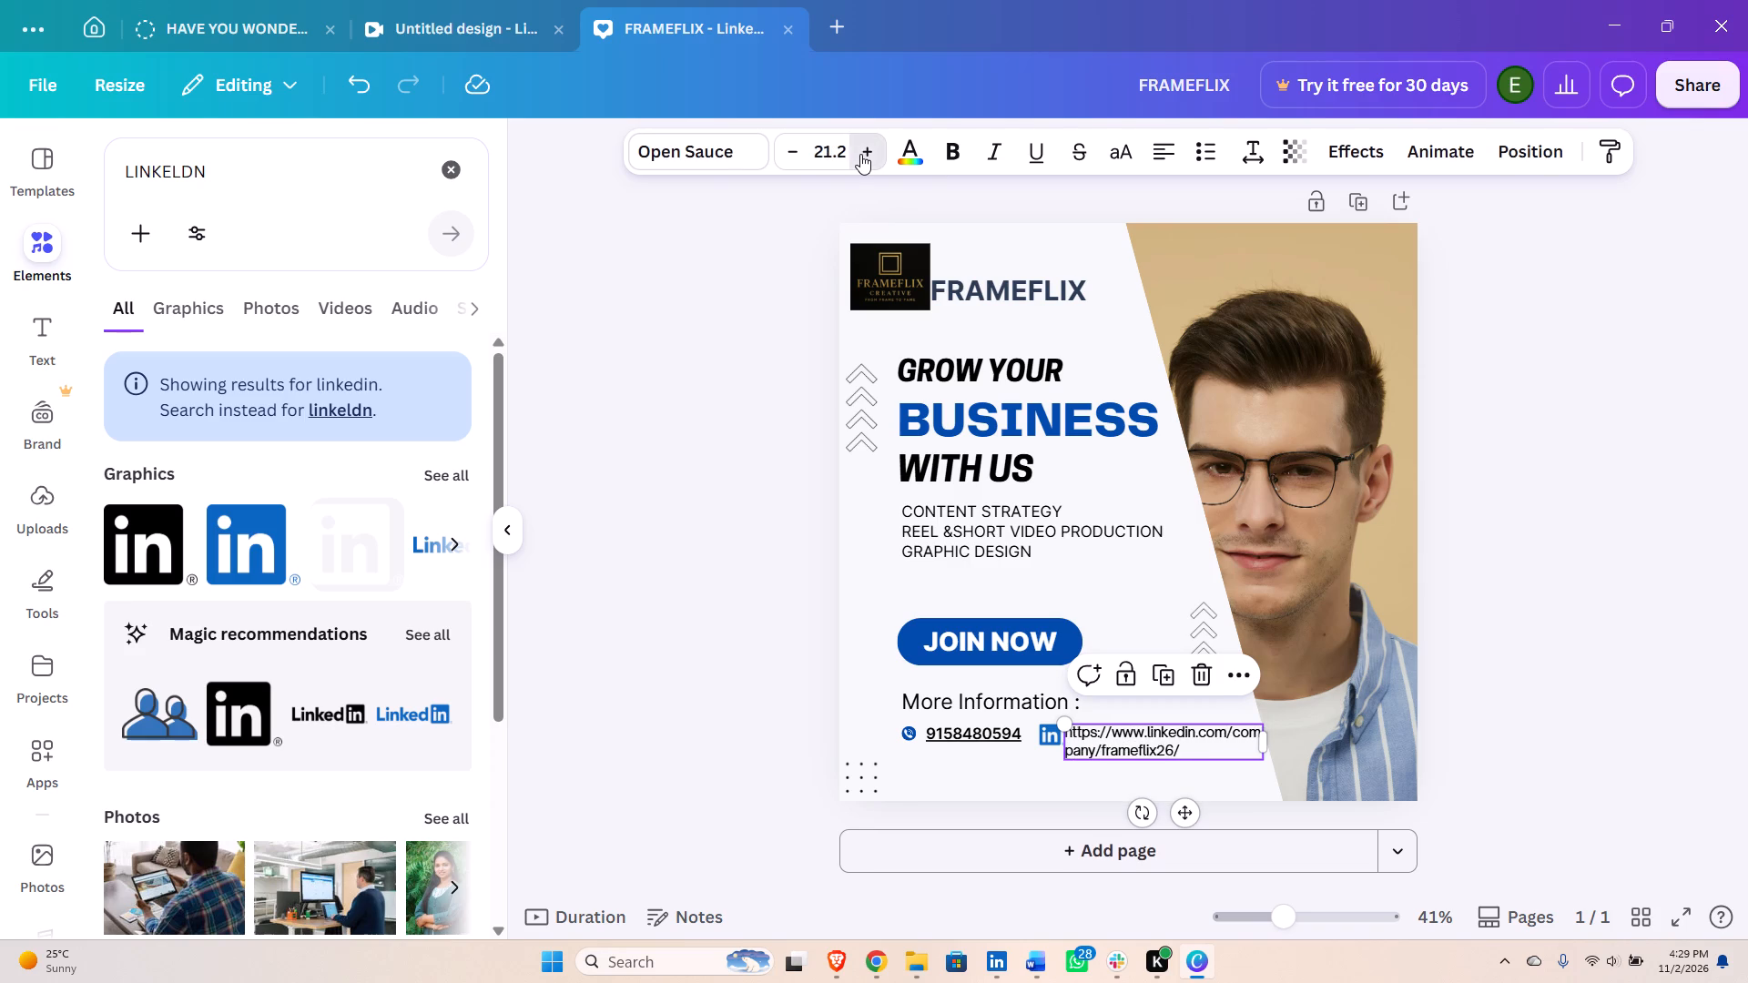
triple_click(801, 162)
click(801, 162)
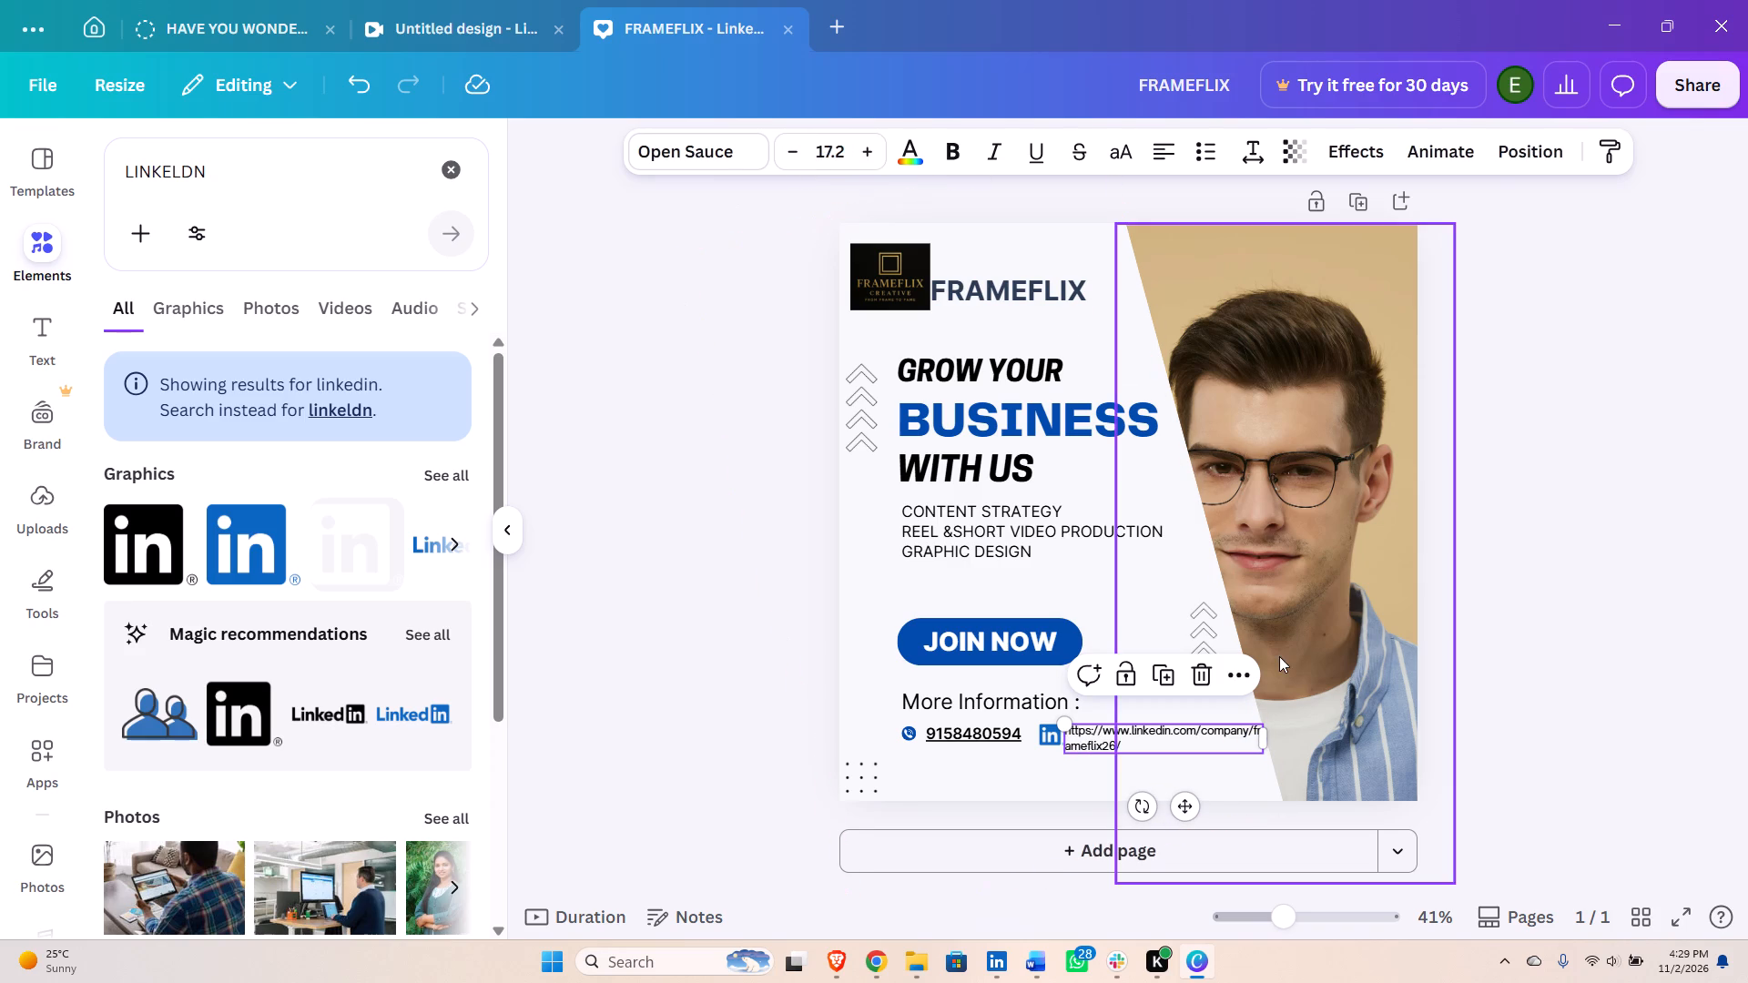
click(1541, 582)
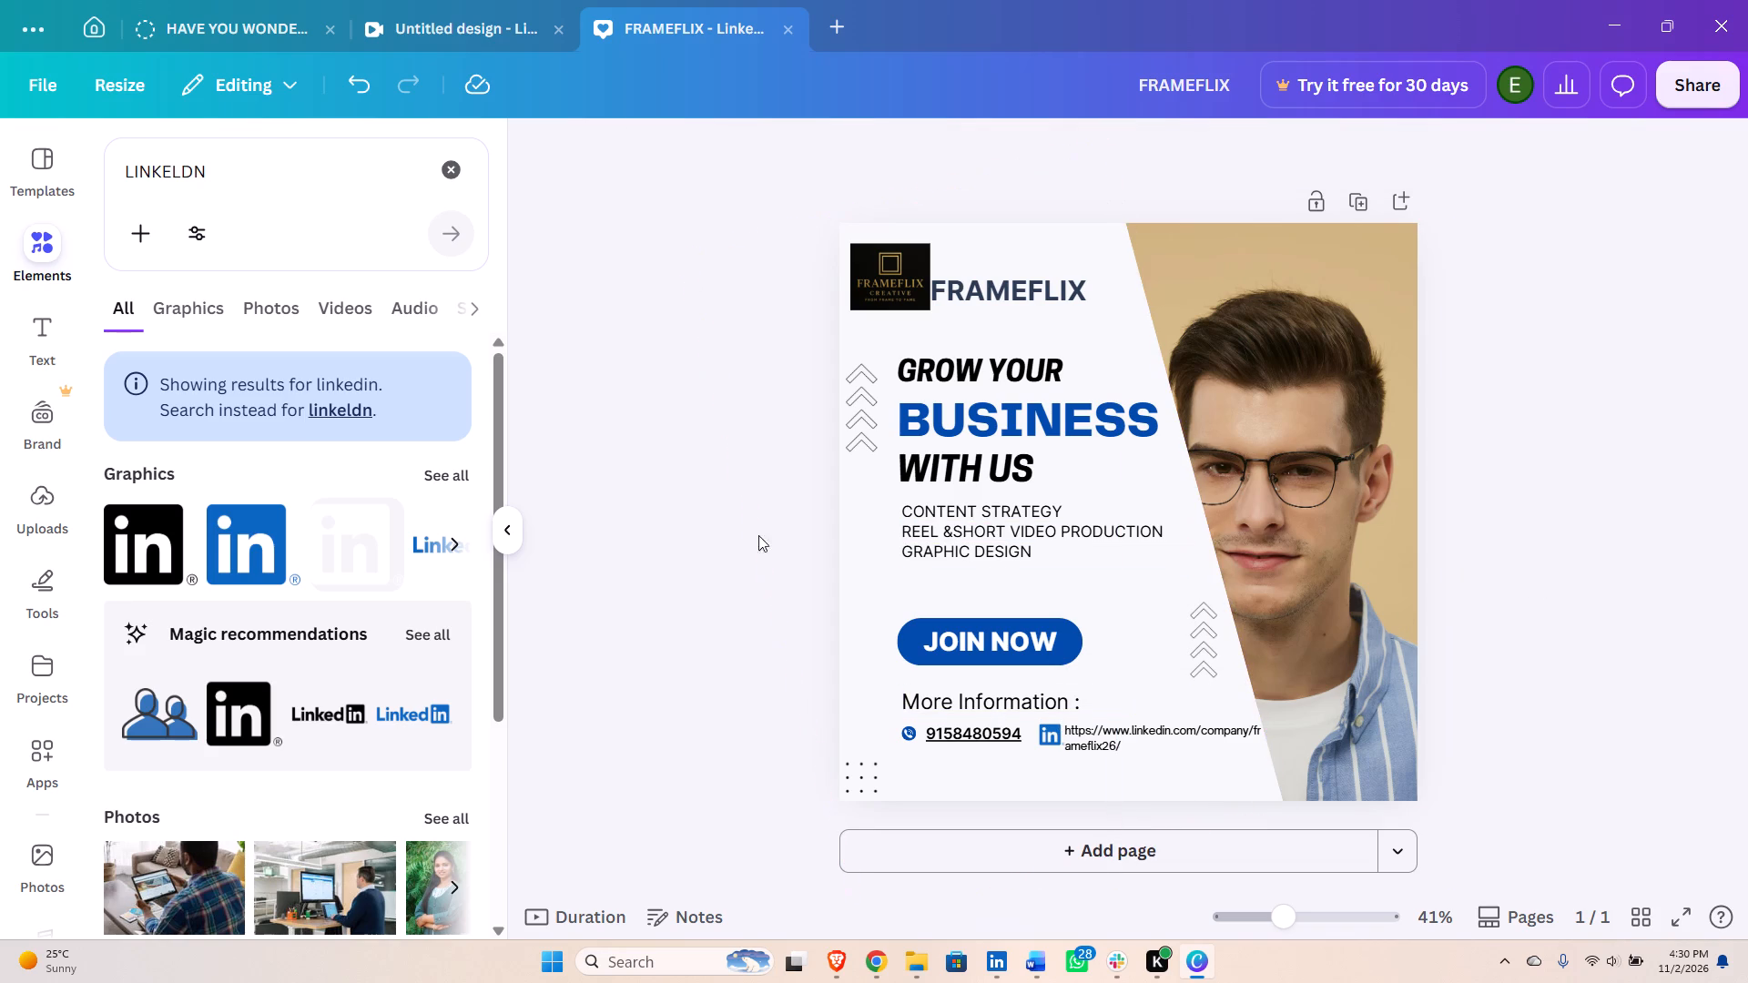
Switch to Chrome and examine the Frame Flix LinkedIn company page, reading its expanded co-founder post.
click(513, 522)
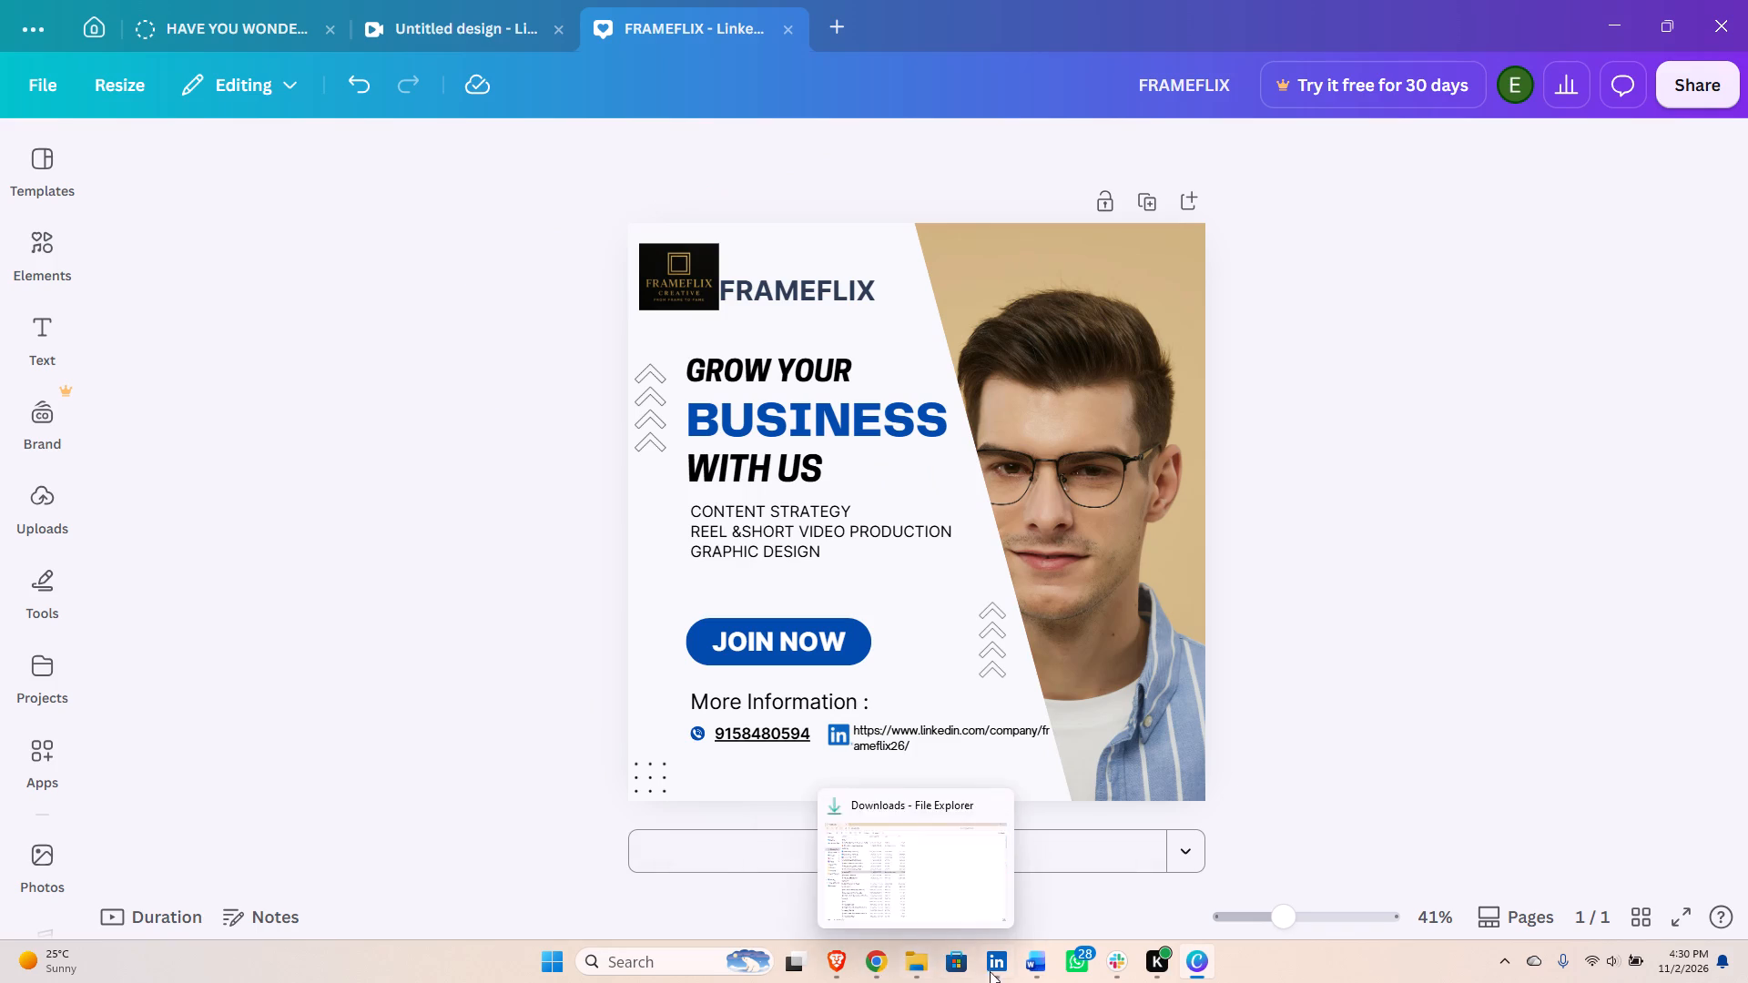
click(869, 824)
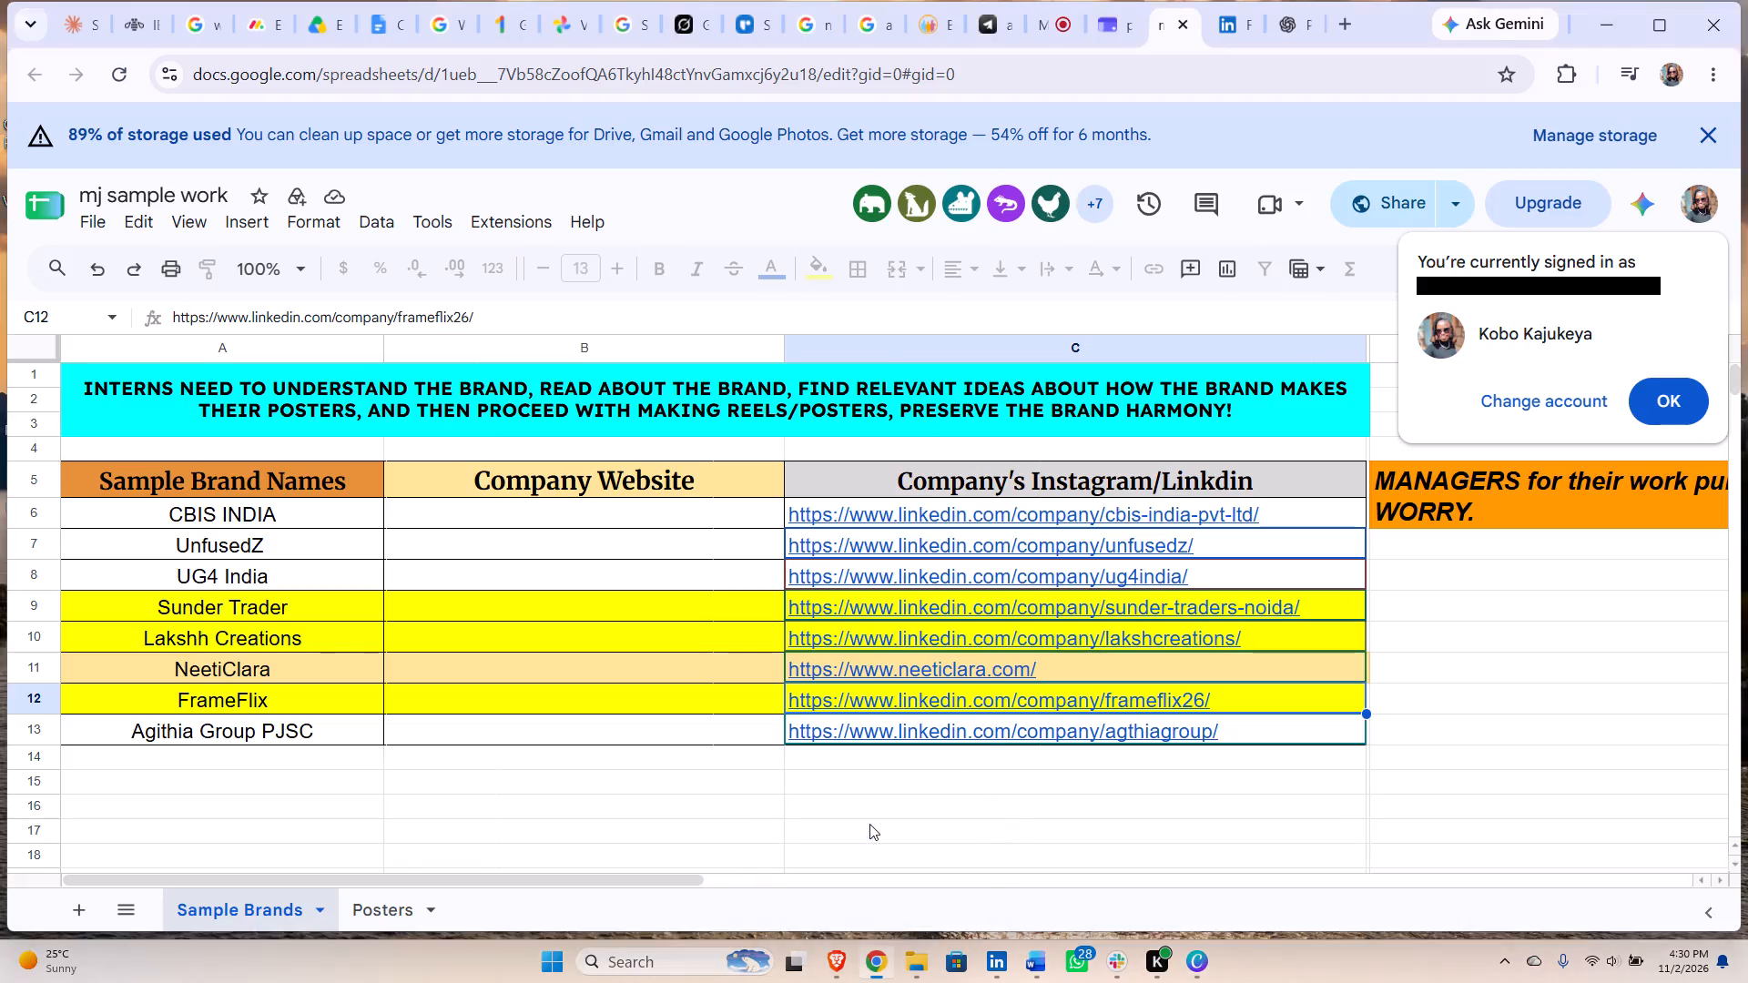
click(1240, 30)
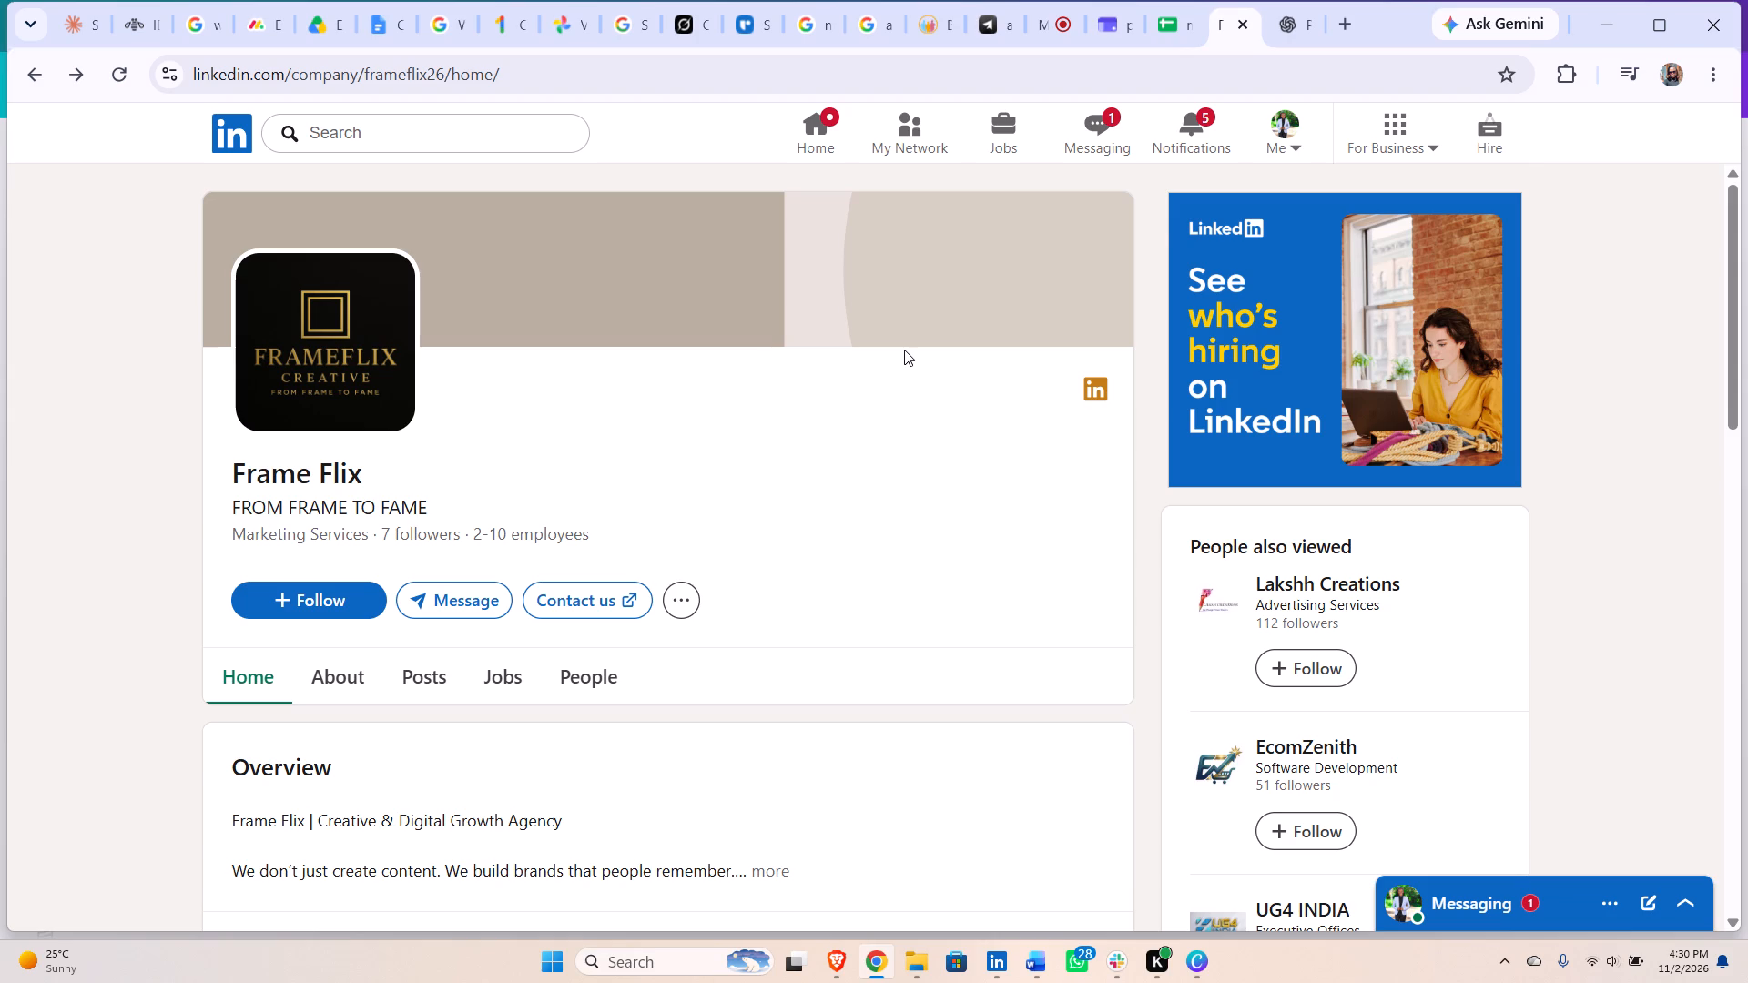
scroll(904, 350, down, 6)
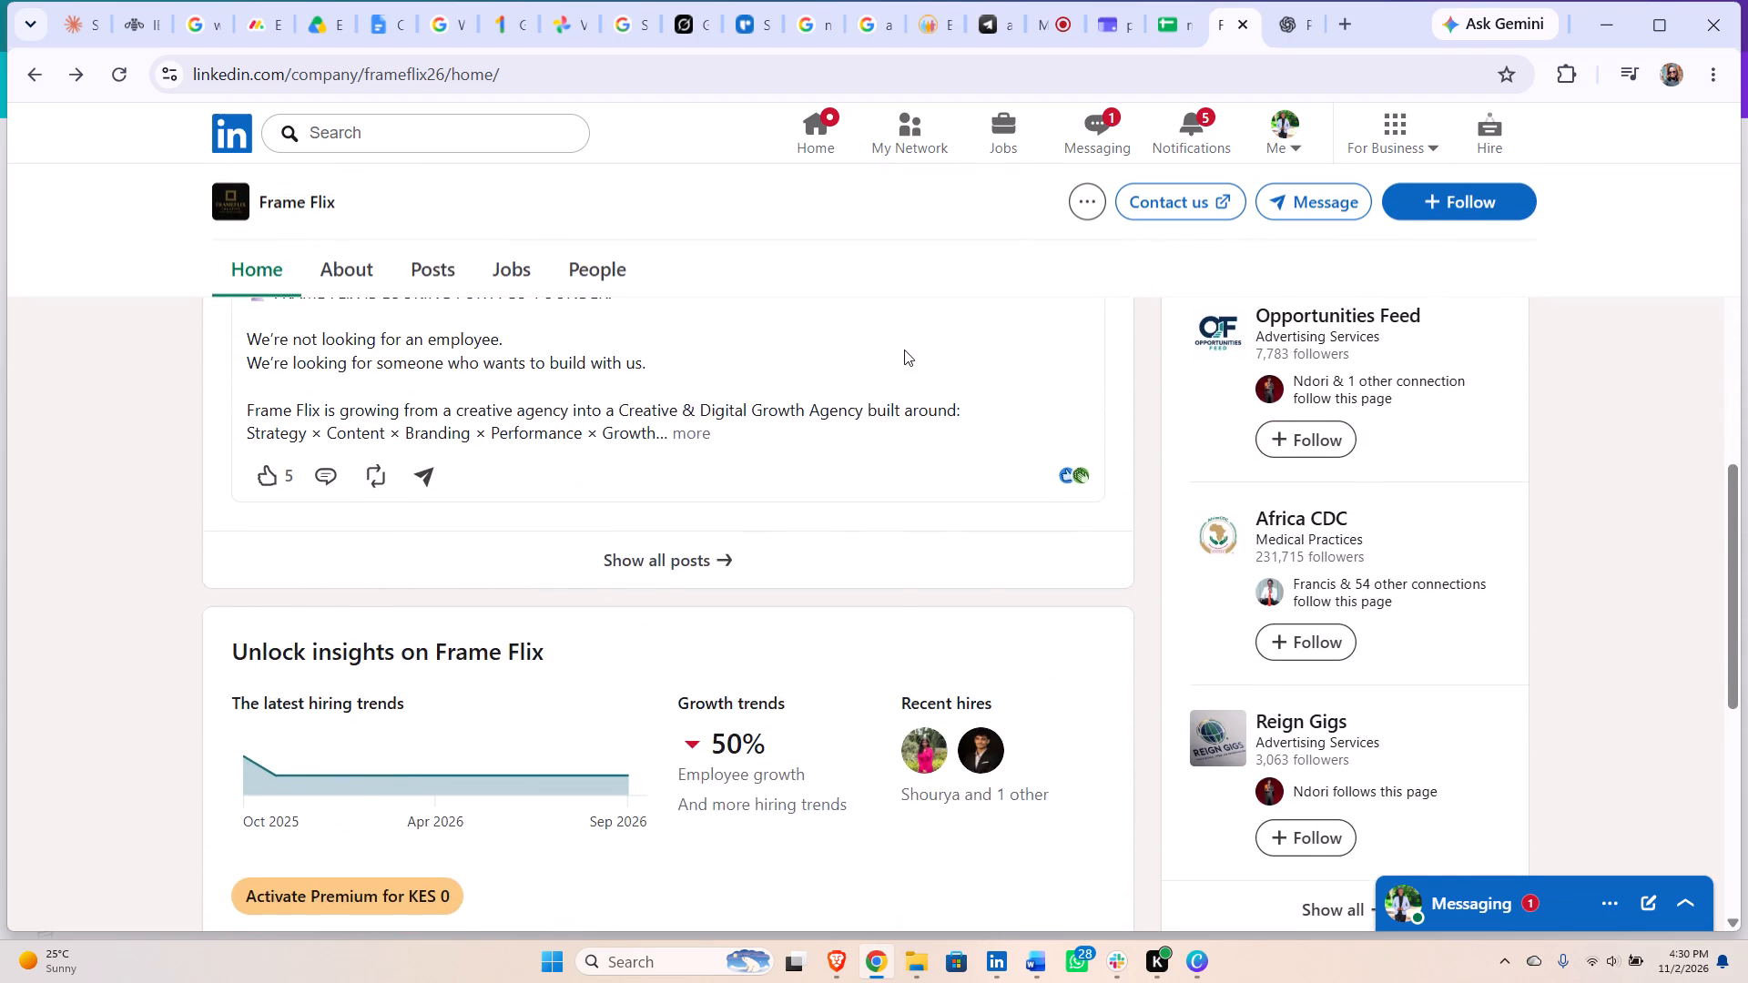
scroll(904, 350, down, 3)
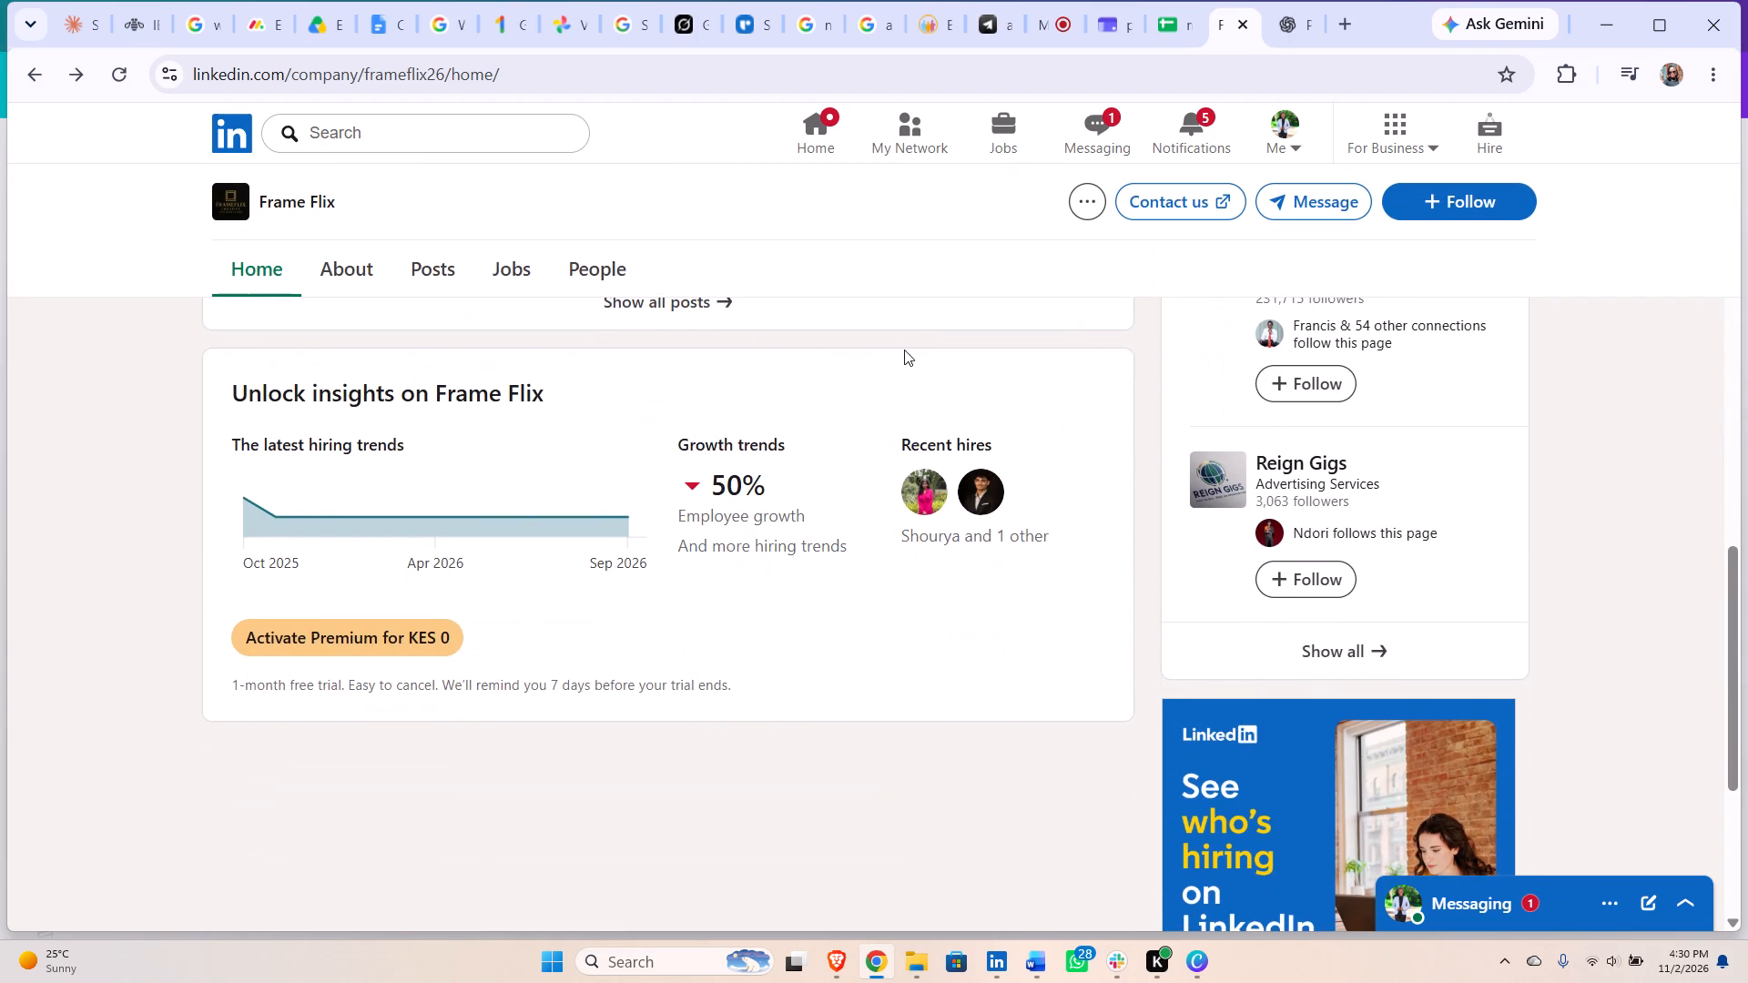
scroll(904, 350, up, 6)
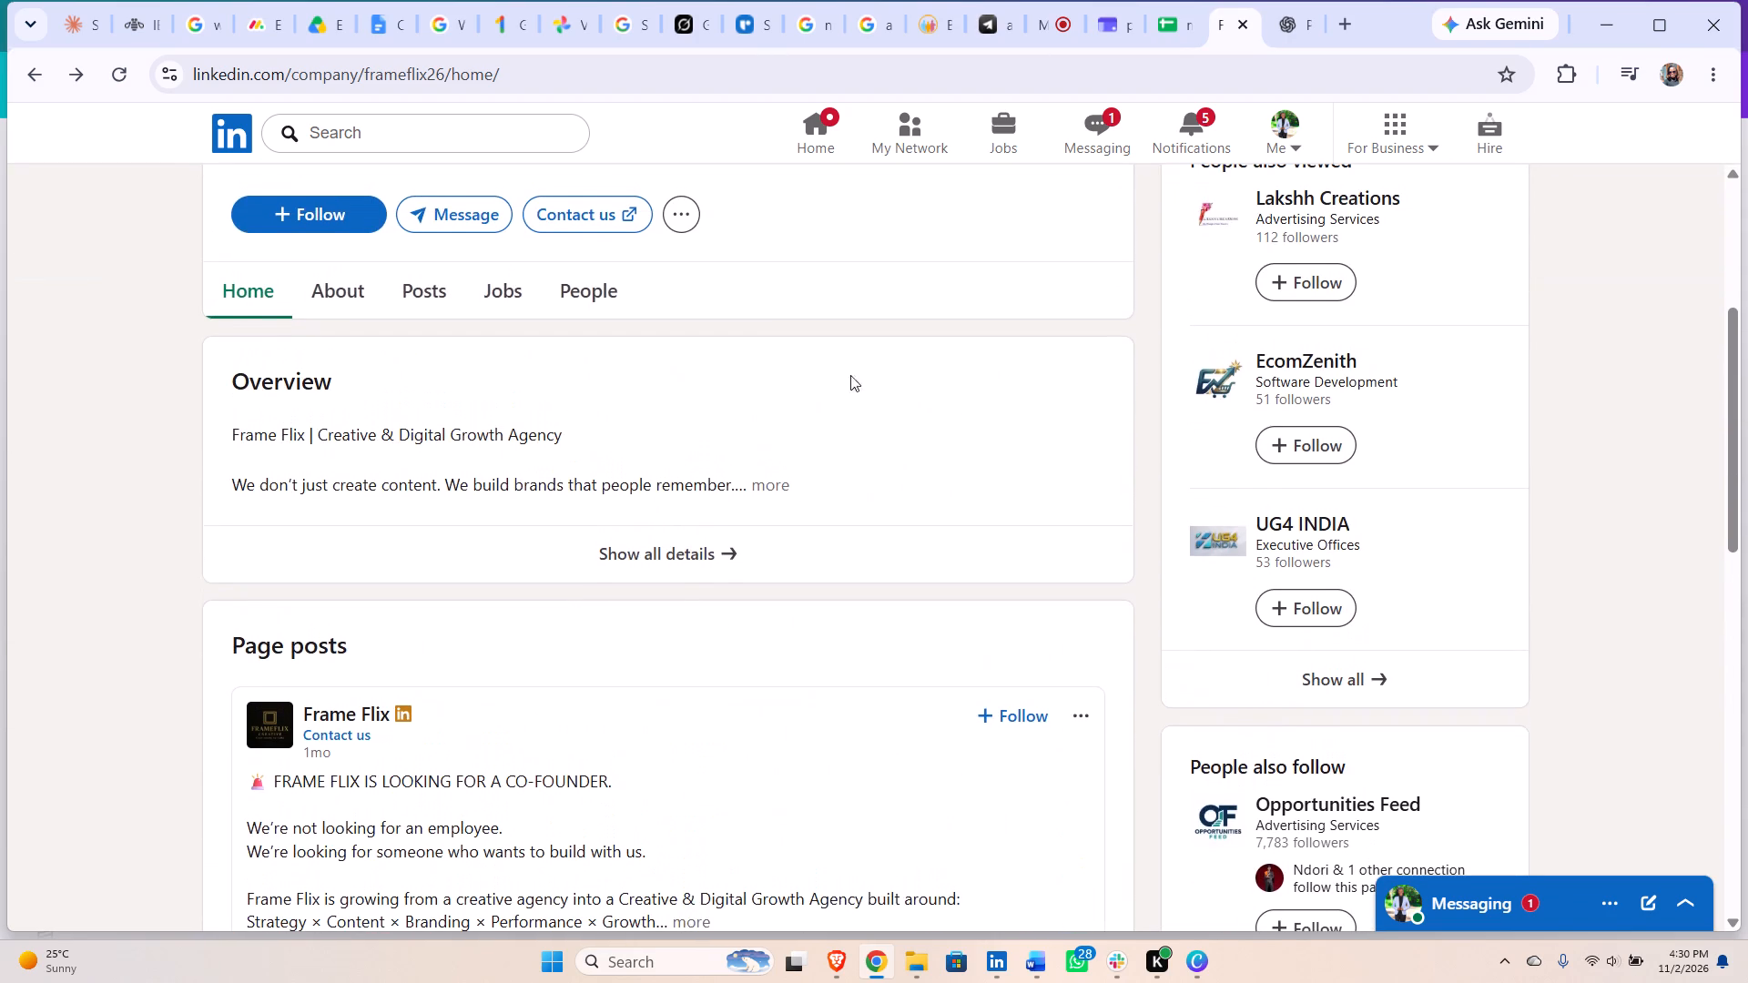
scroll(671, 600, down, 3)
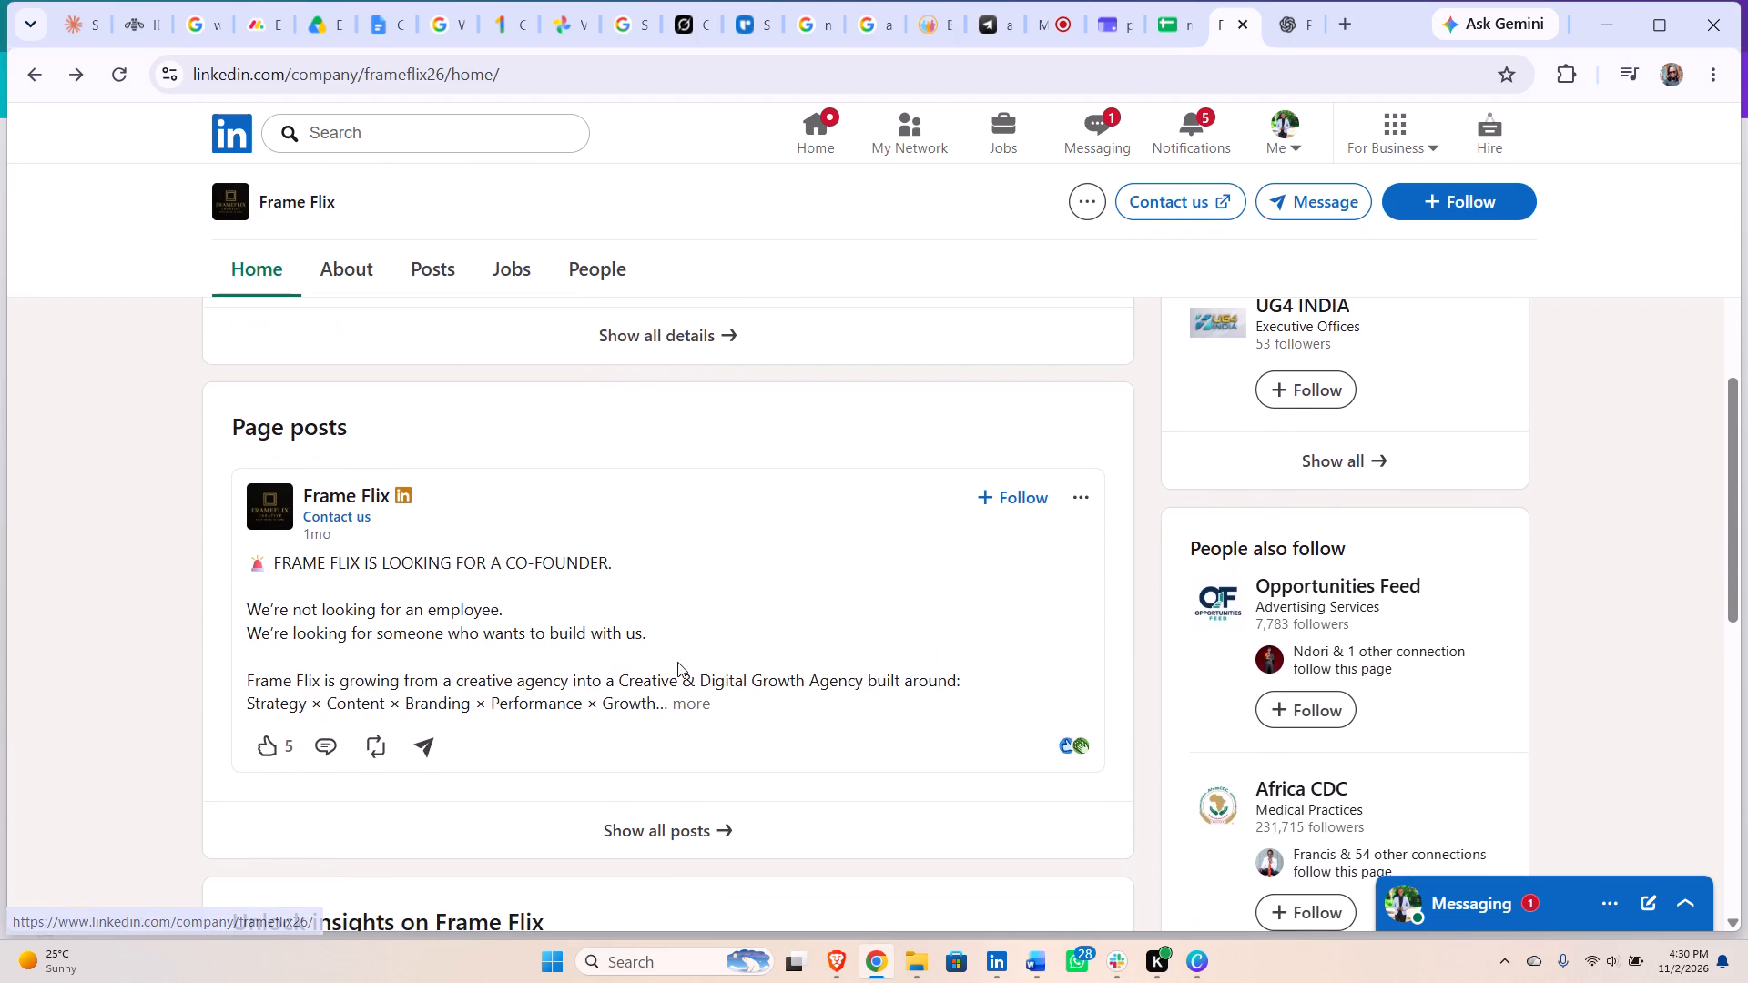
click(685, 695)
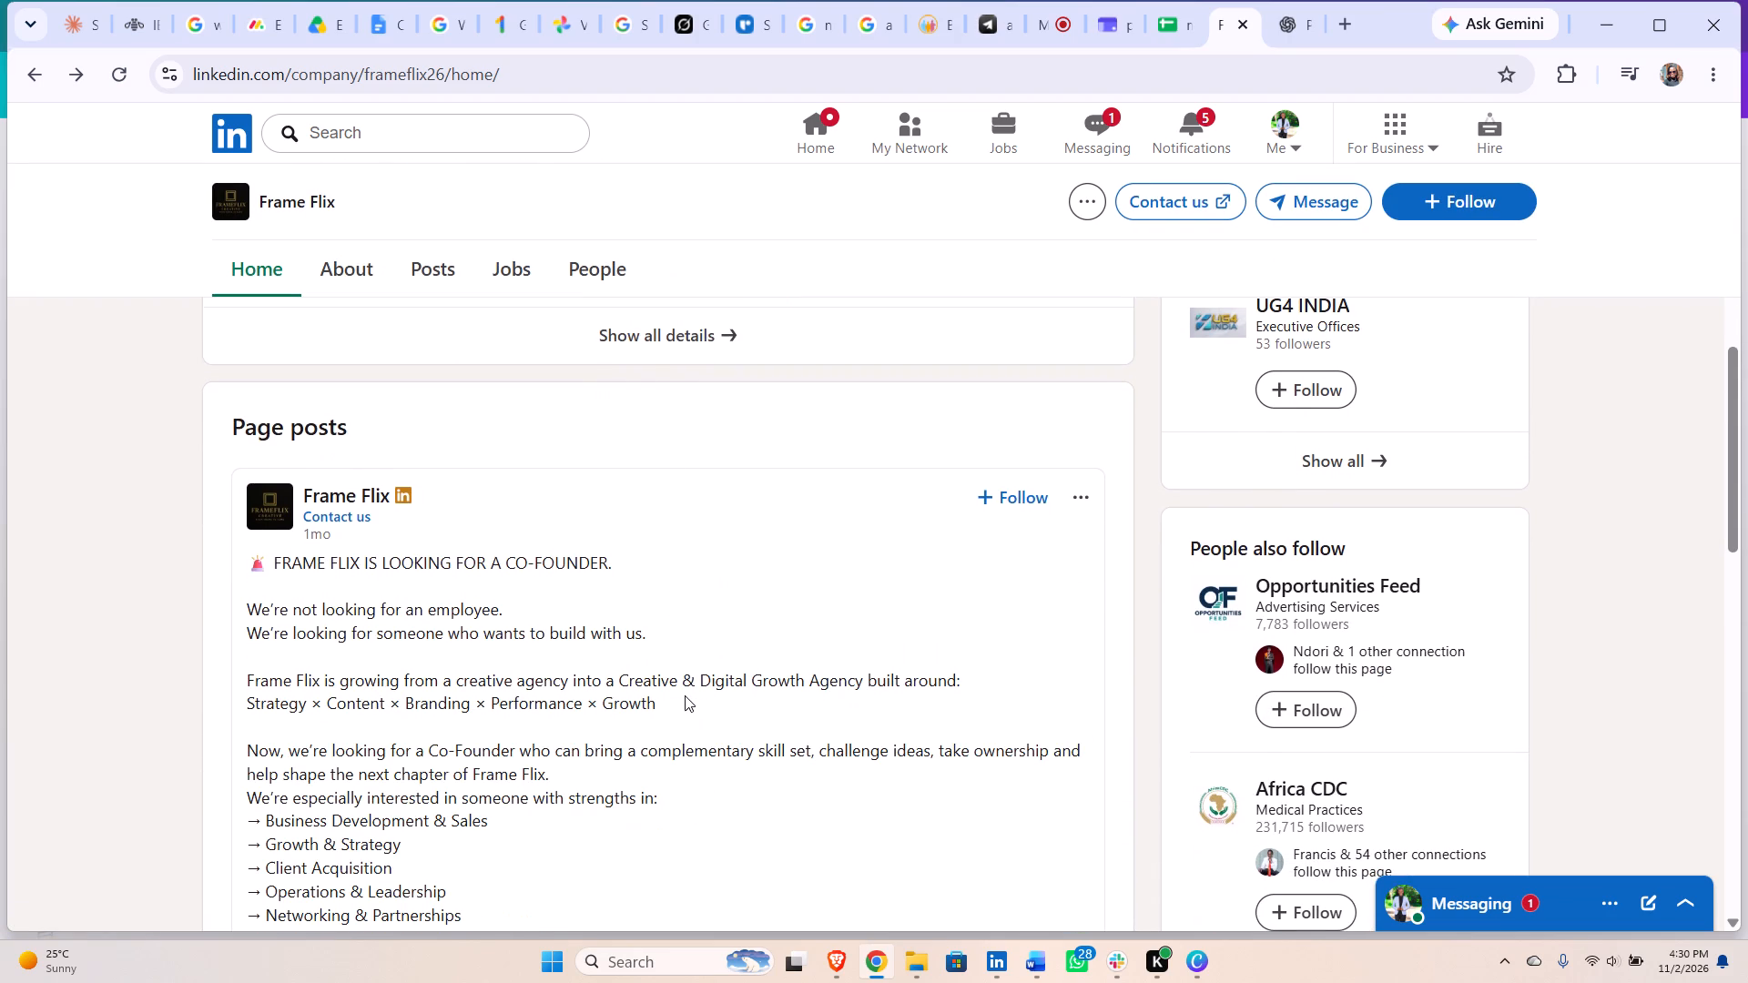
scroll(685, 695, down, 3)
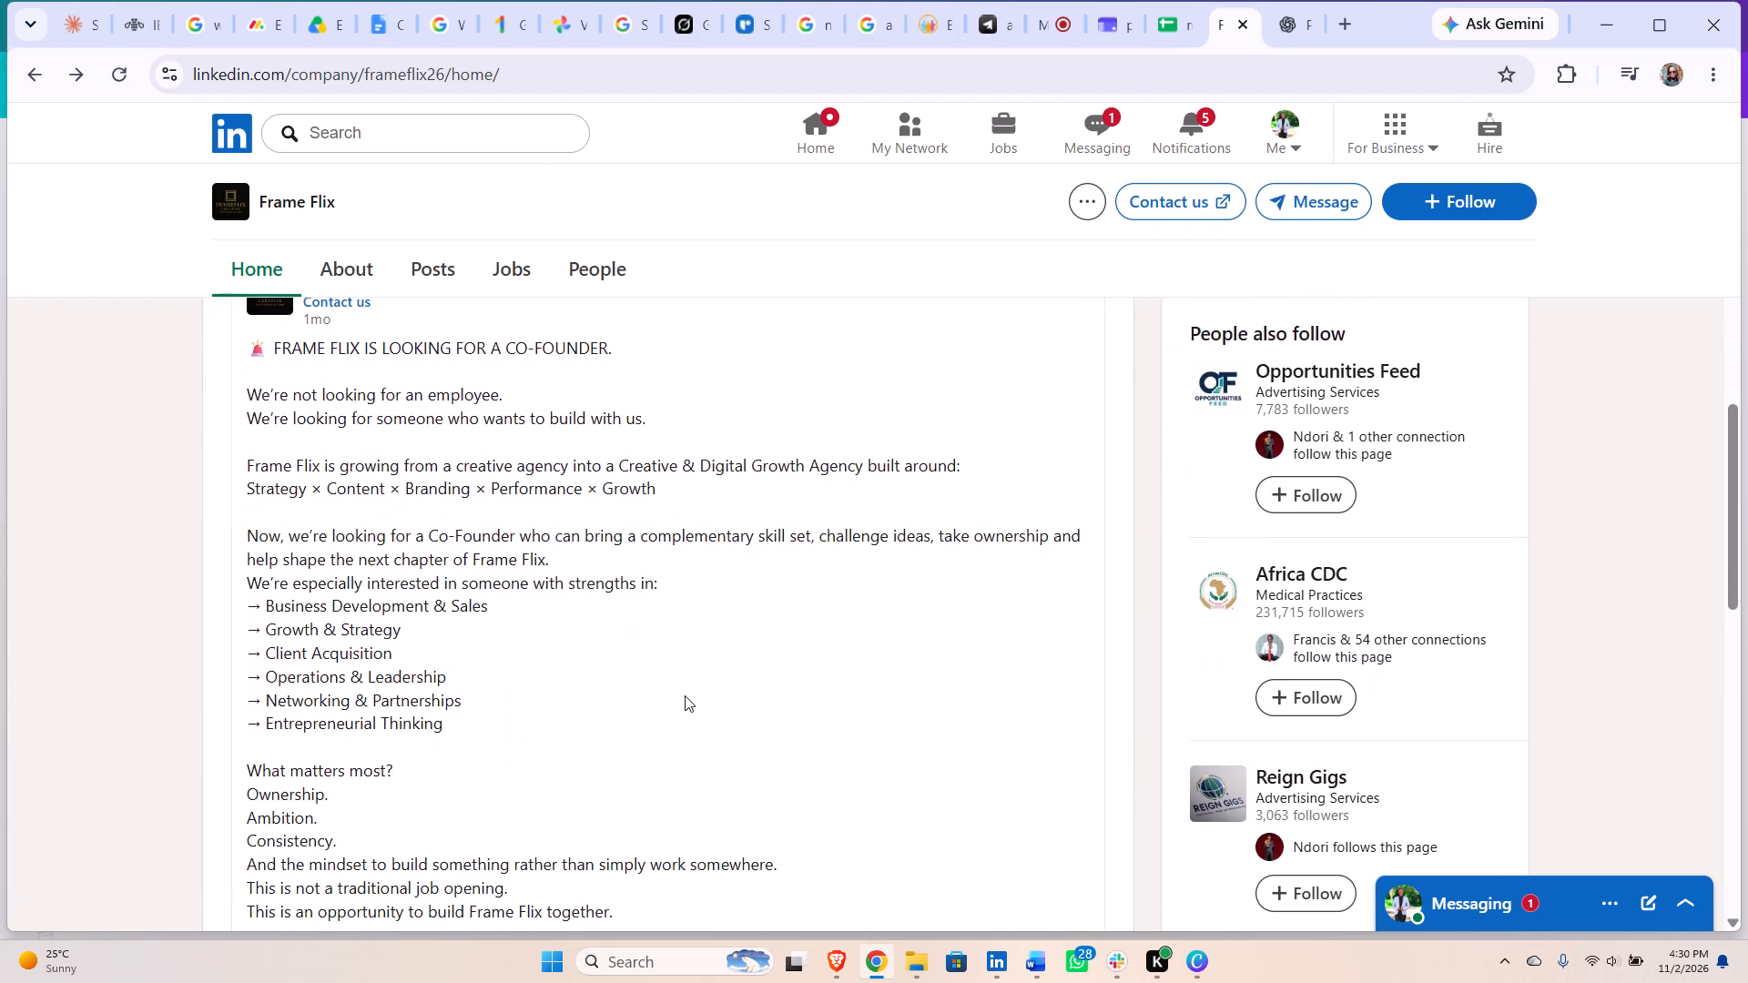
scroll(685, 695, down, 3)
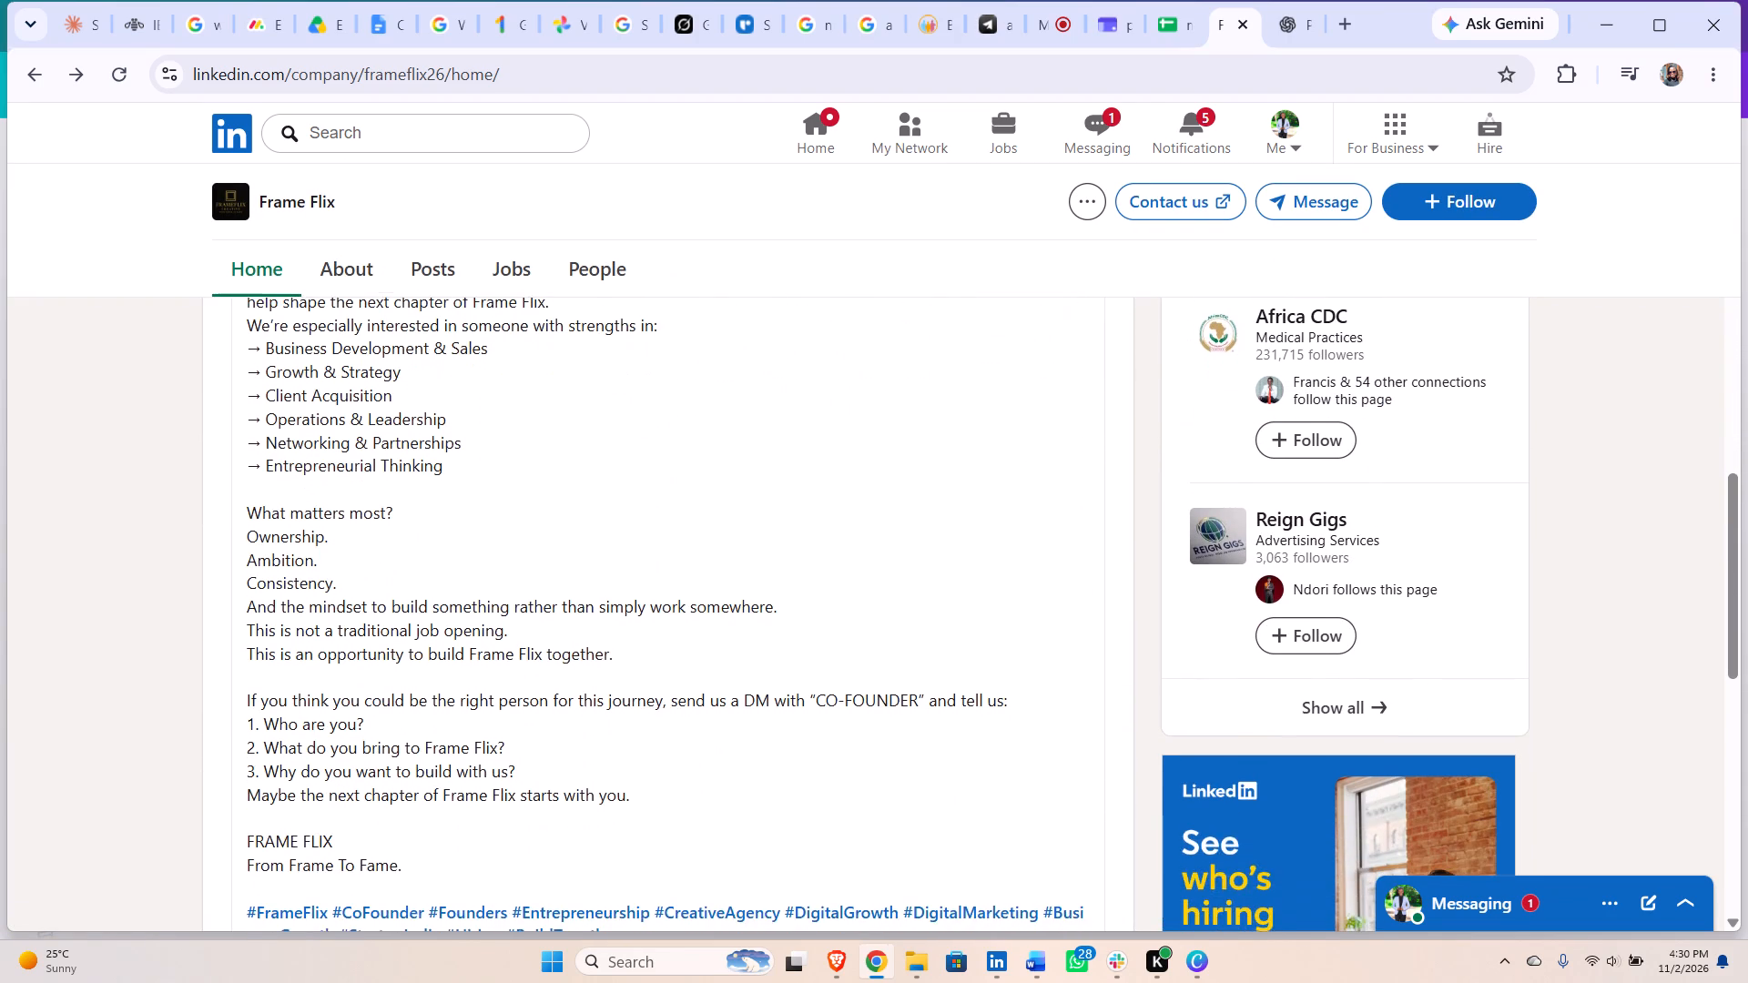
scroll(685, 695, down, 1)
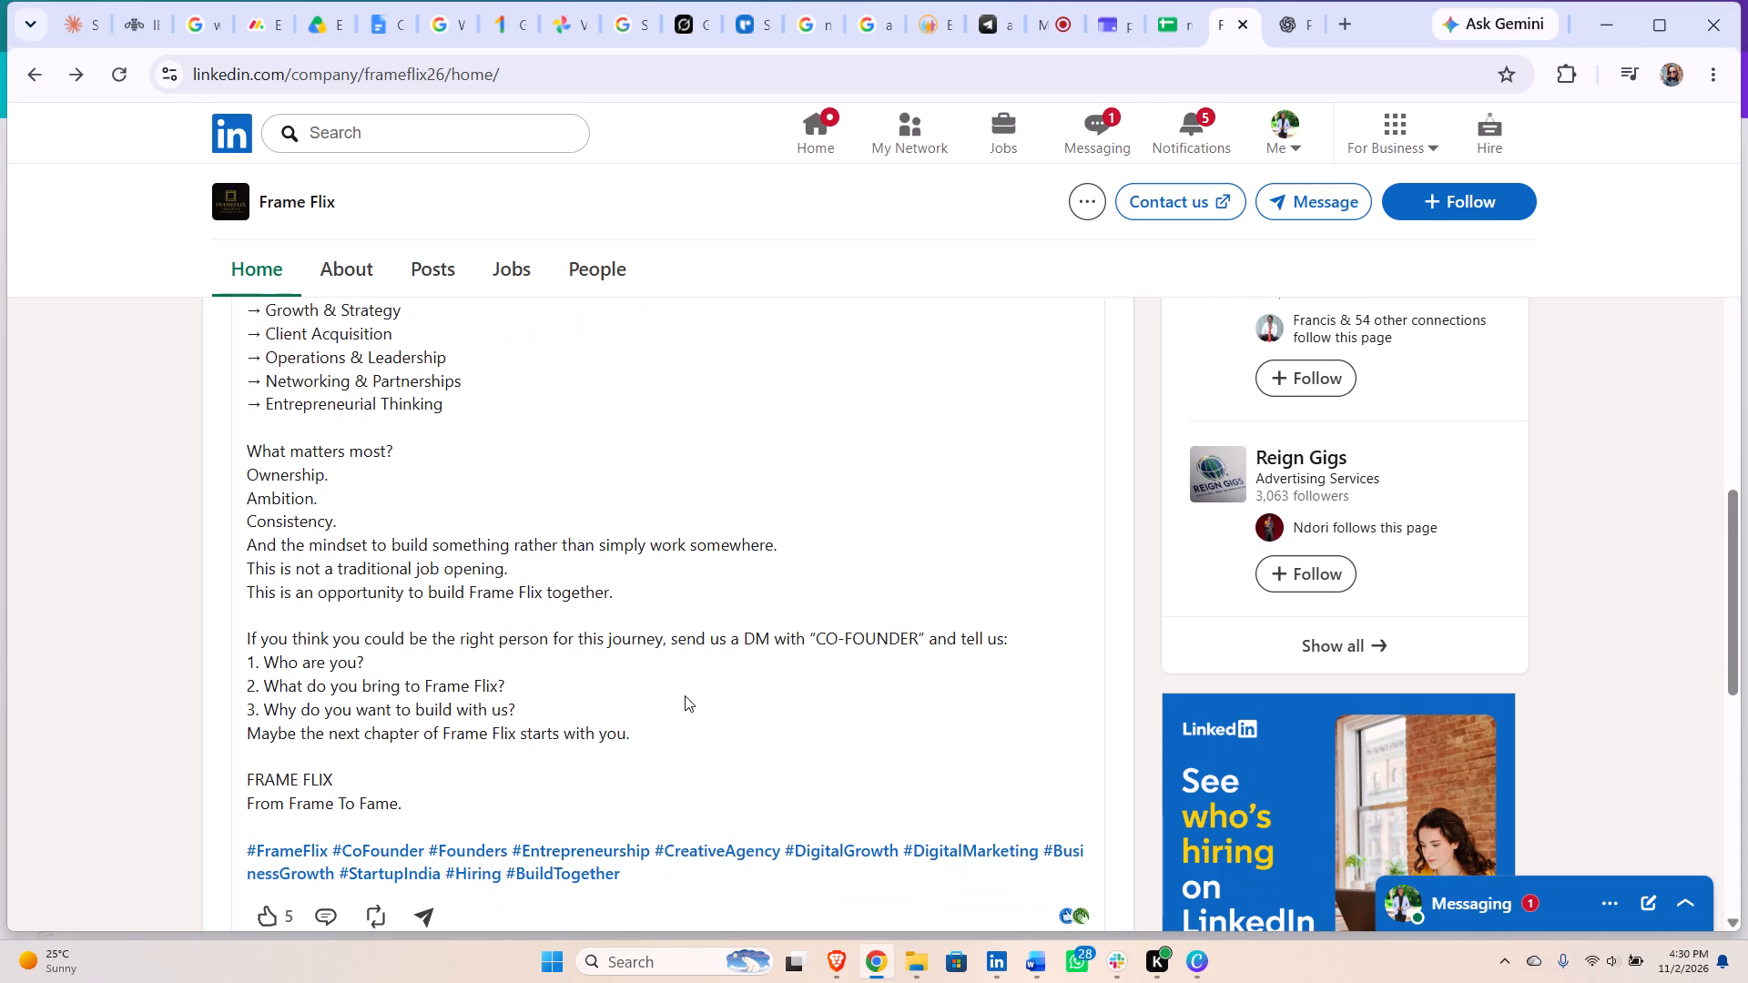
scroll(685, 695, down, 6)
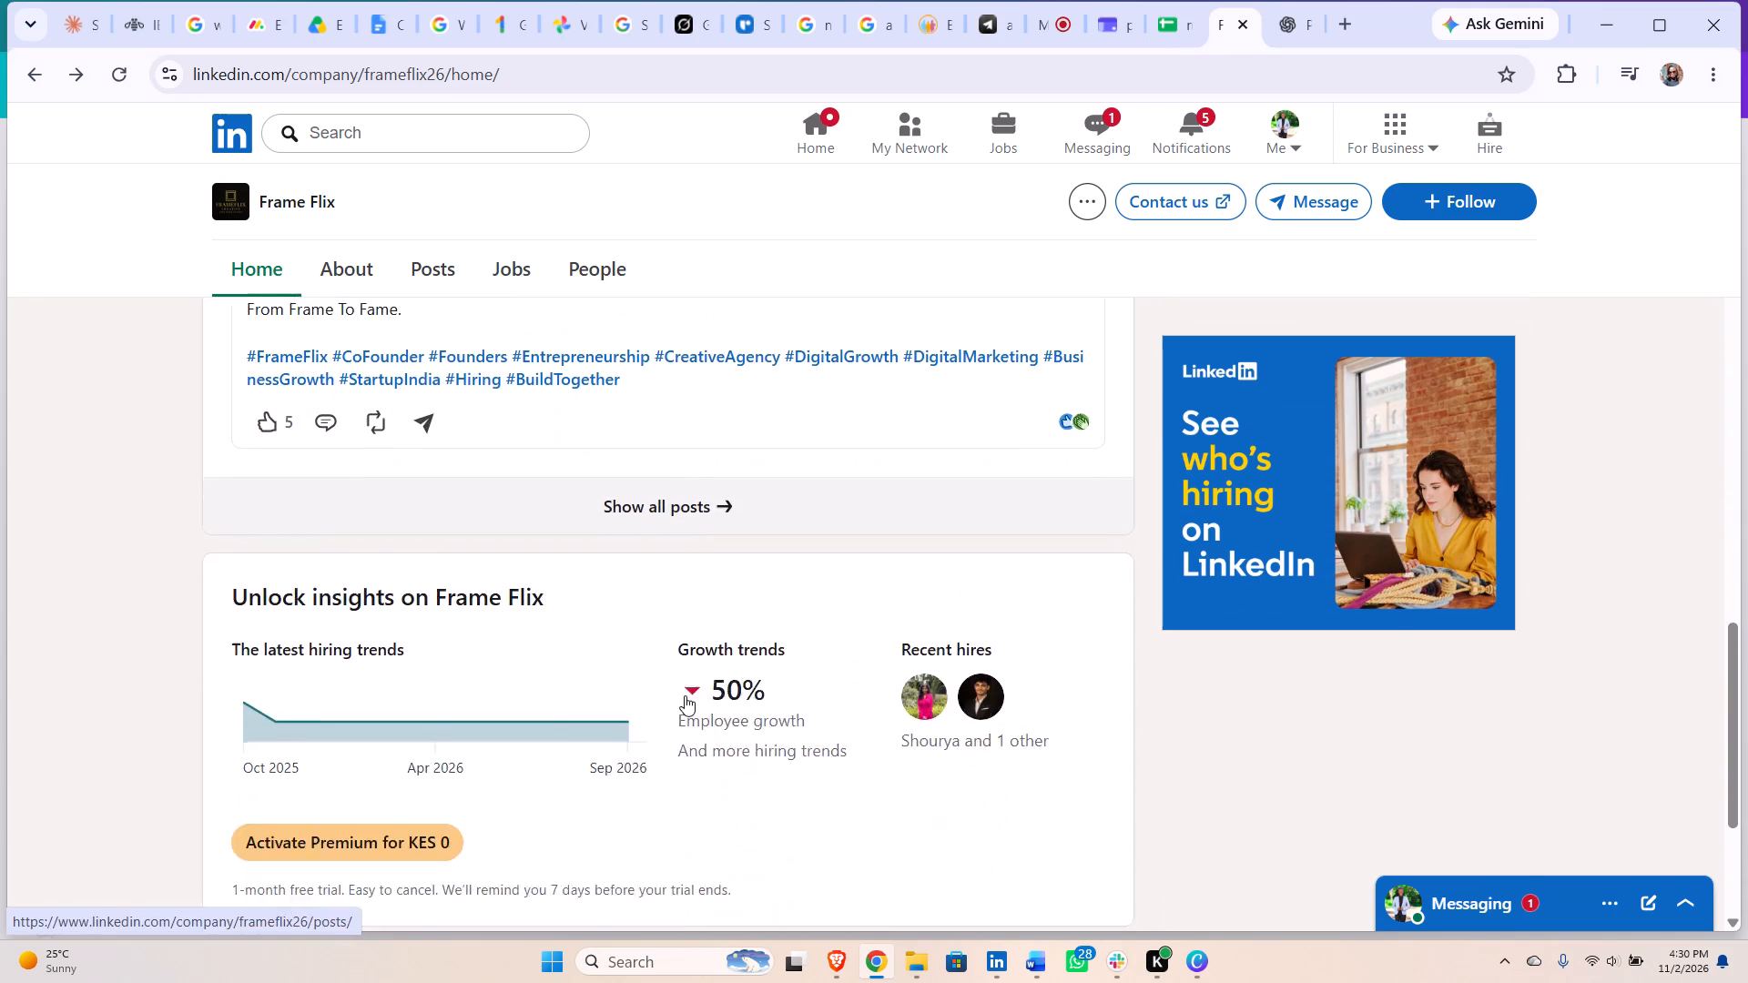
scroll(685, 695, up, 8)
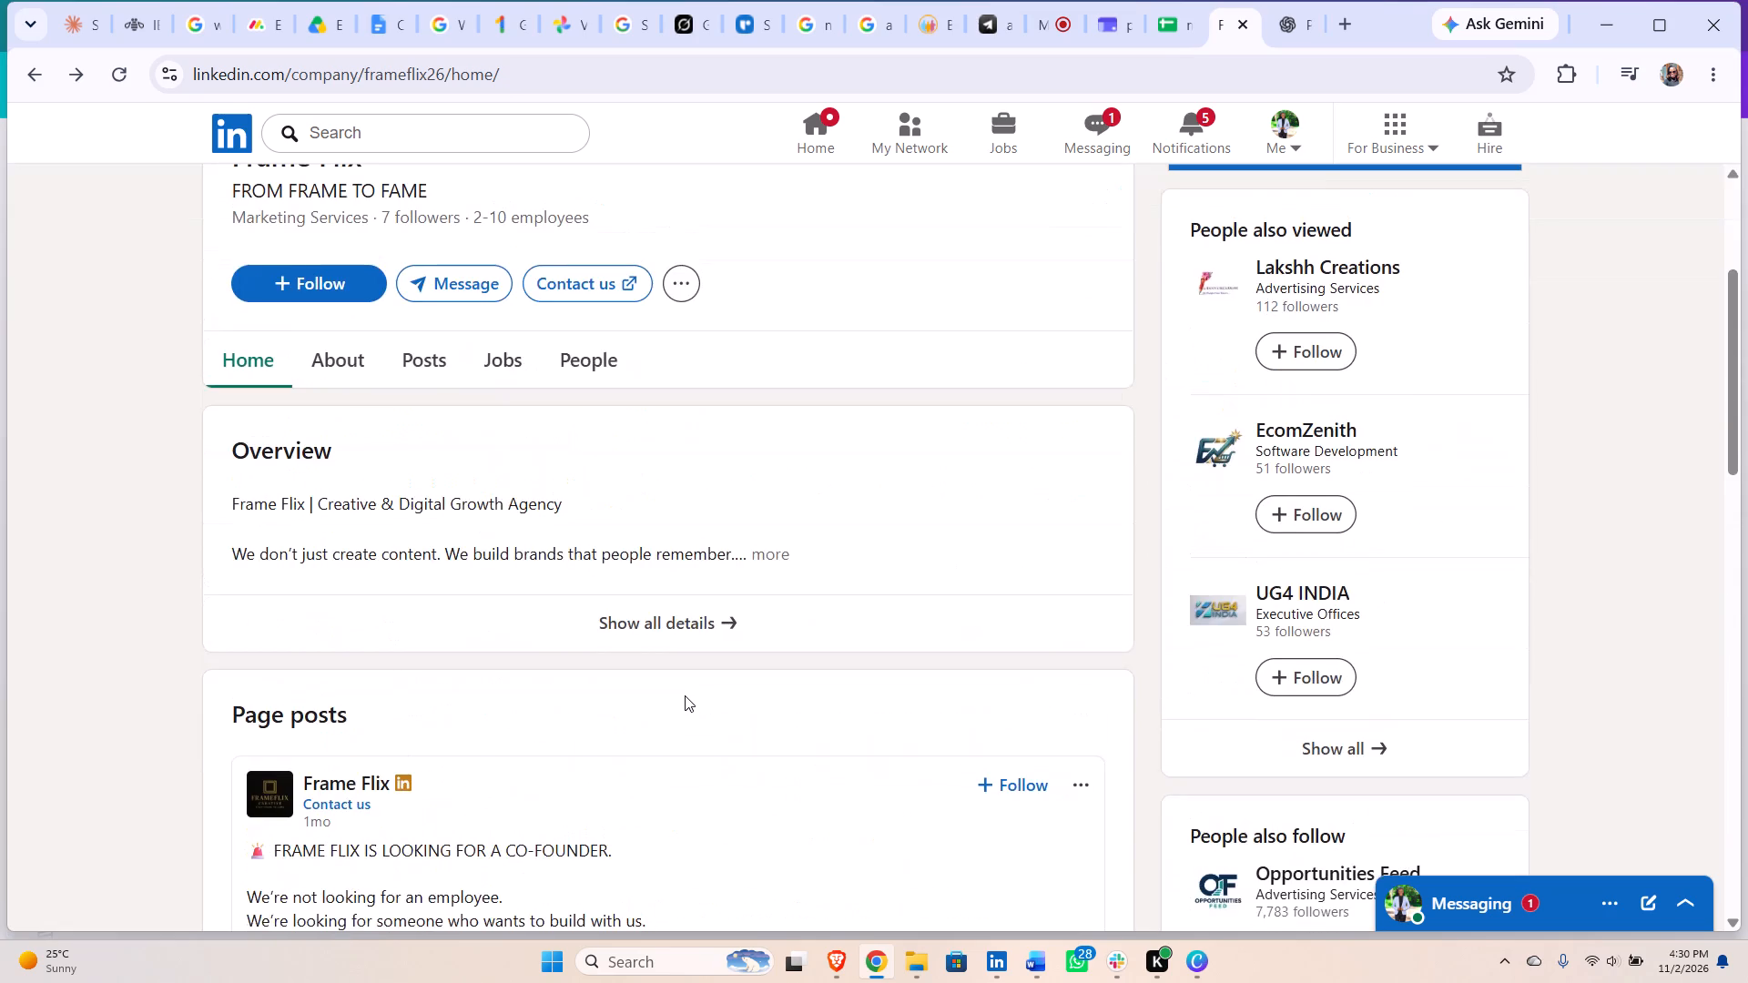
Open the full company details on the Frame Flix LinkedIn page and read its list of services.
scroll(685, 695, up, 1)
click(685, 695)
scroll(685, 695, down, 1)
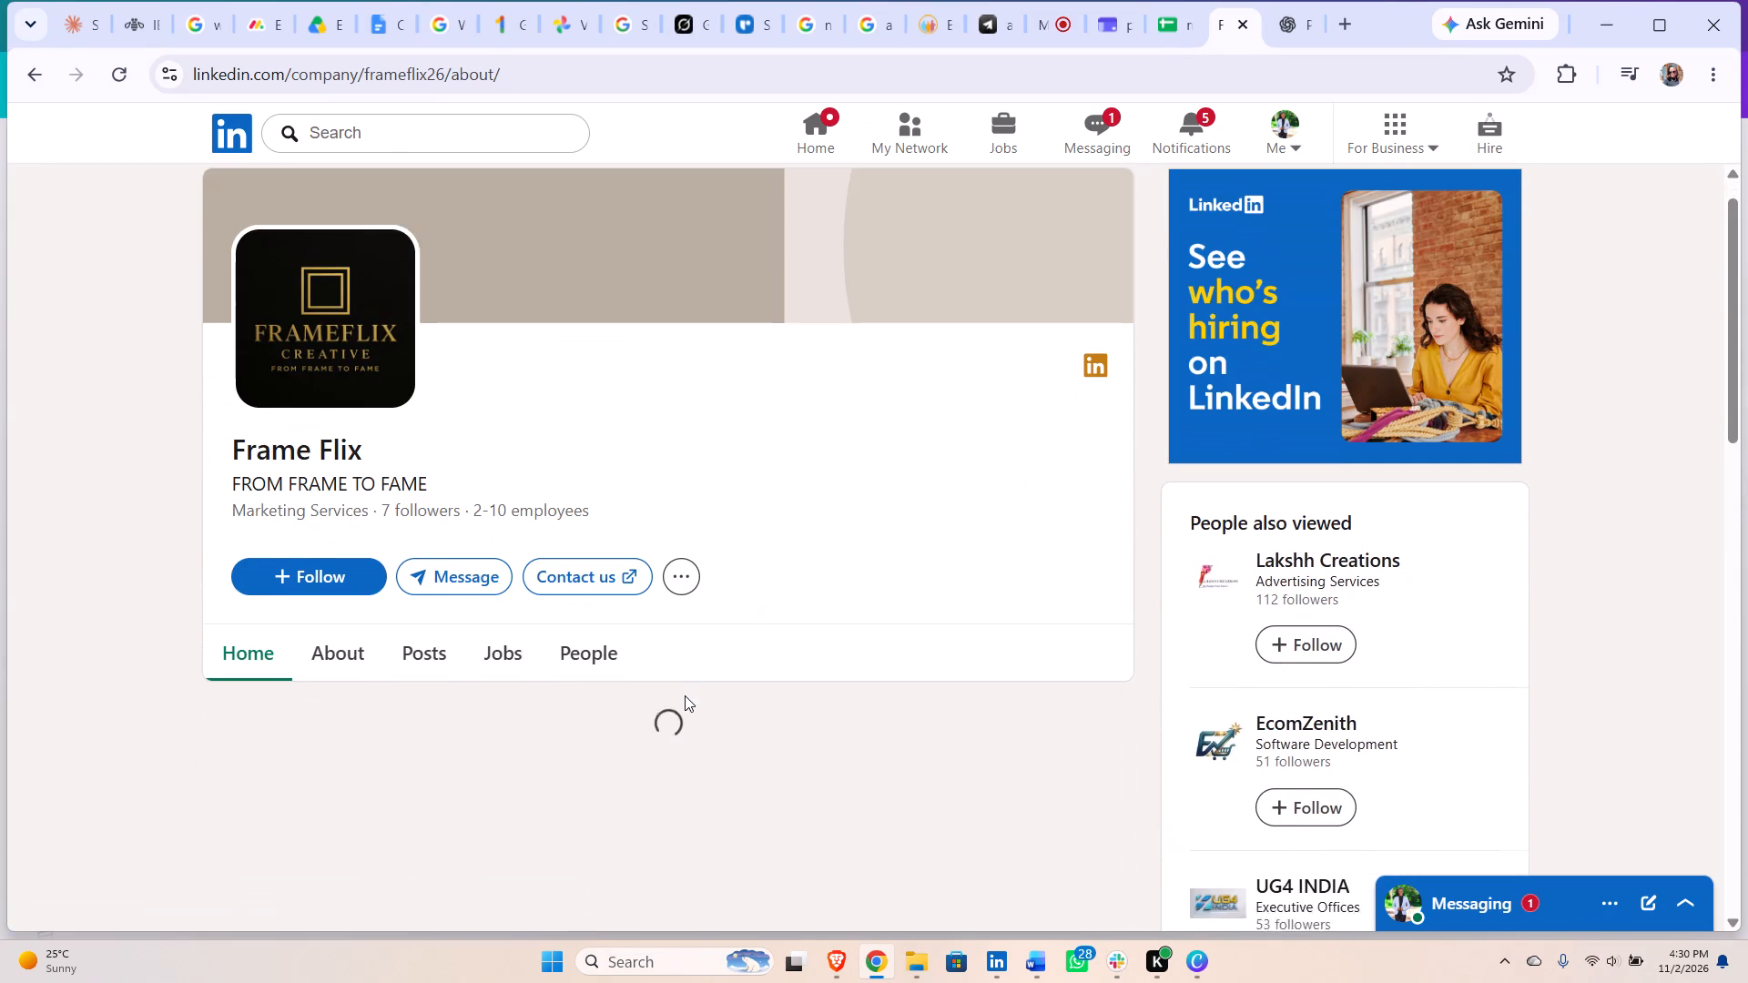
scroll(685, 695, down, 1)
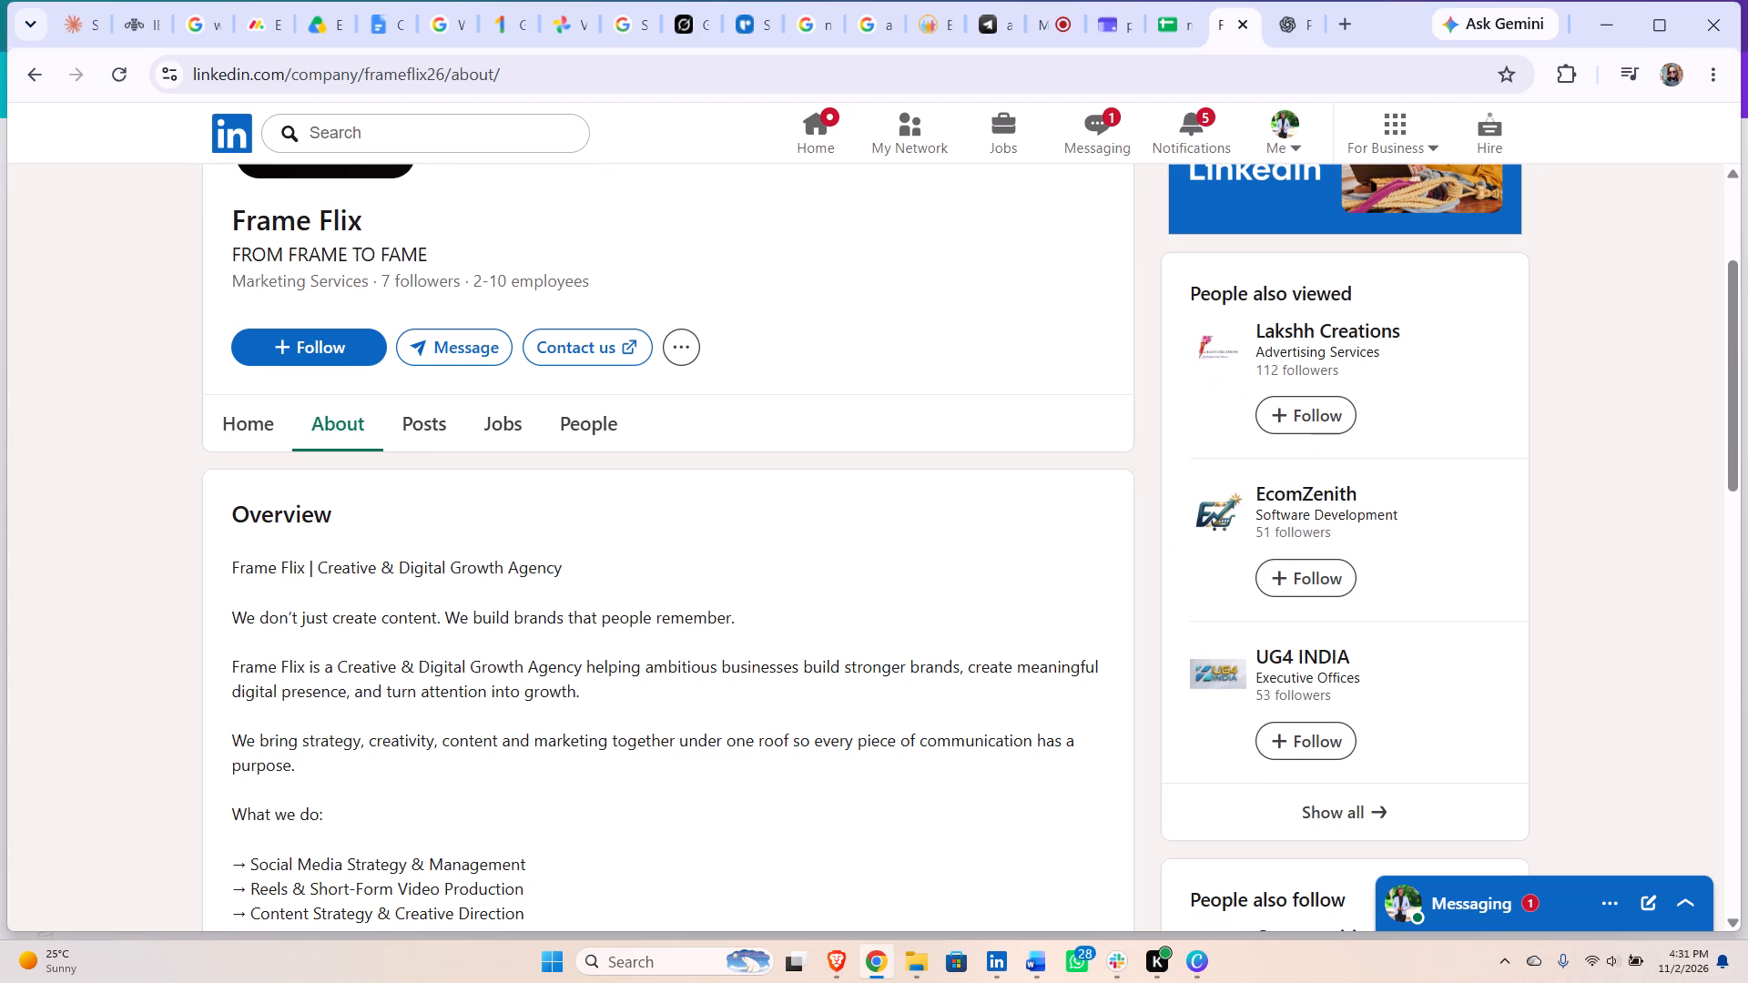
scroll(527, 577, down, 4)
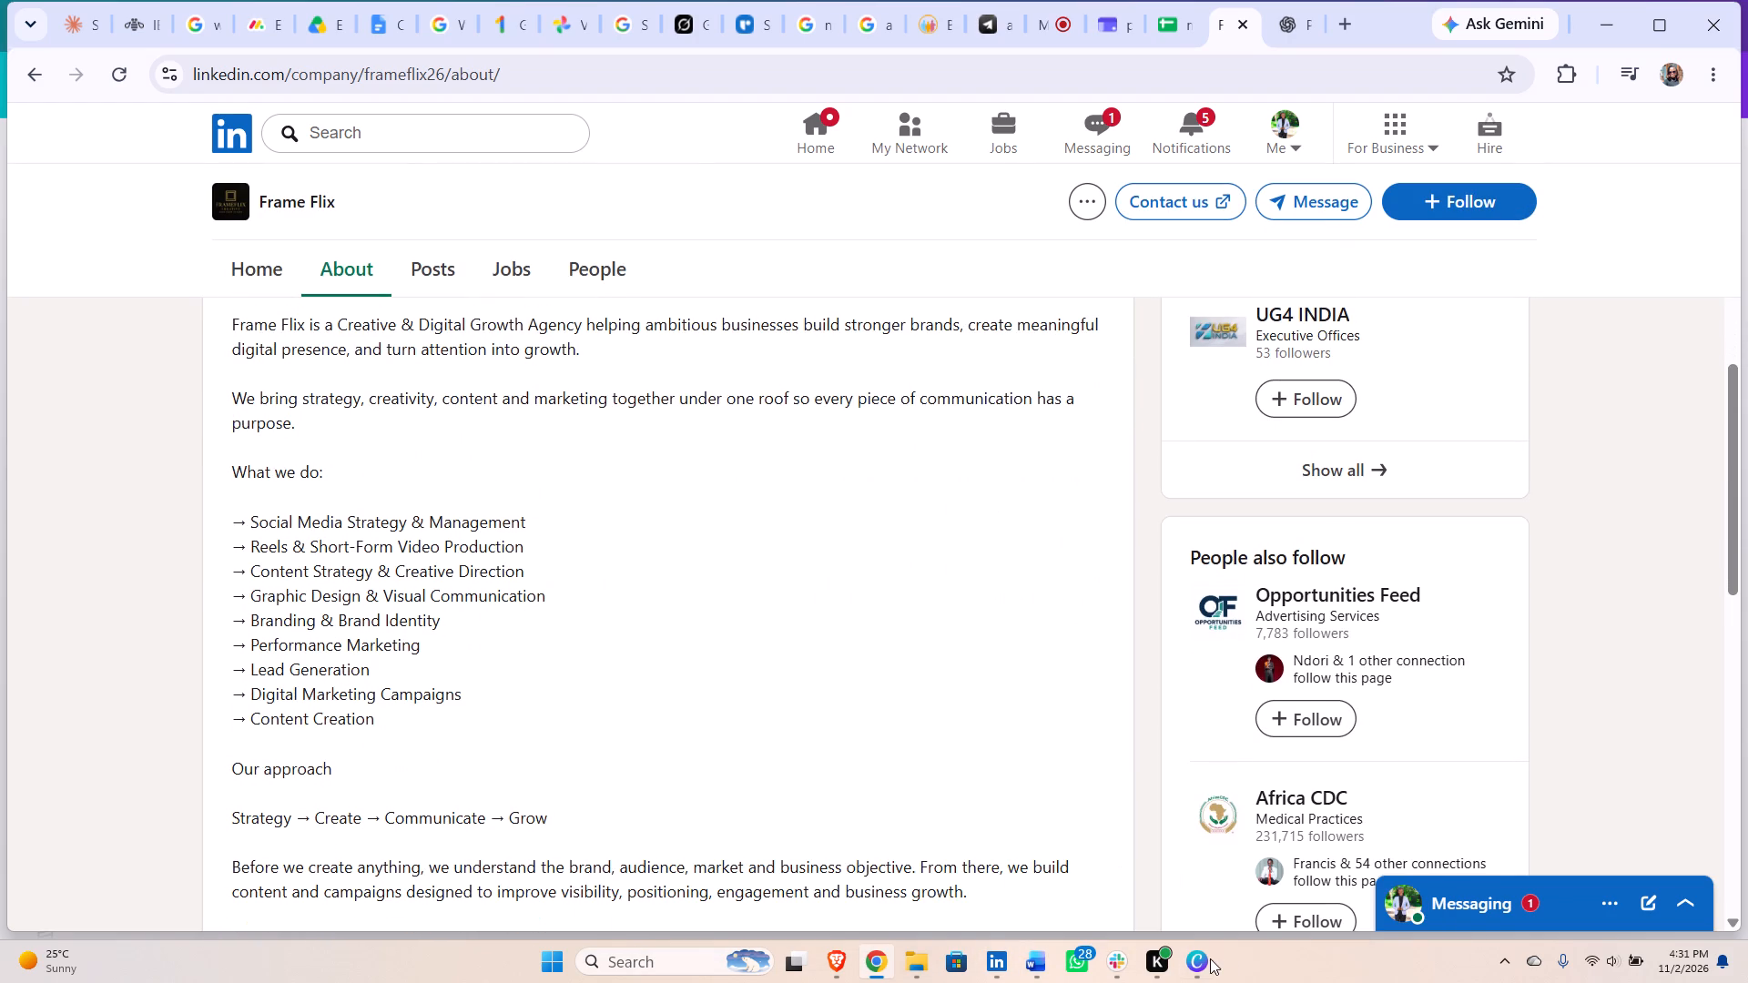
Switch back to Canva and duplicate the GRAPHIC DESIGN service line directly beneath the original.
click(1186, 907)
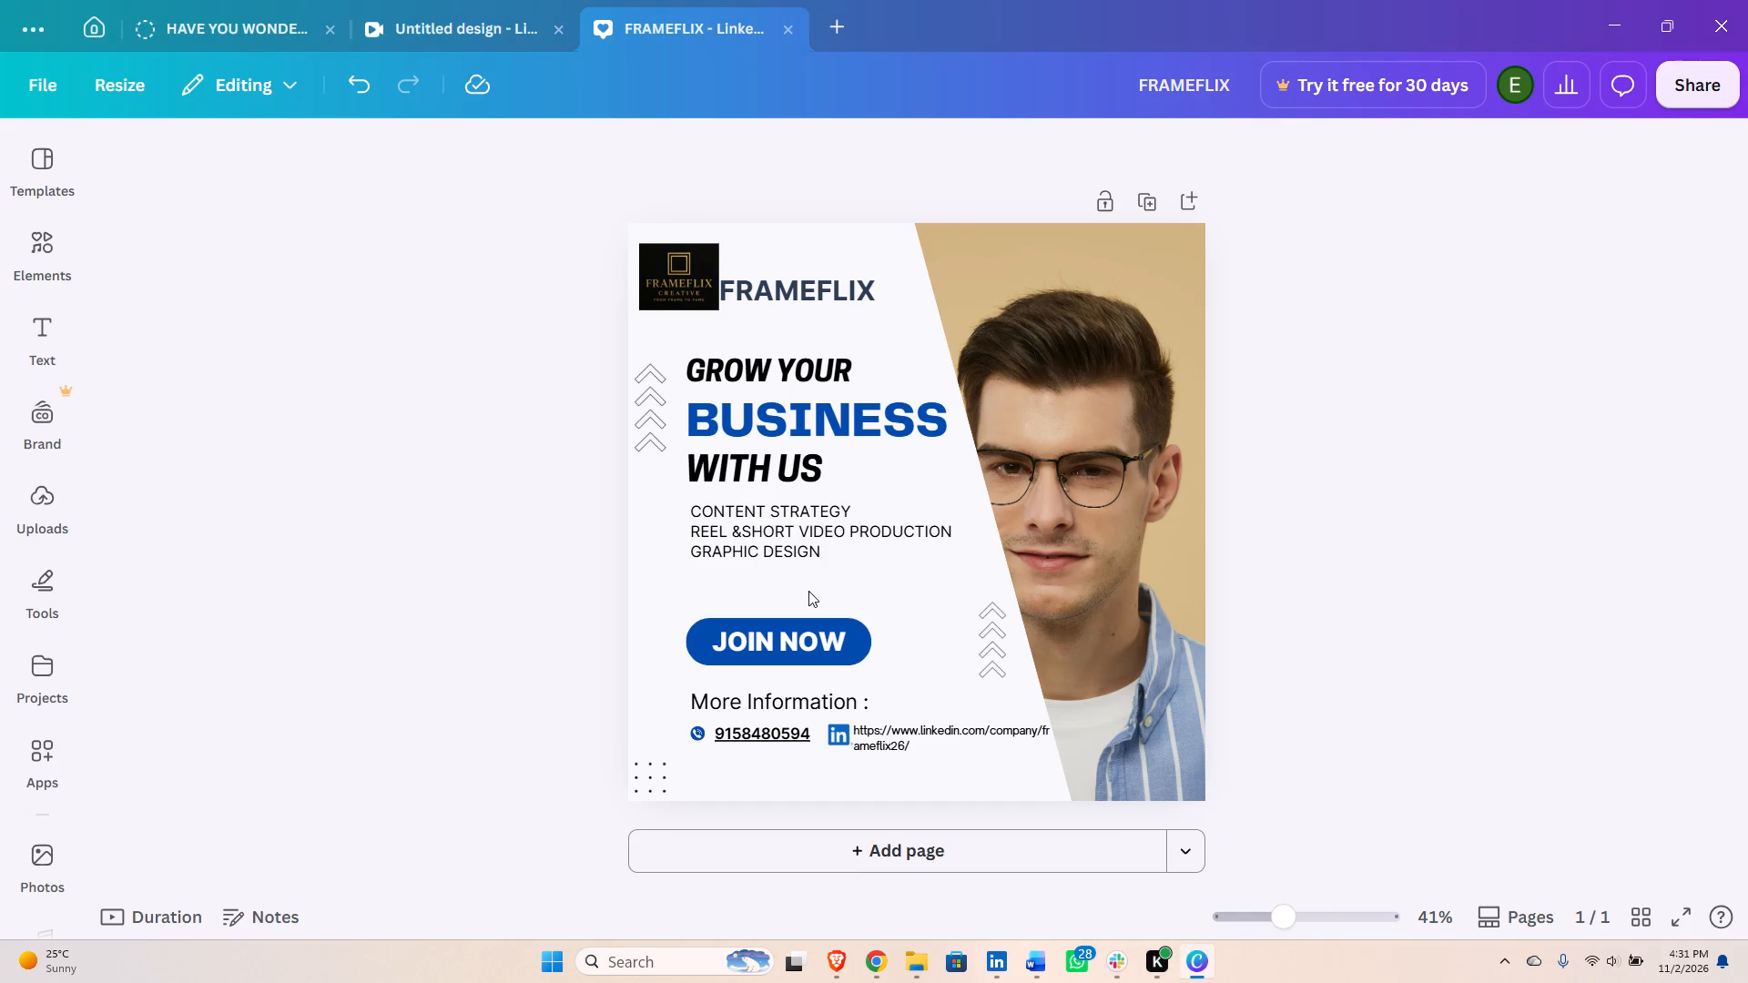
click(788, 552)
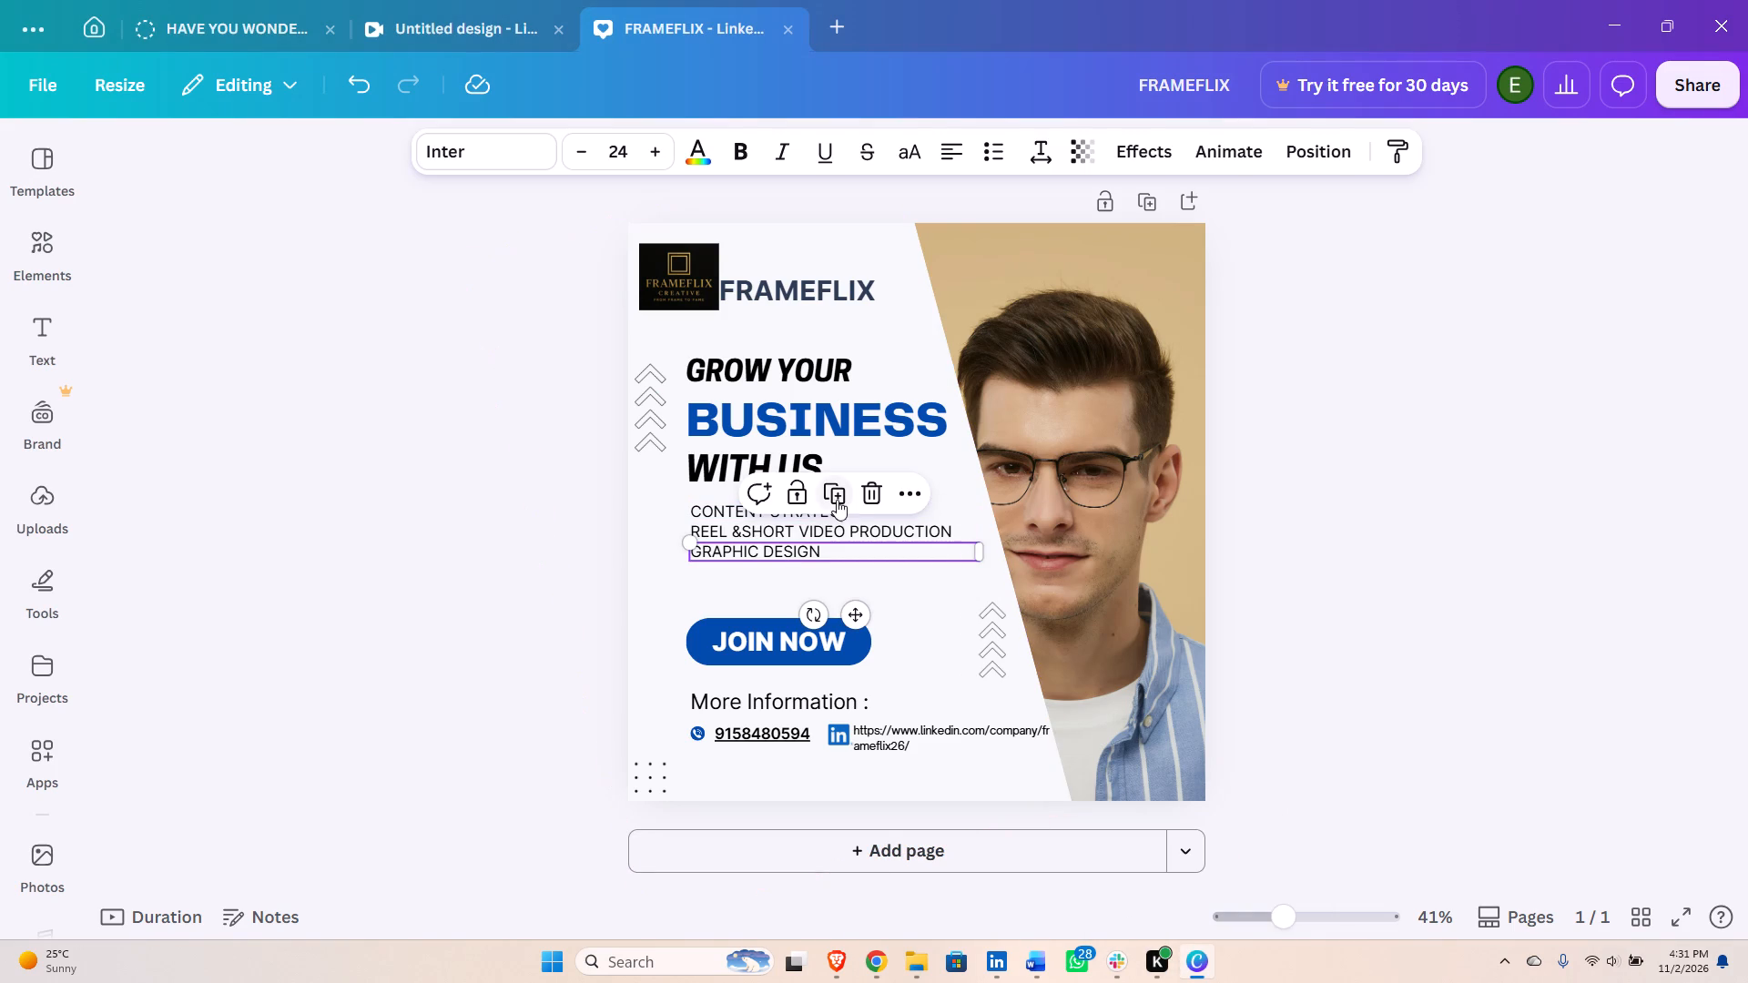
click(837, 497)
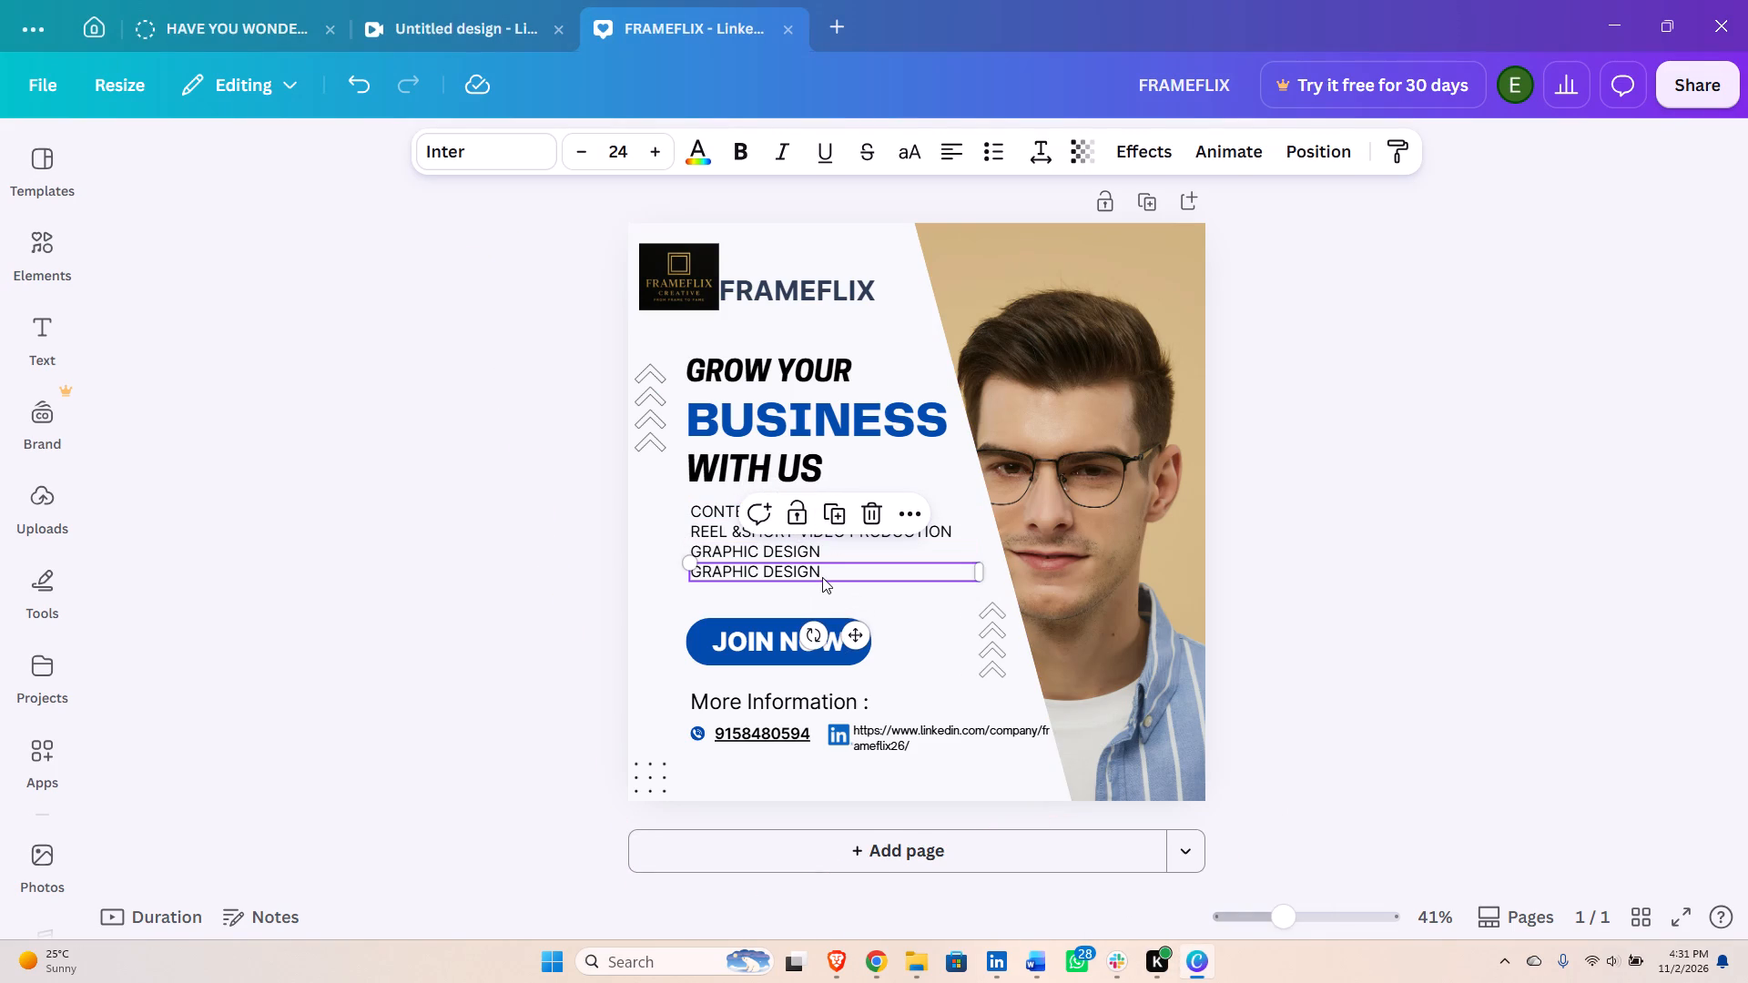
Replace the duplicated service line's text with PERFORMANCE MARKETING and deselect it.
click(822, 577)
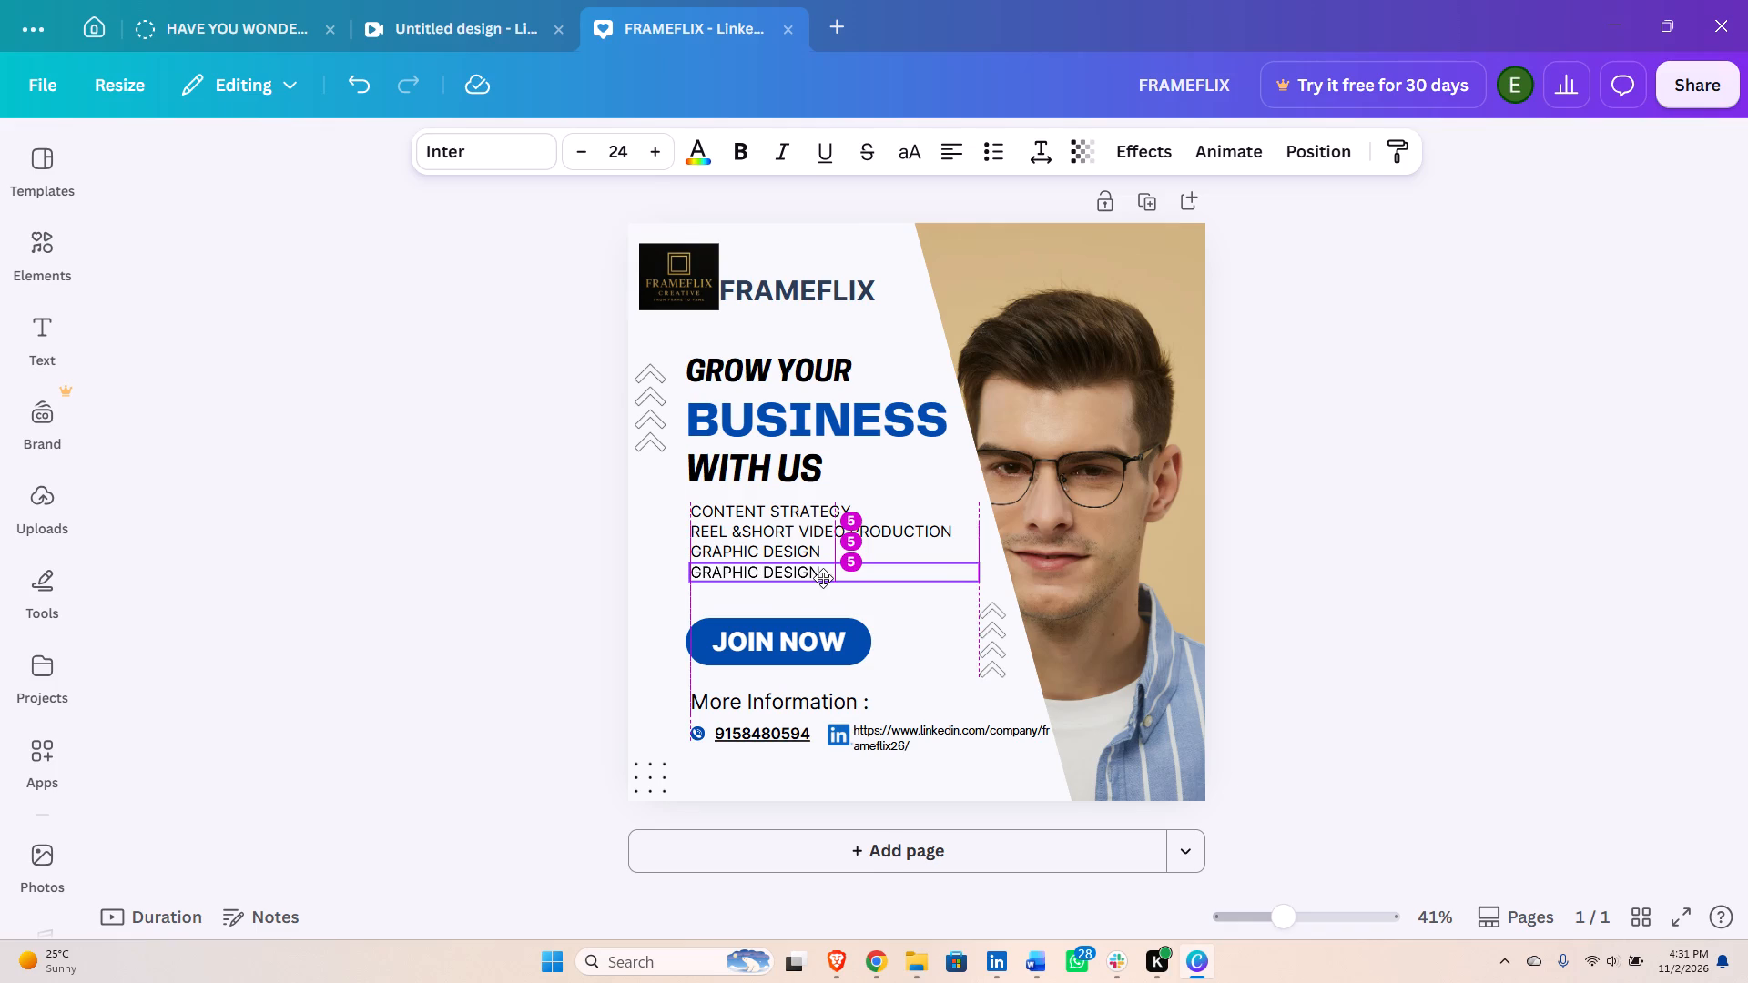
double_click(834, 573)
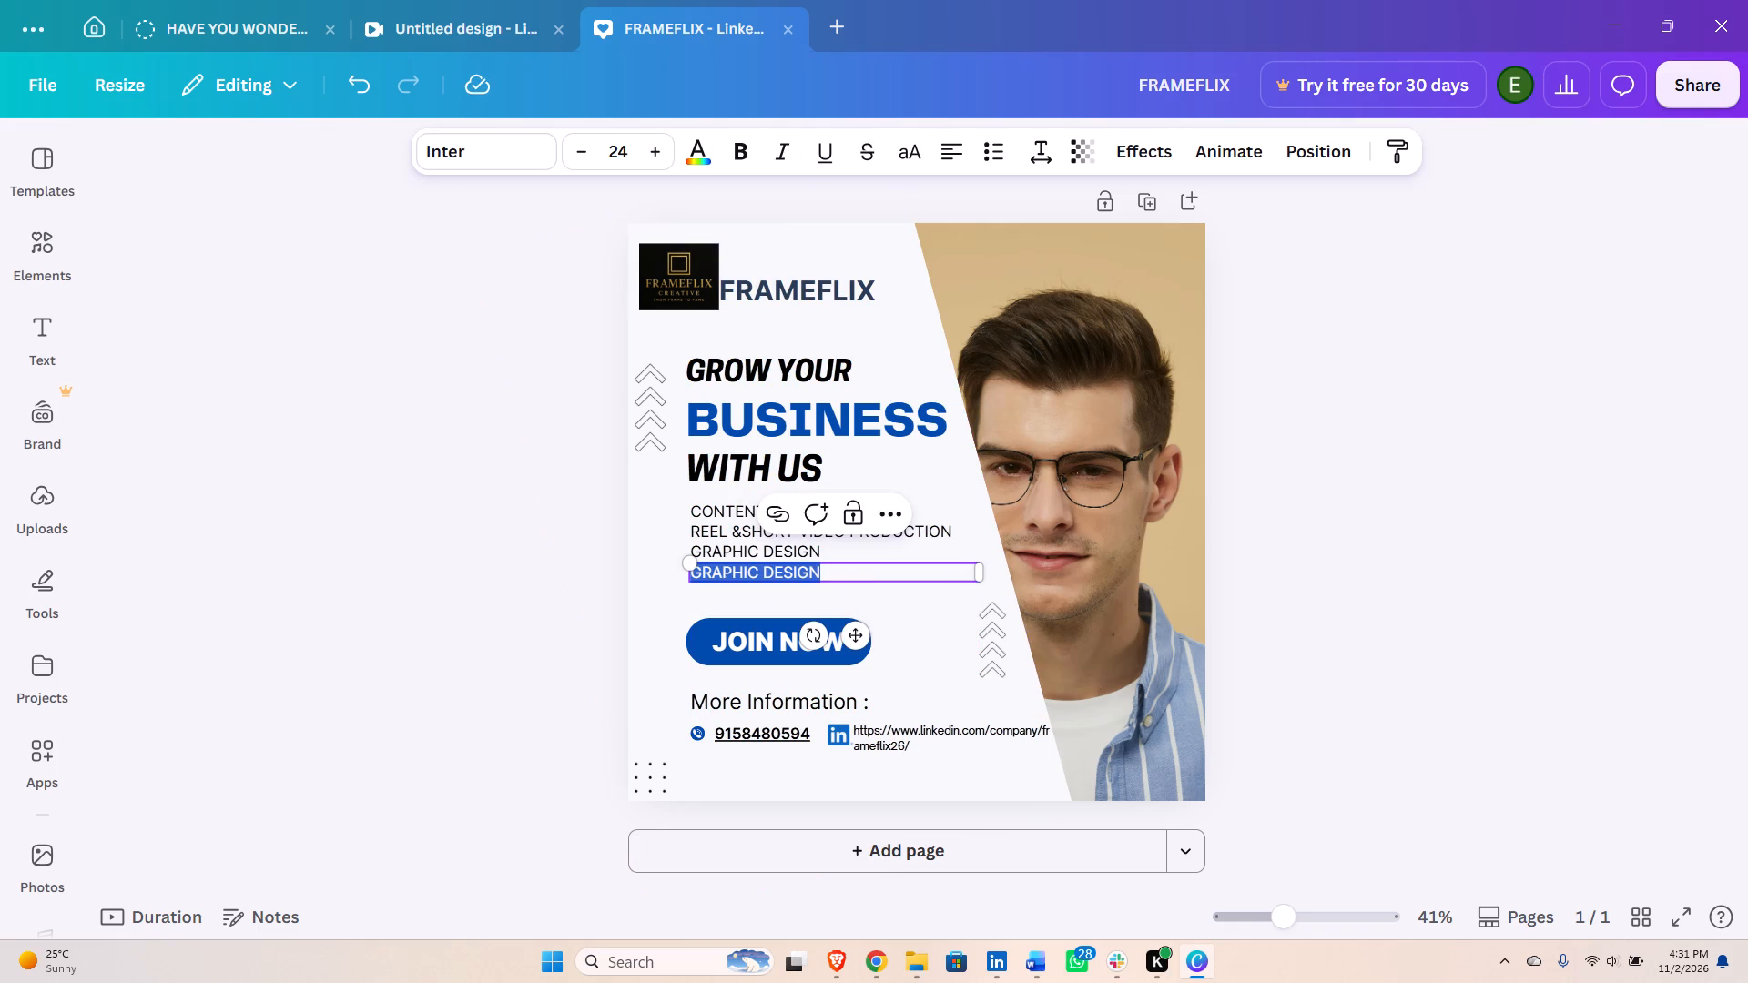
click(834, 573)
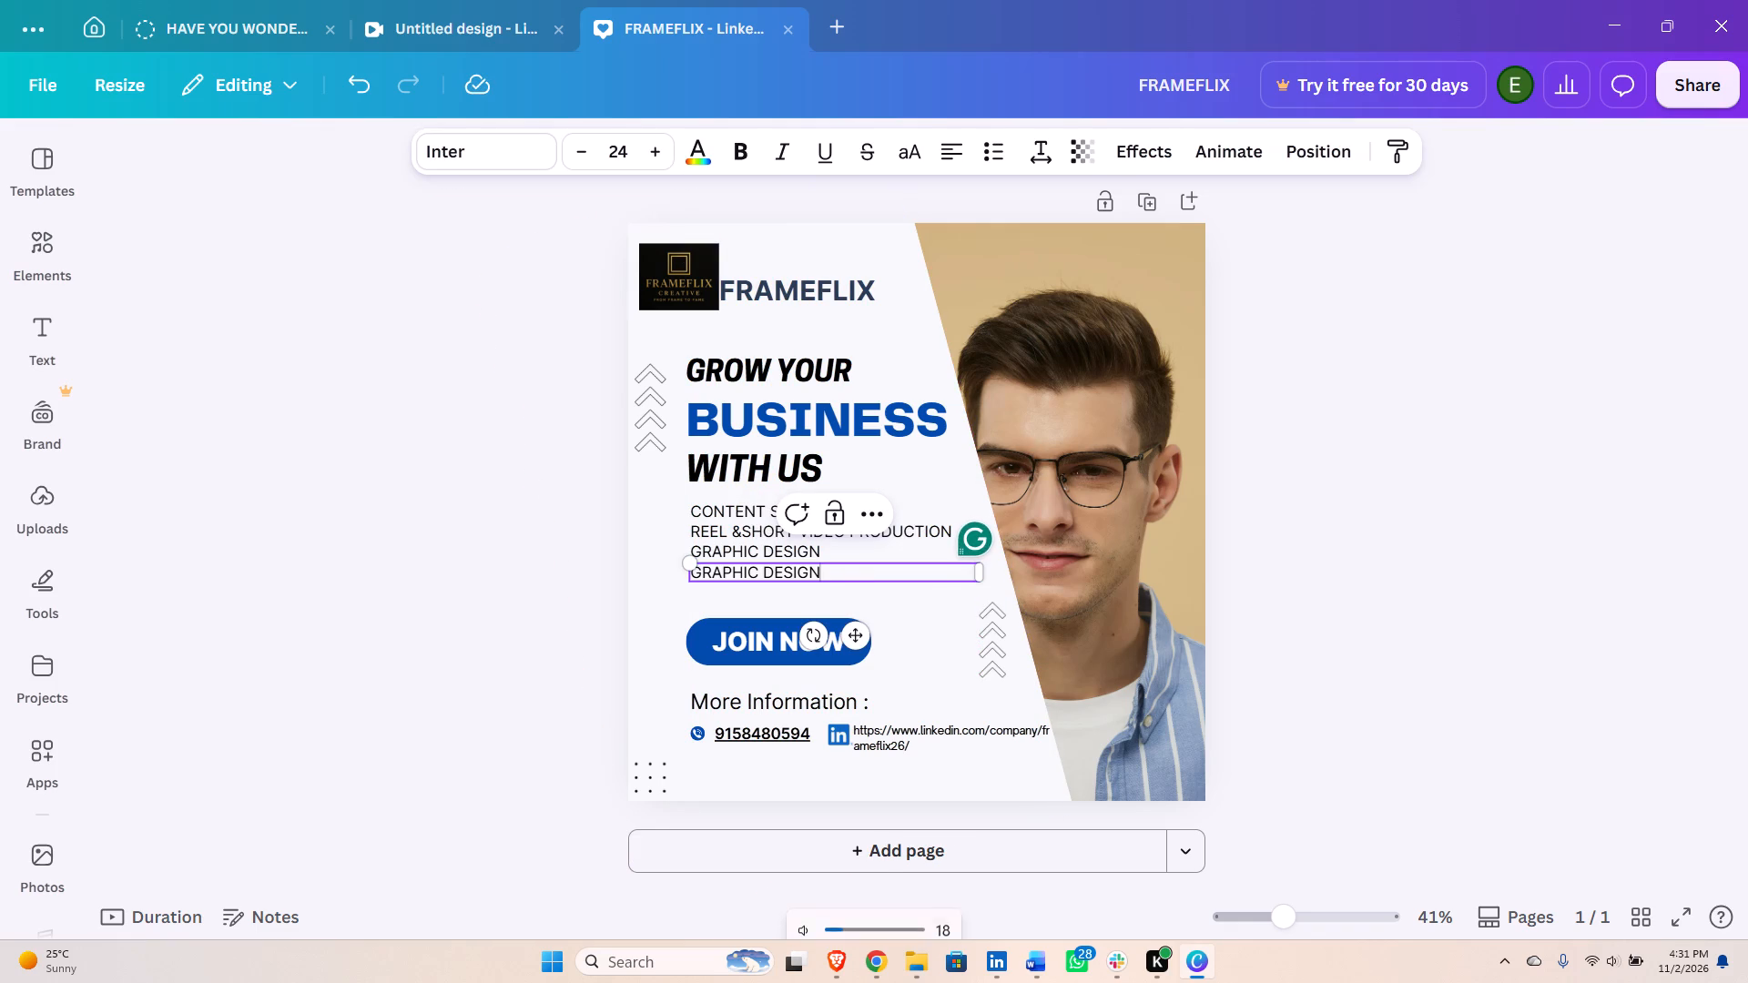
double_click(834, 573)
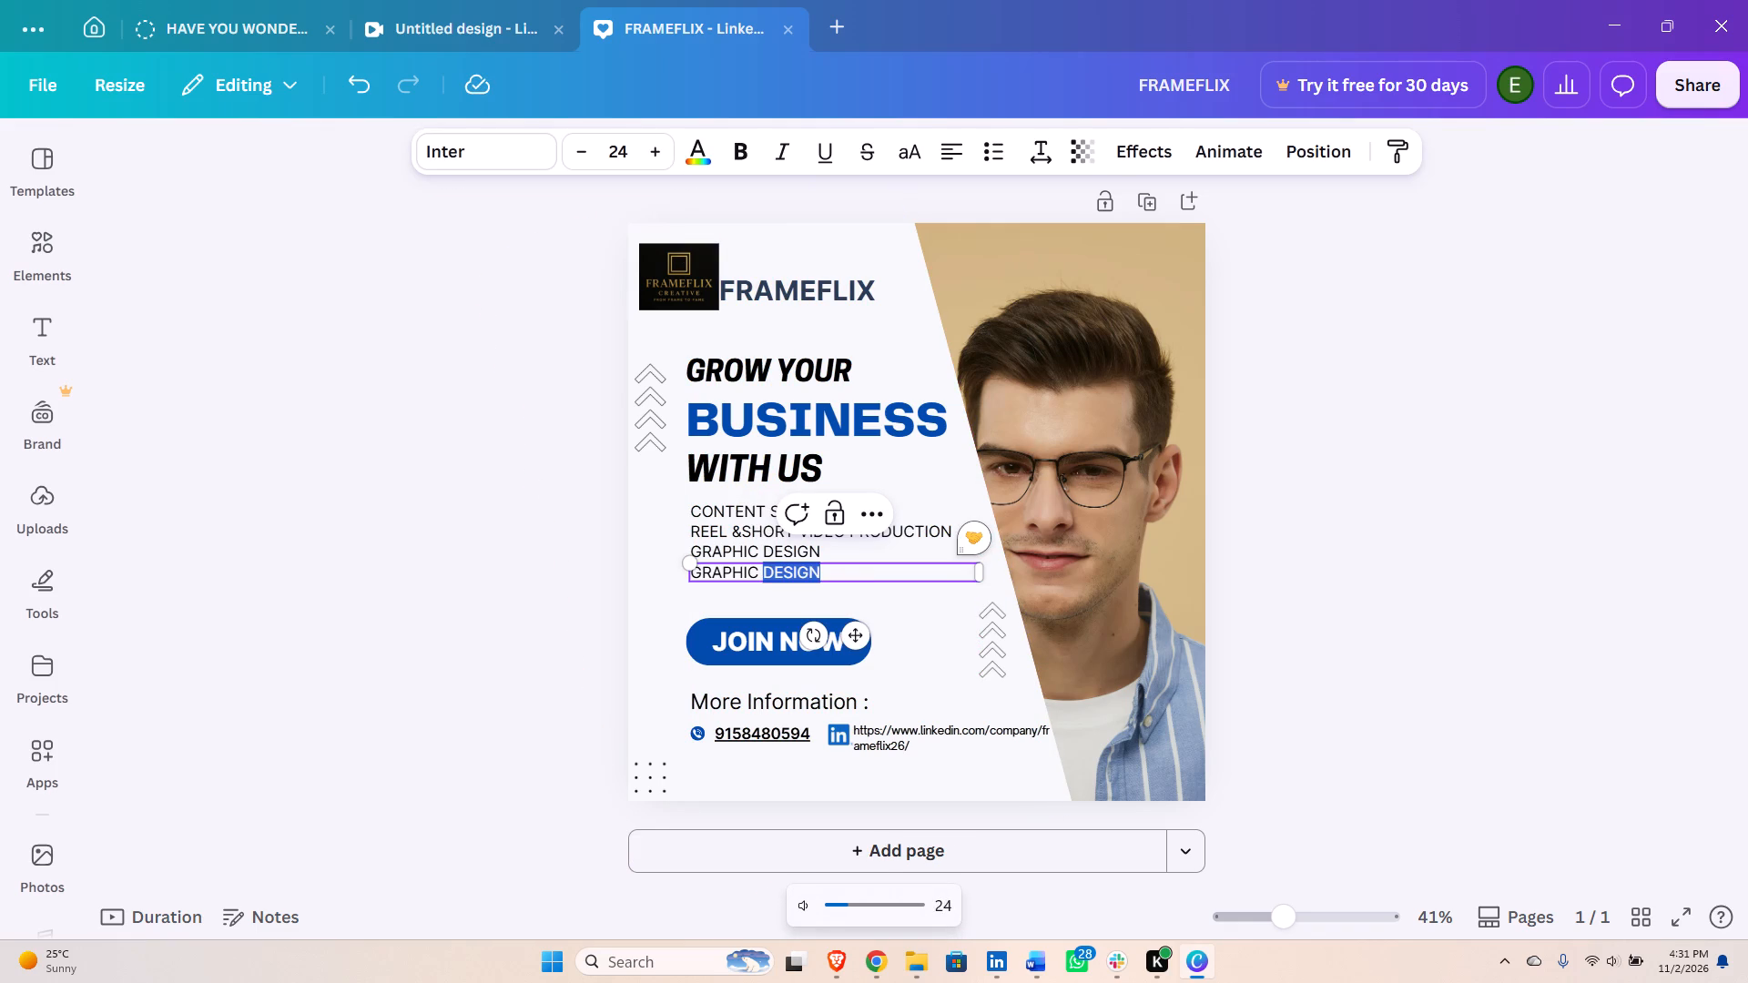
key(BackSpace)
key(BackSpace)
key(BackSpace)
key(BackSpace)
key(BackSpace)
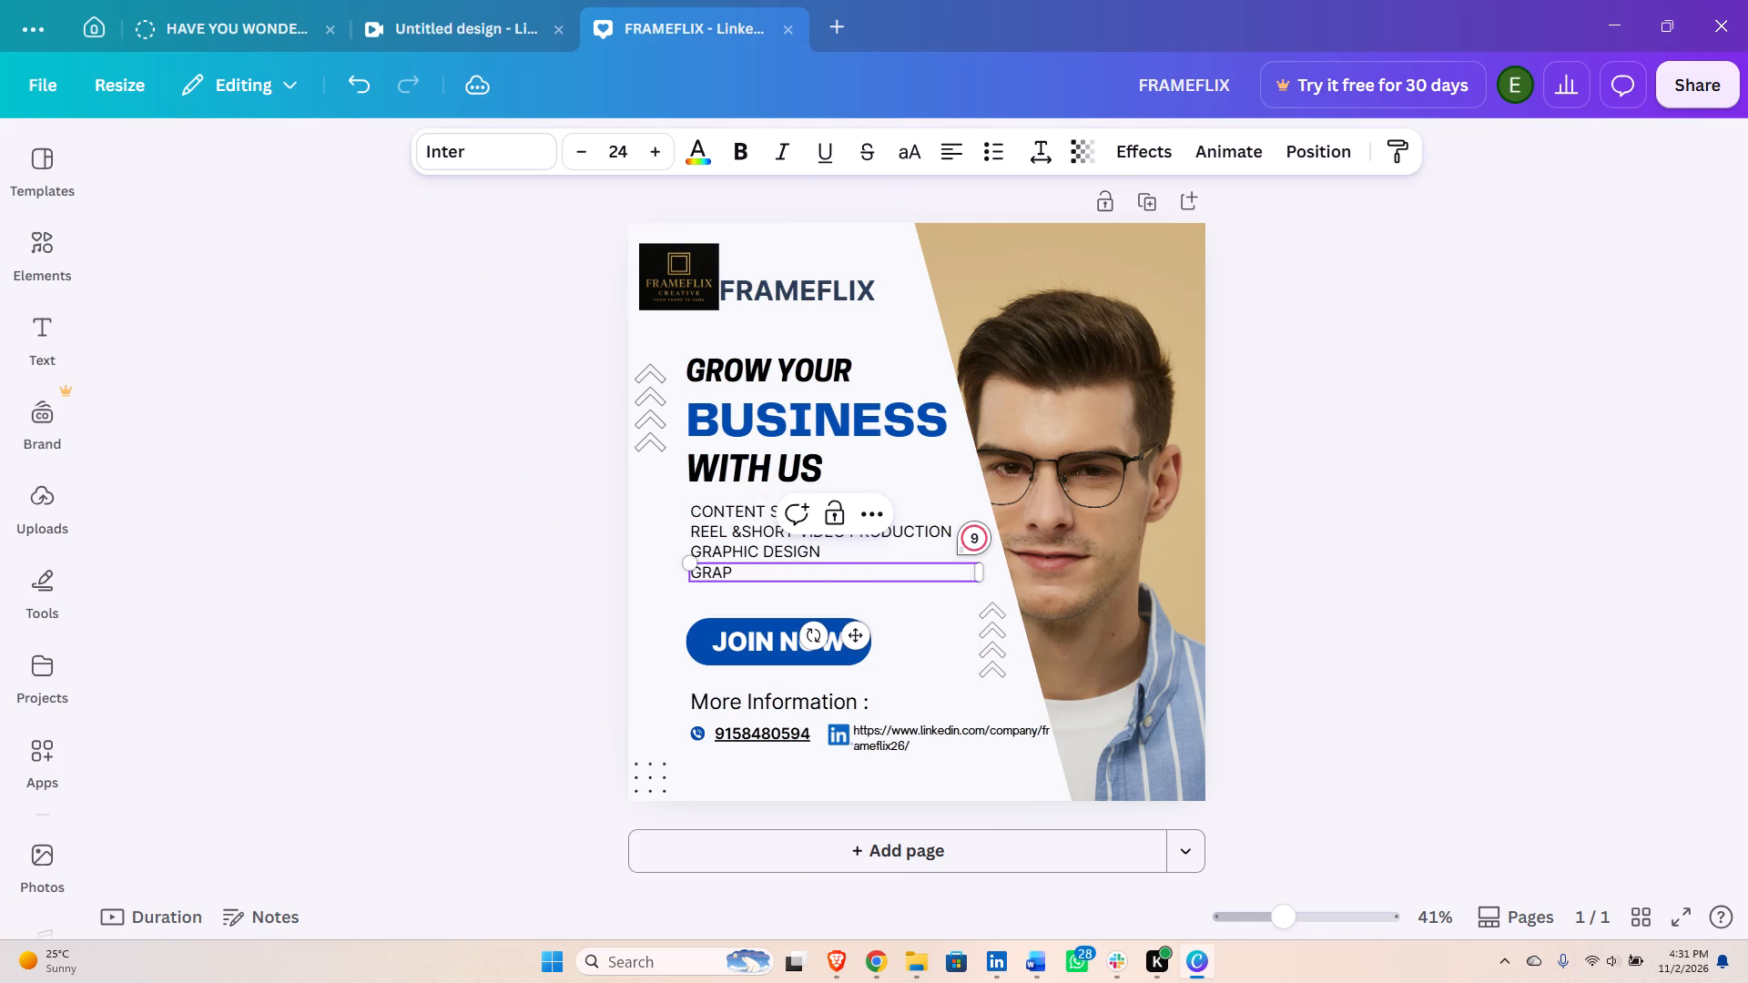
key(BackSpace)
key(BackSpace)
key(BackSpace)
key(BackSpace)
text(PERFORMANCE)
key(space)
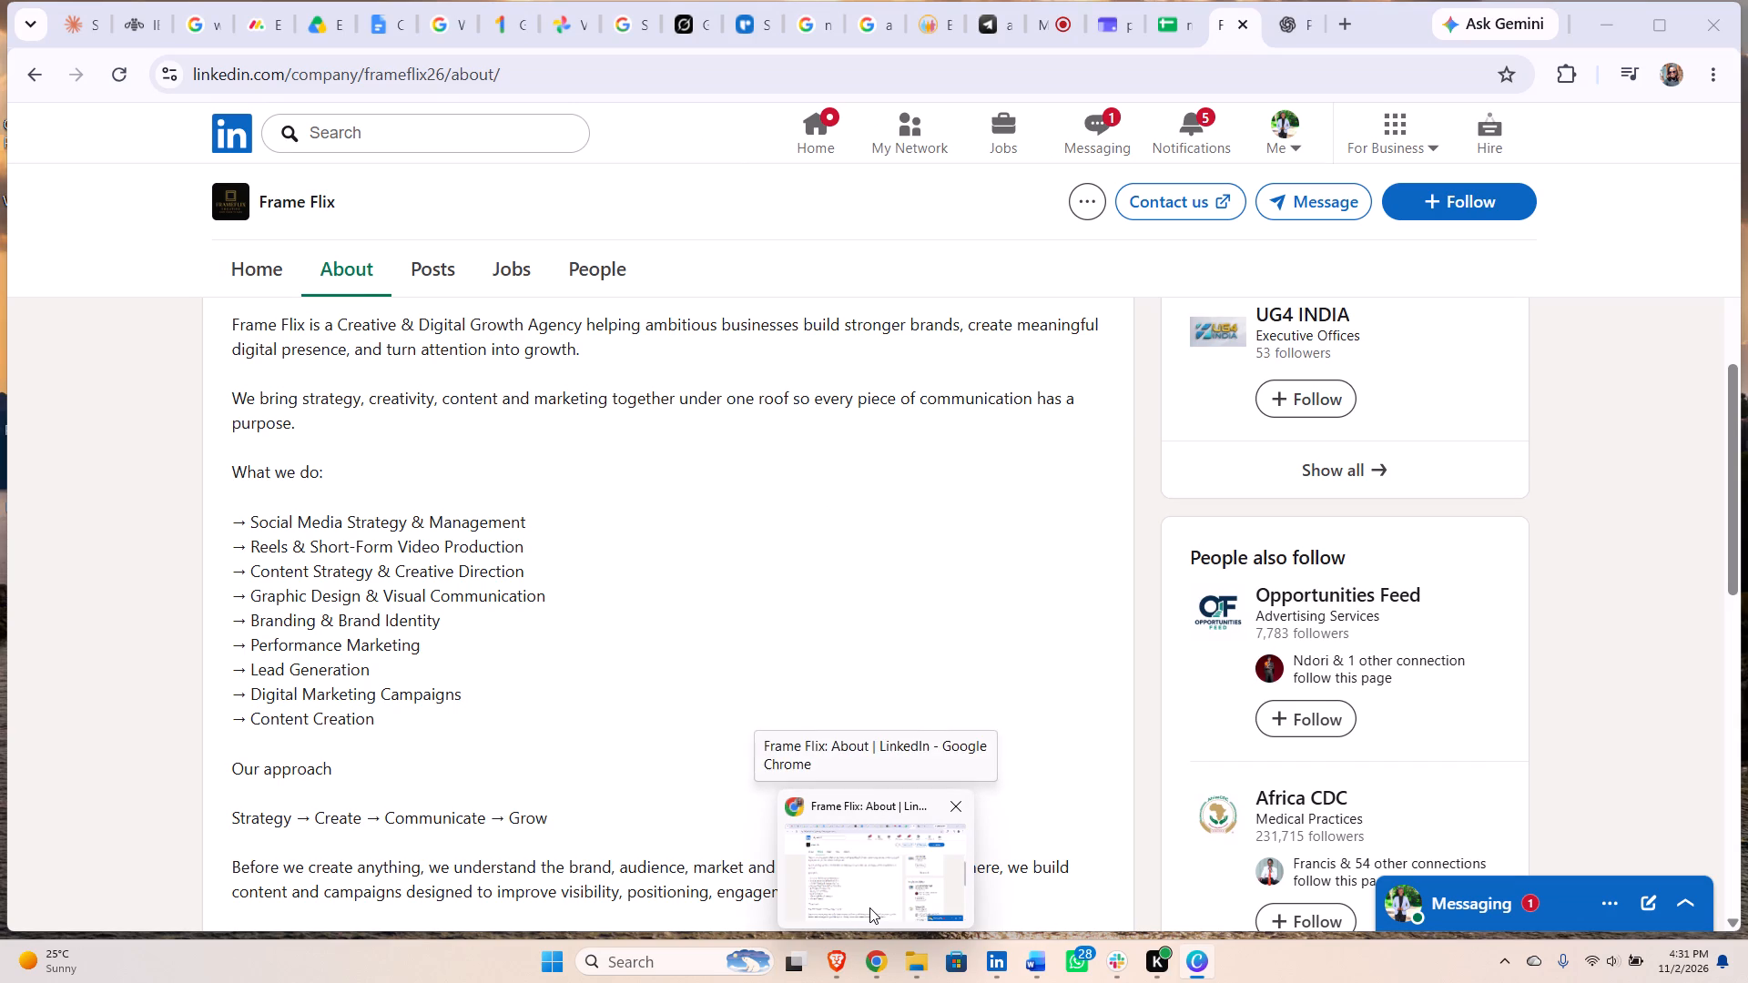
text(MA)
text(RKETING)
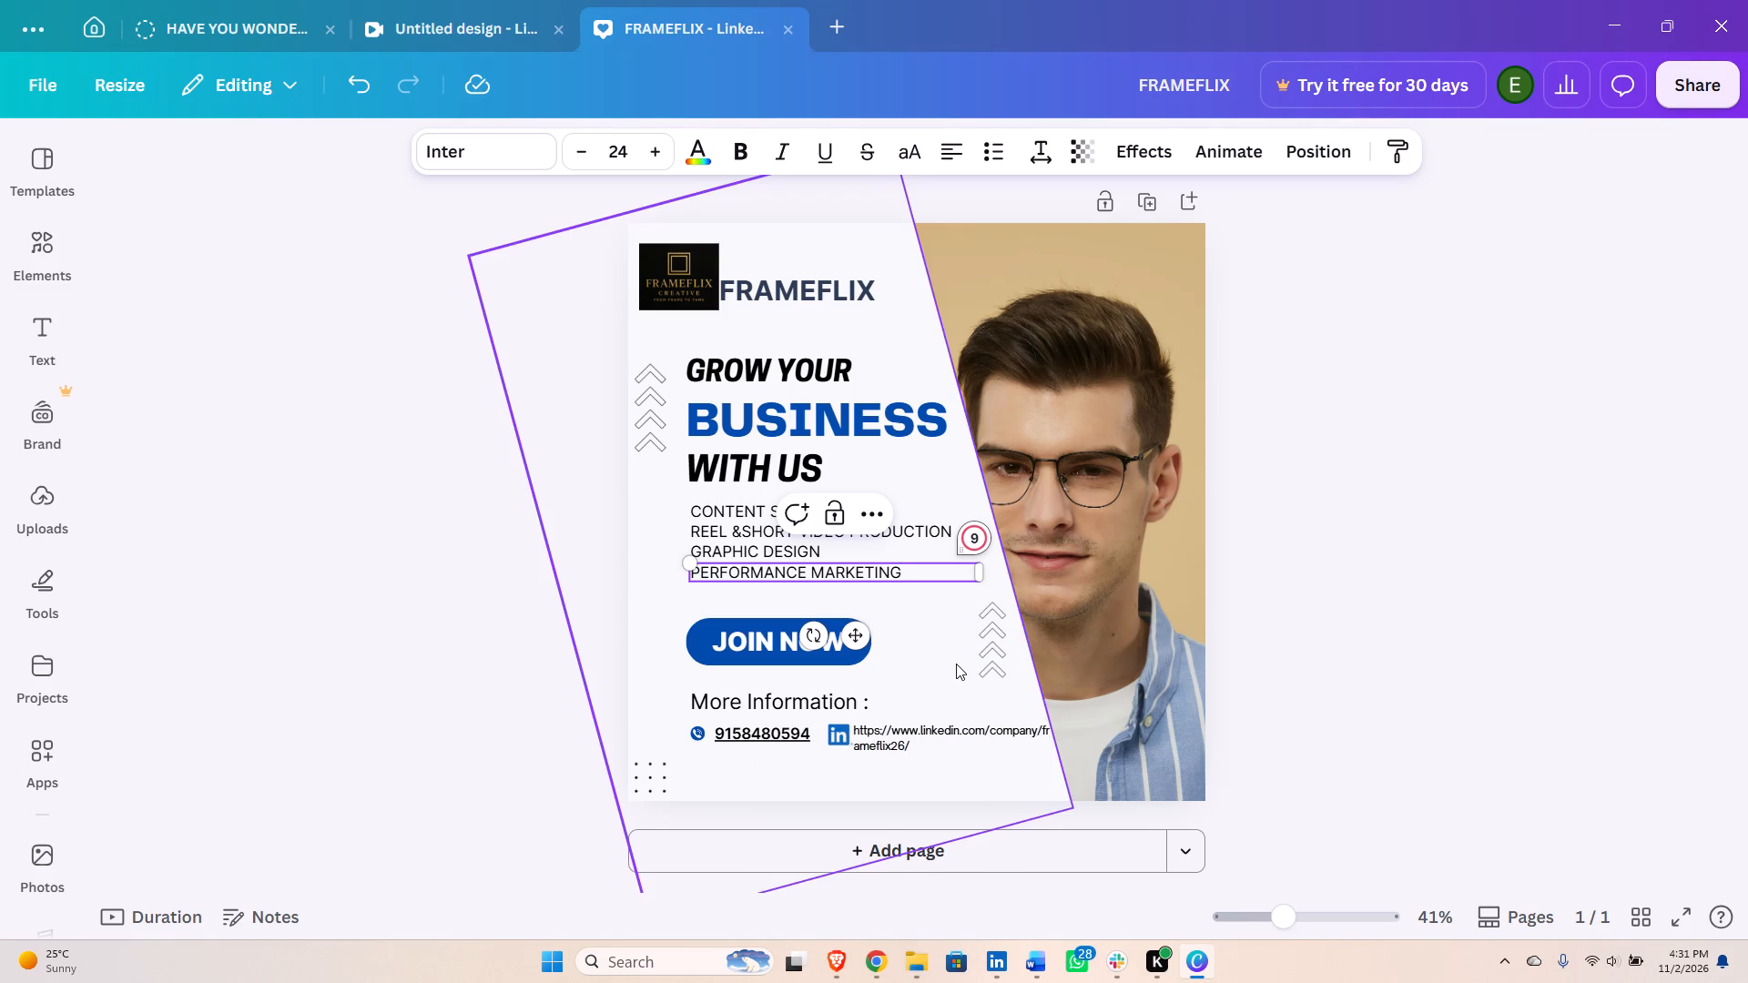
click(958, 660)
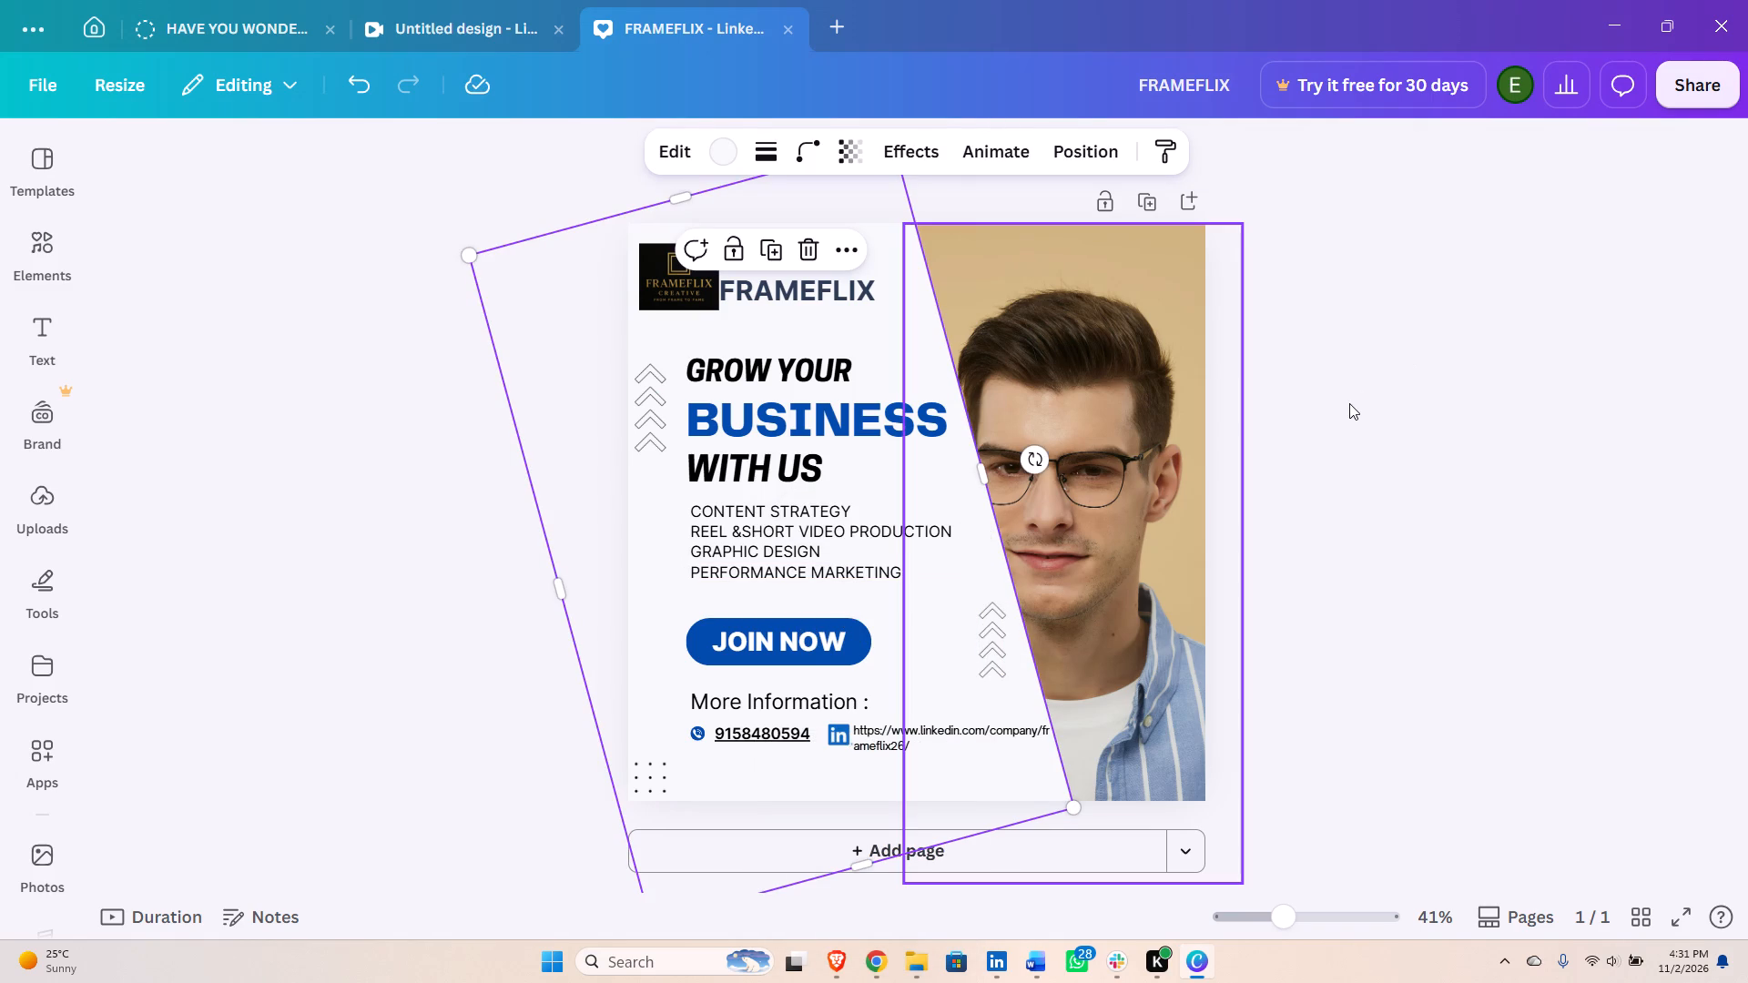
click(1349, 403)
Select the man's photo and clear the LINKELDN term from the elements search.
click(1145, 414)
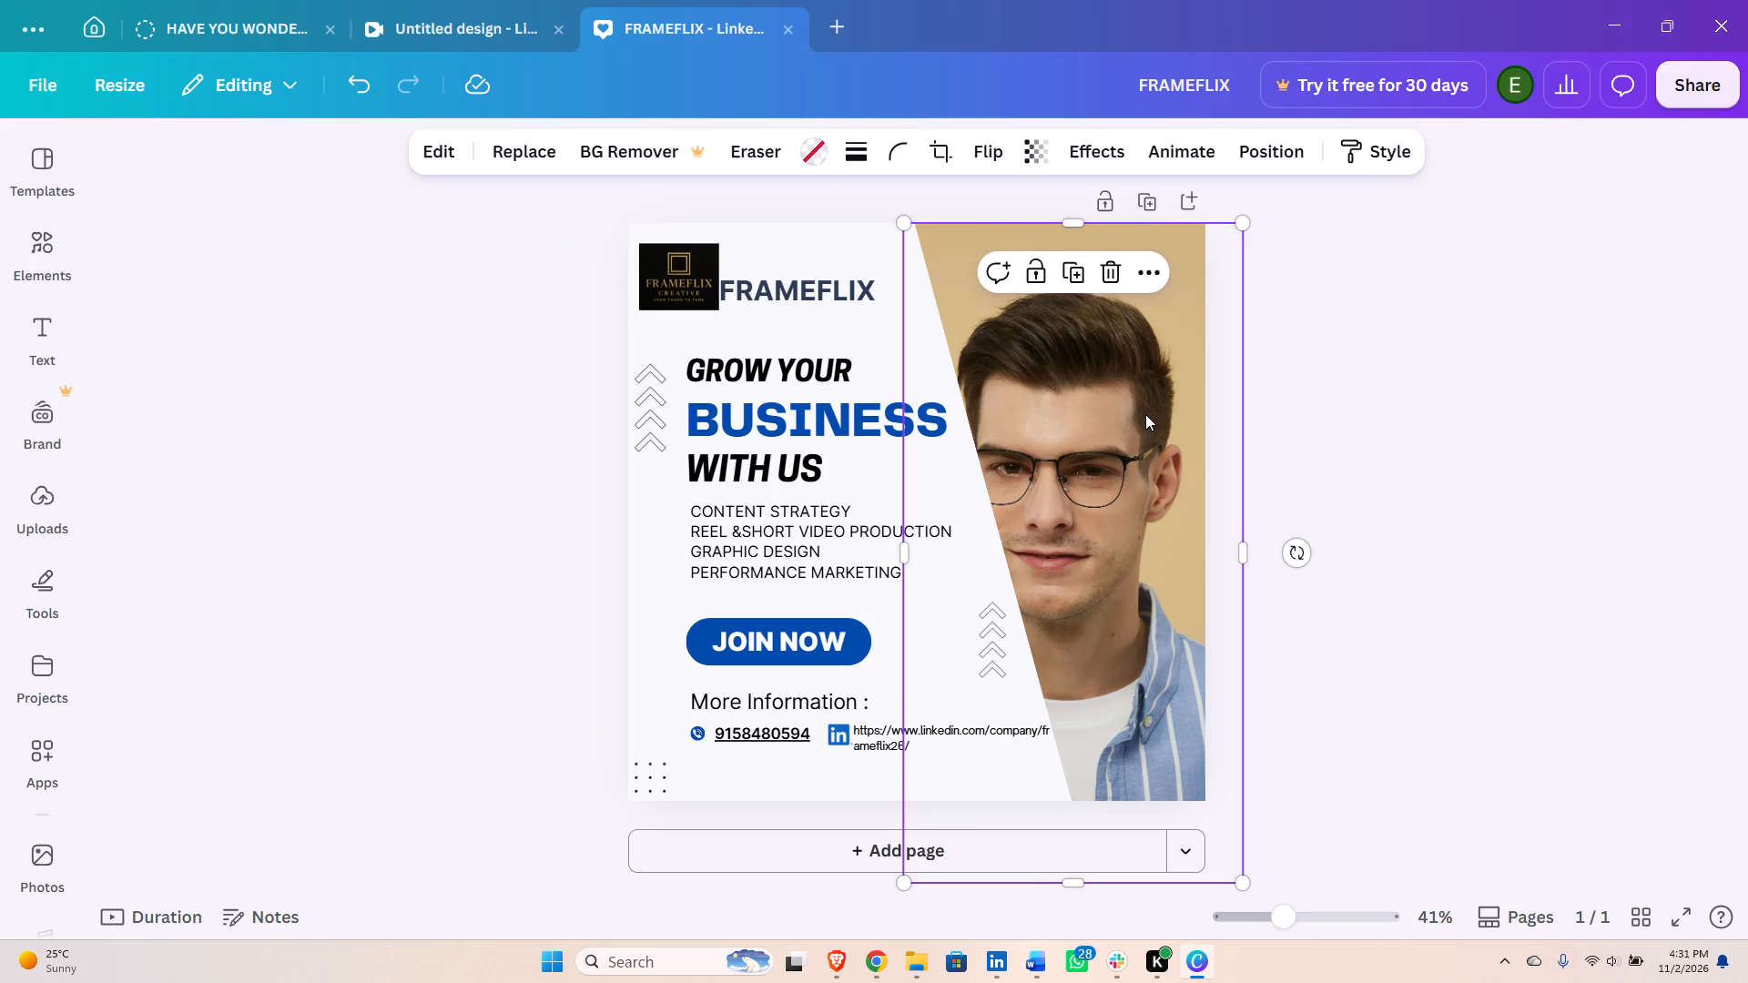
click(56, 269)
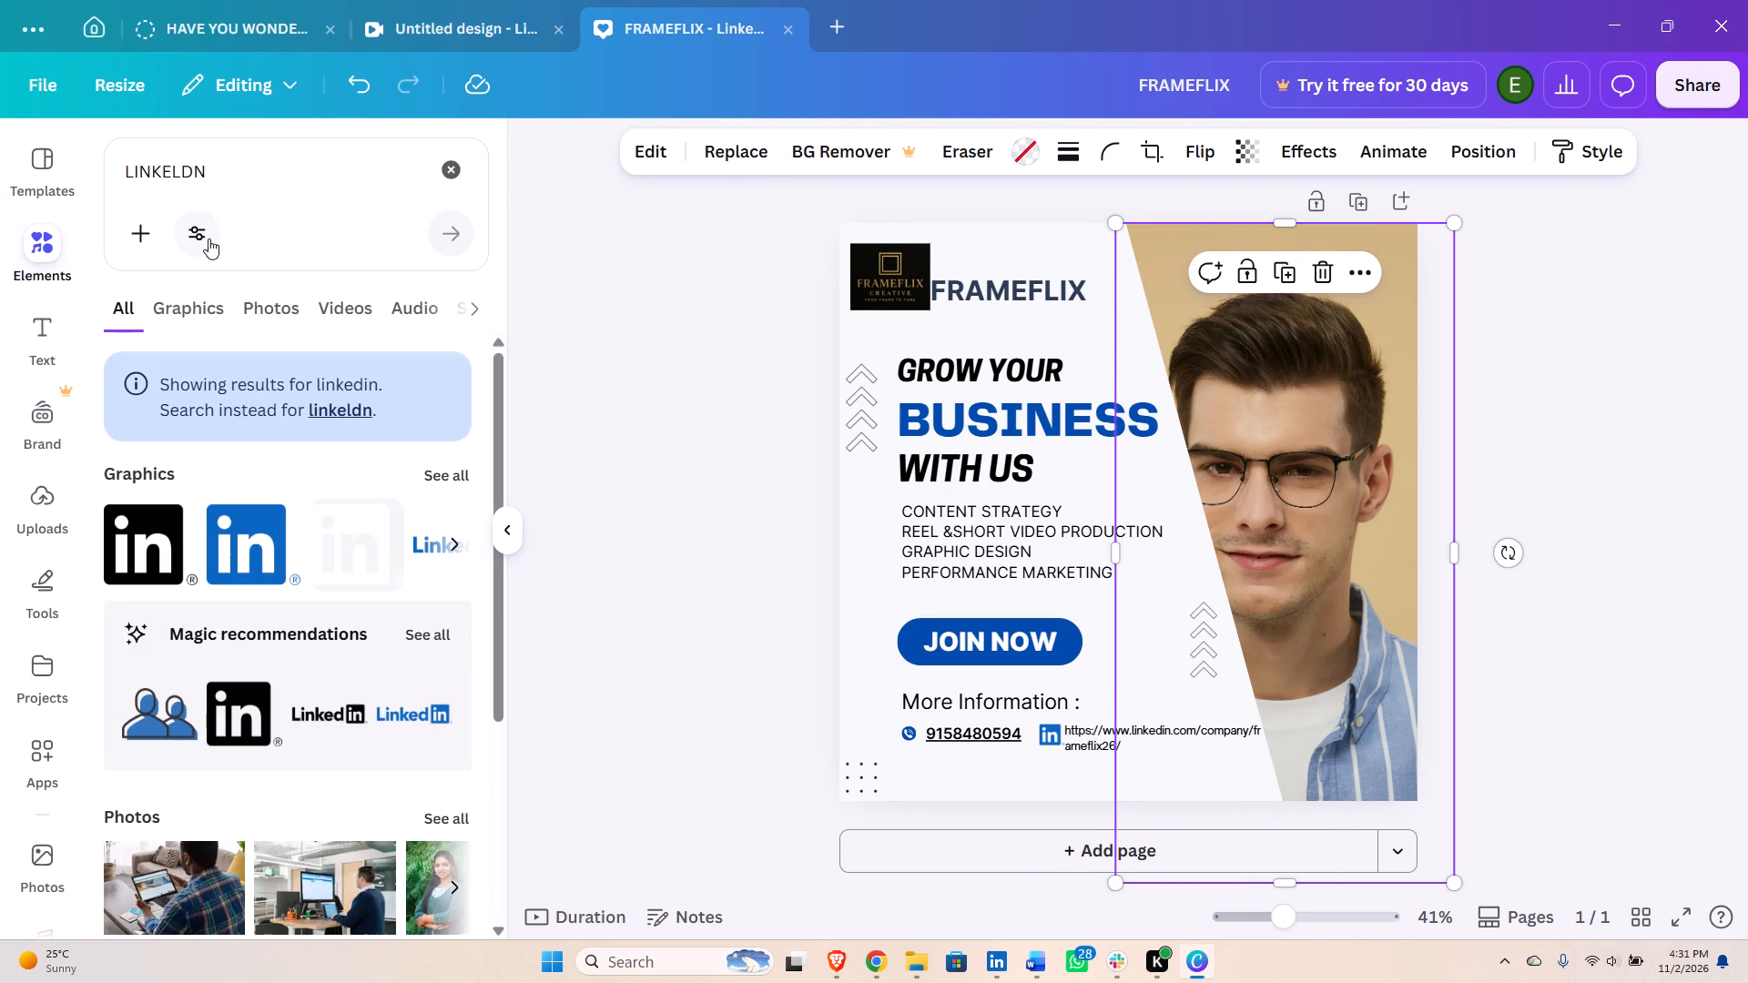
click(229, 178)
key(BackSpace)
key(BackSpace)
key(BackSpace)
key(BackSpace)
key(BackSpace)
key(BackSpace)
key(BackSpace)
key(BackSpace)
key(BackSpace)
key(BackSpace)
key(BackSpace)
key(BackSpace)
key(BackSpace)
key(BackSpace)
key(BackSpace)
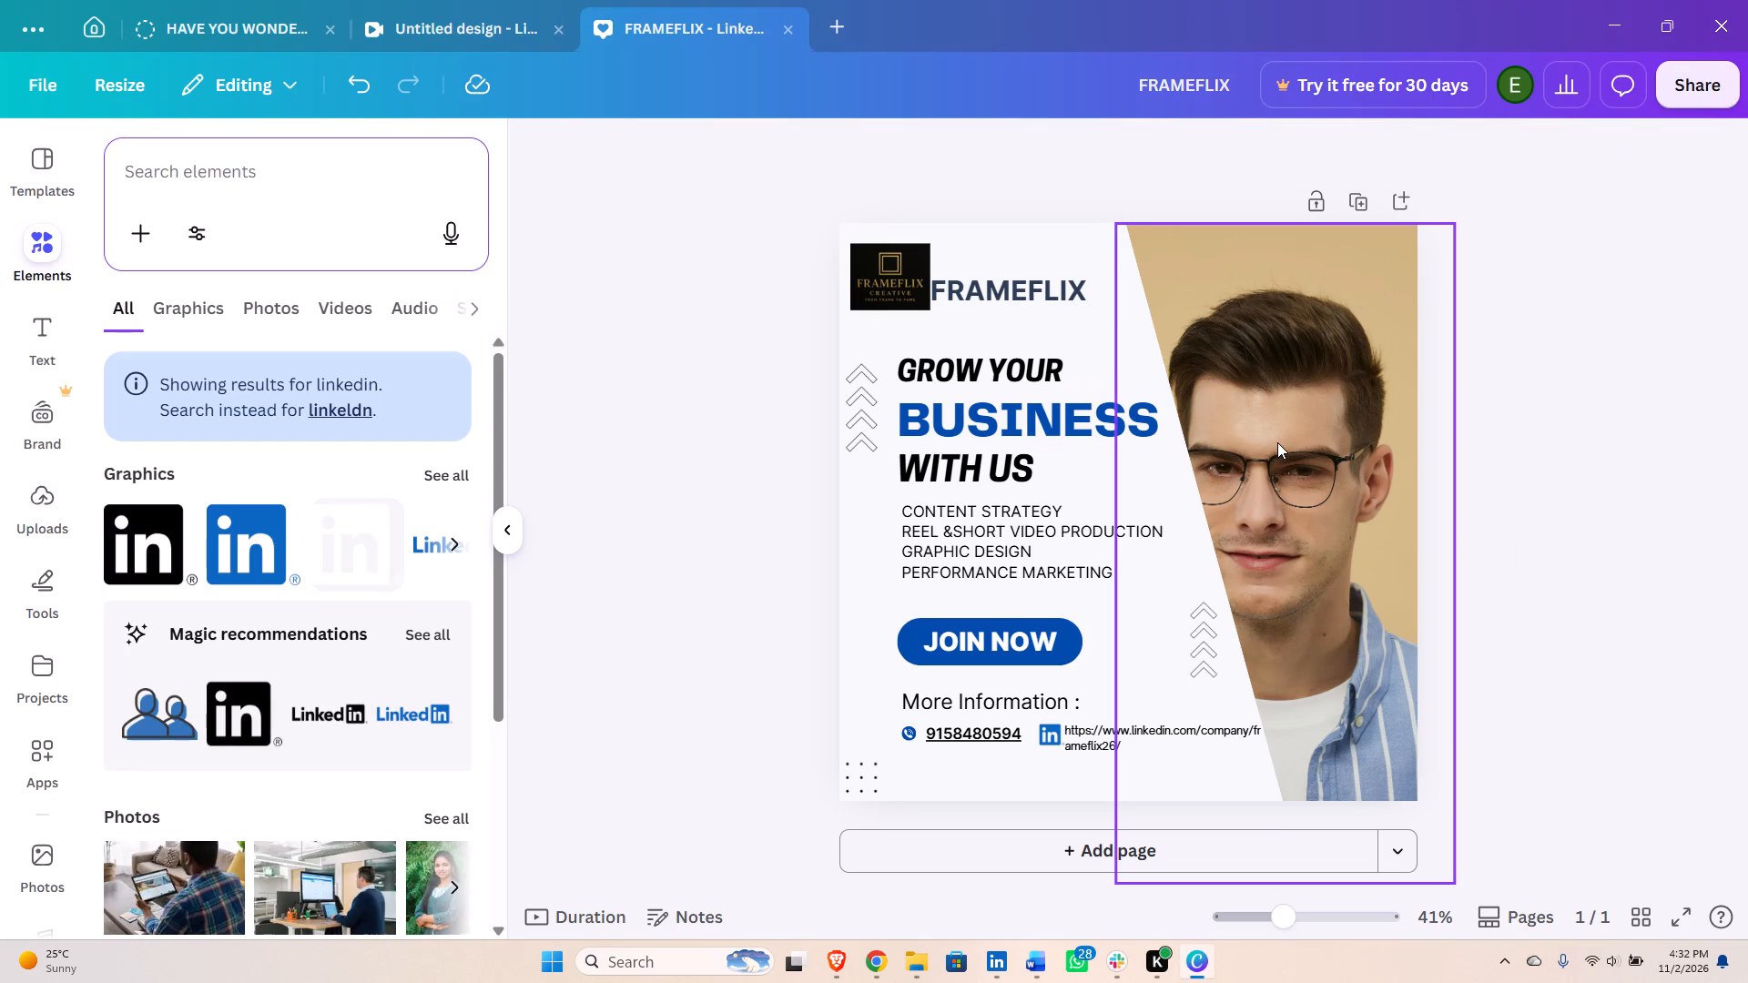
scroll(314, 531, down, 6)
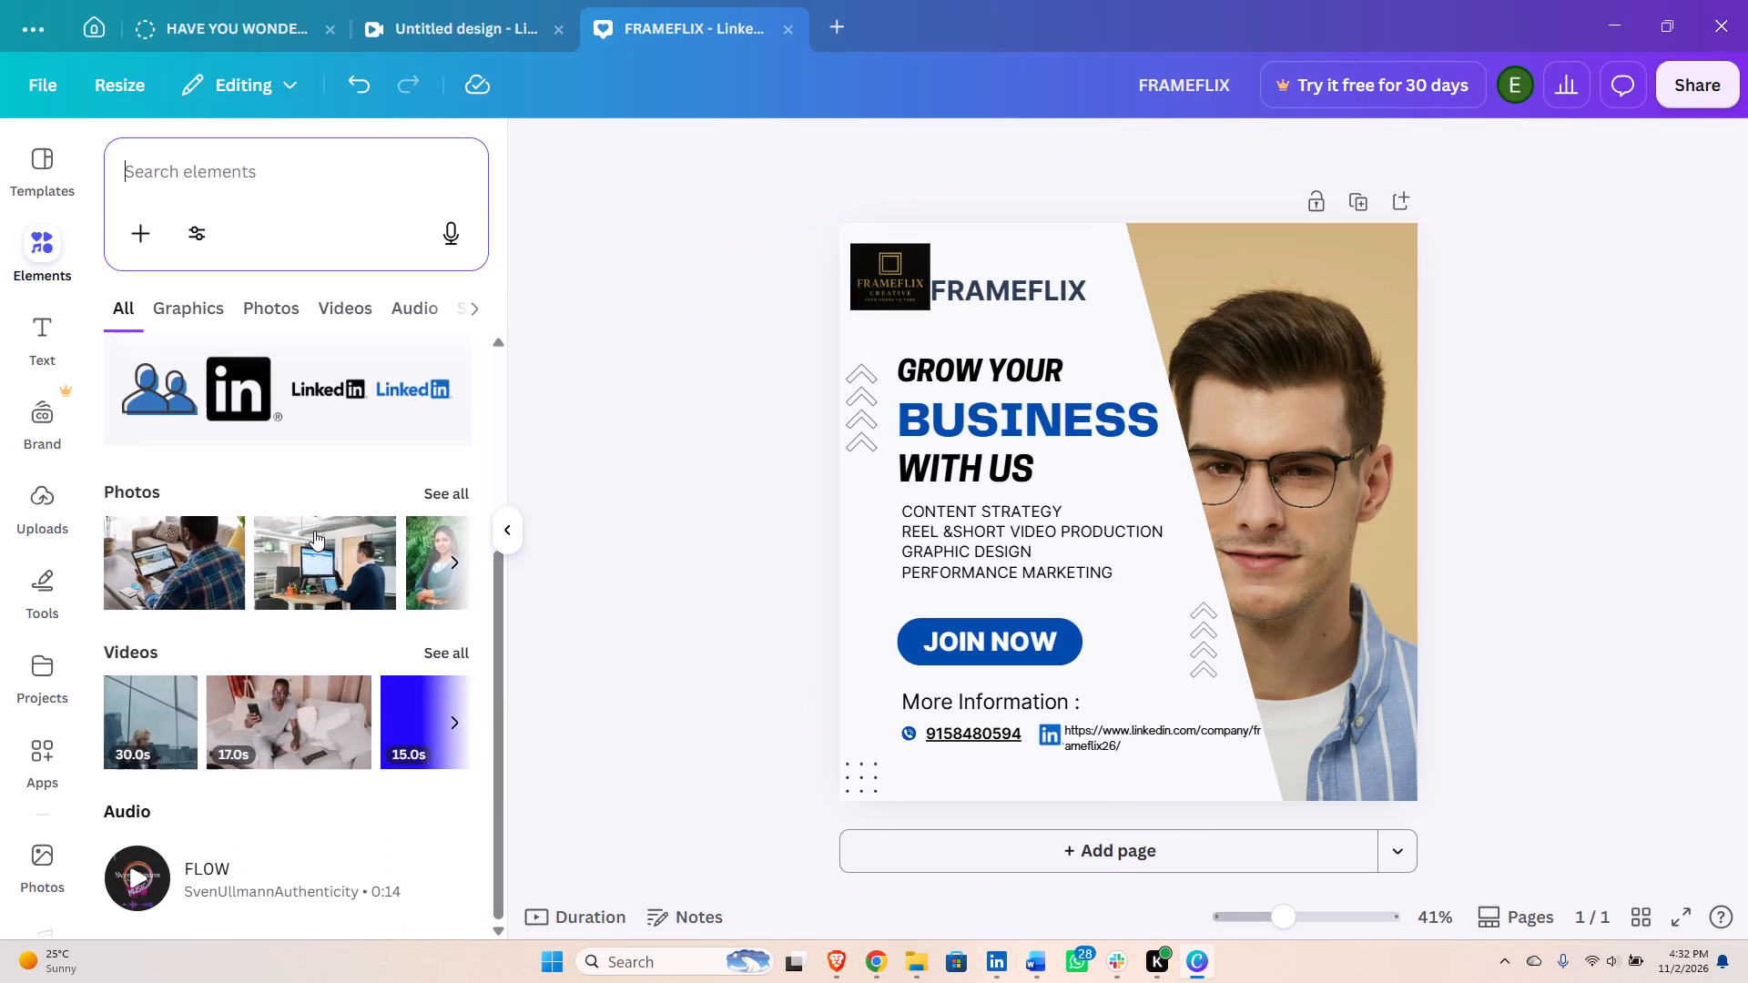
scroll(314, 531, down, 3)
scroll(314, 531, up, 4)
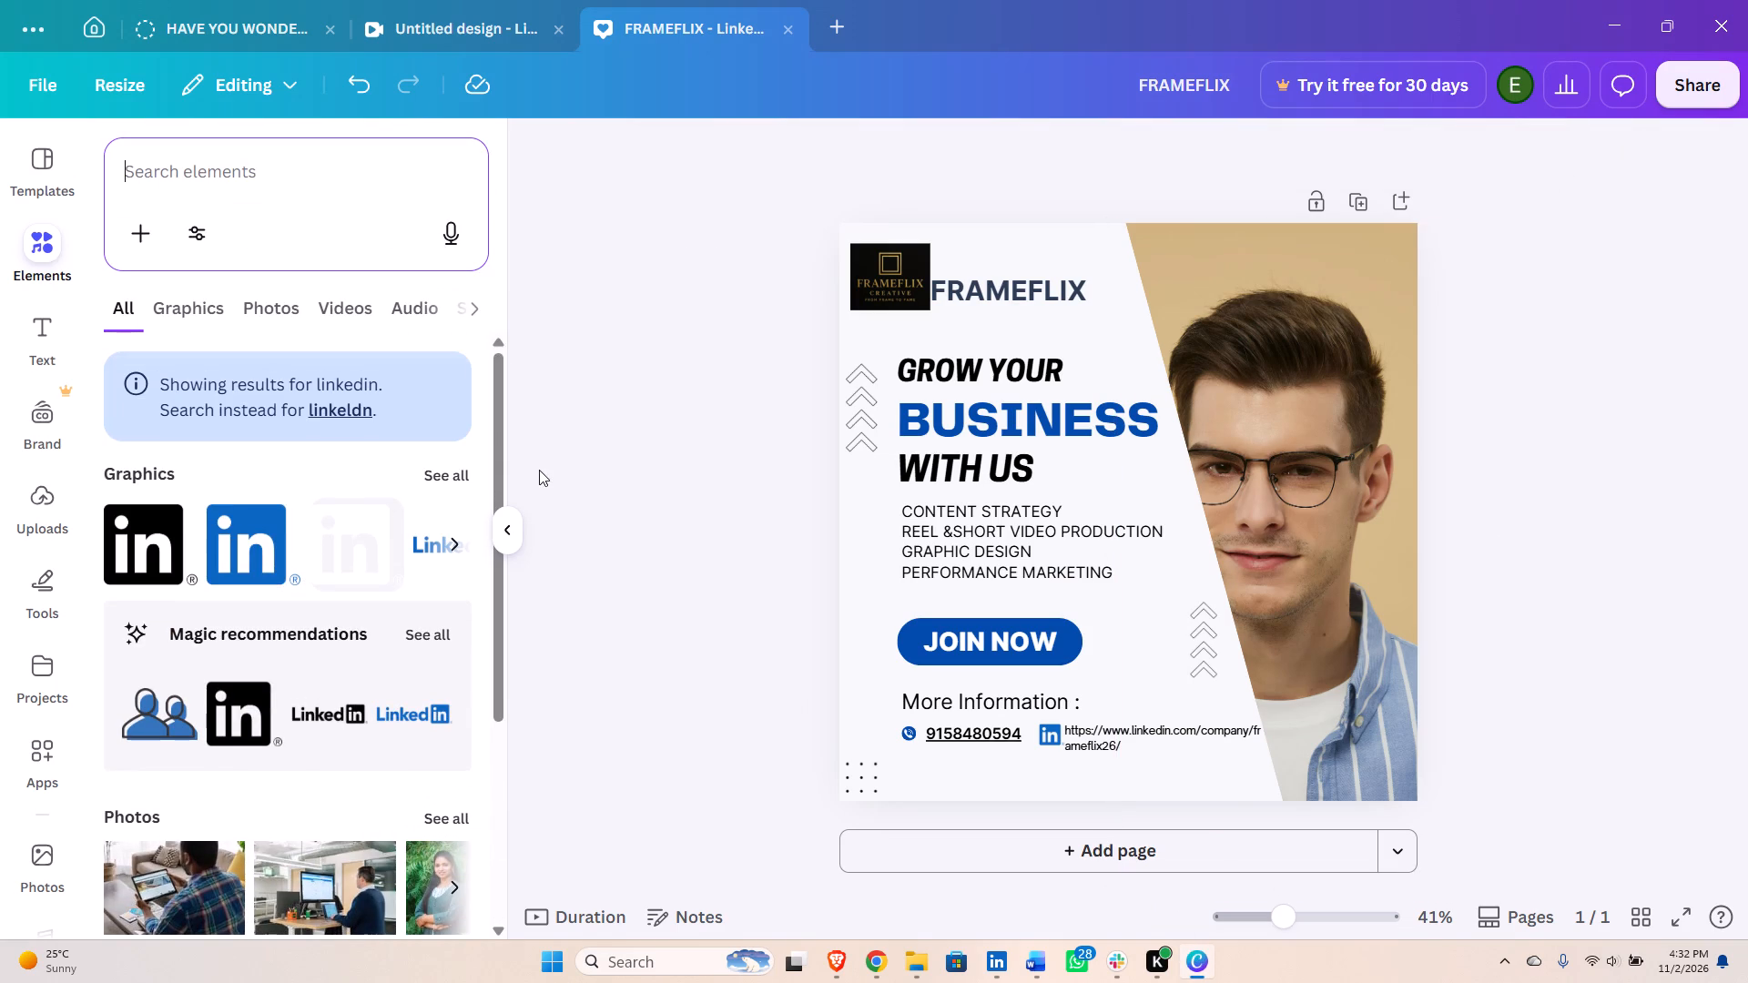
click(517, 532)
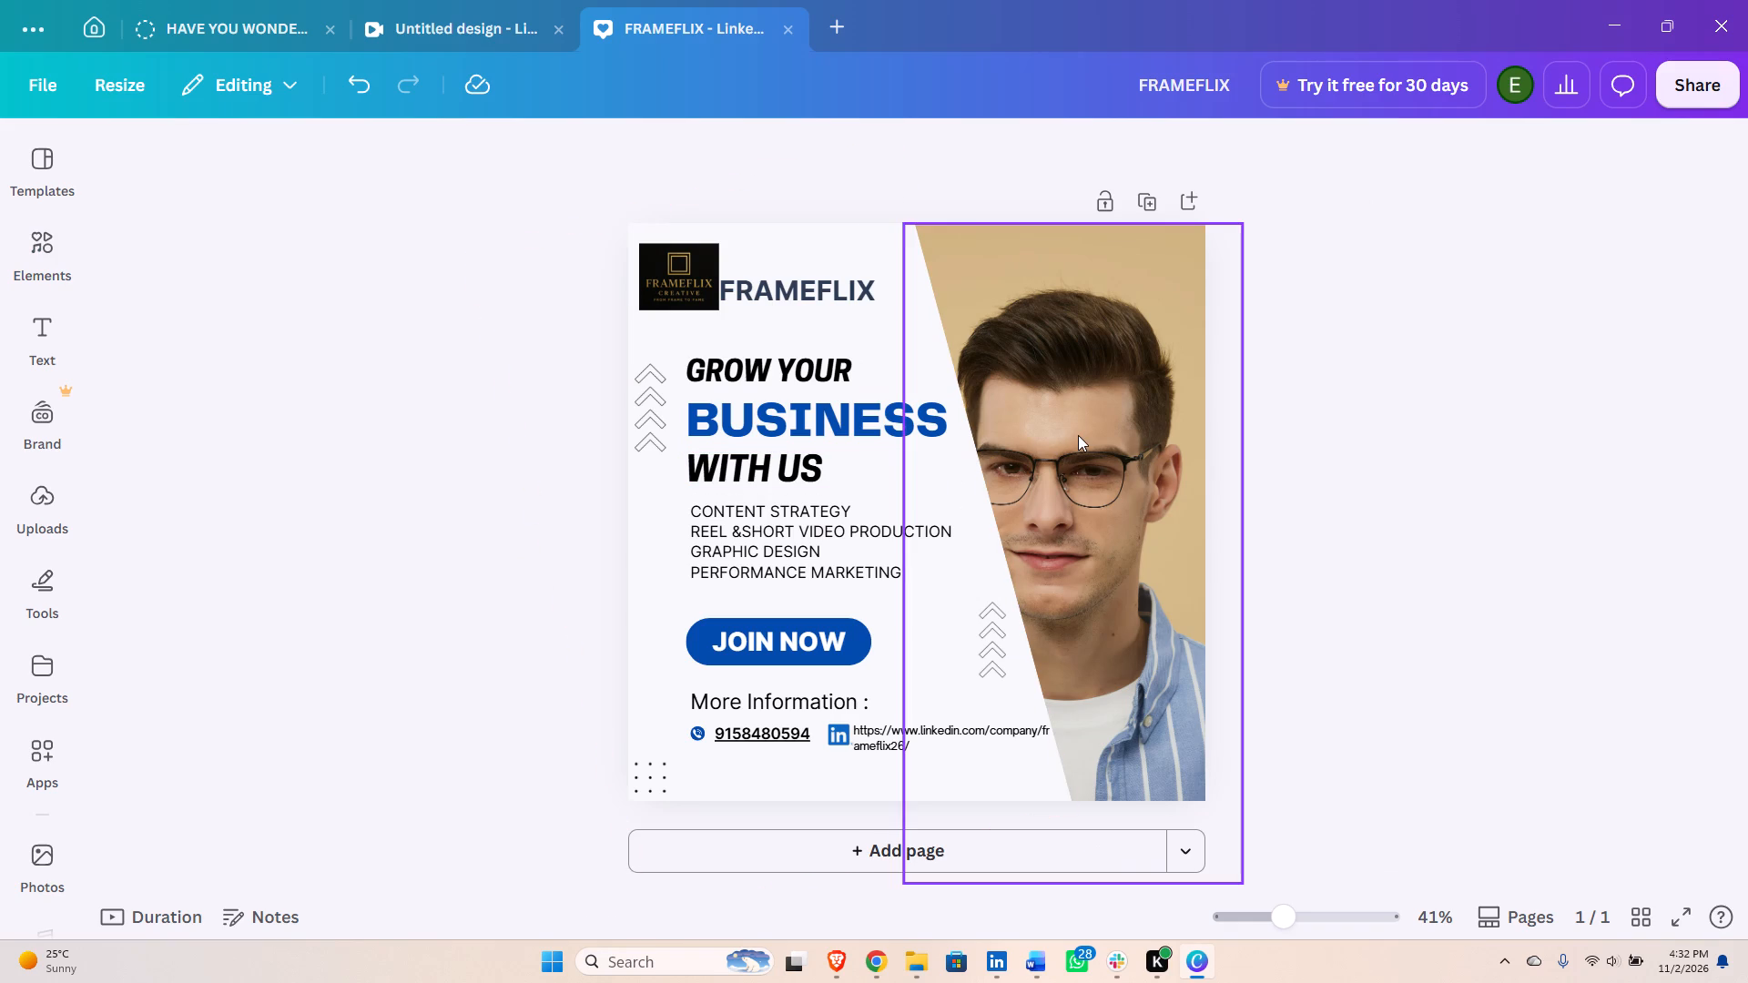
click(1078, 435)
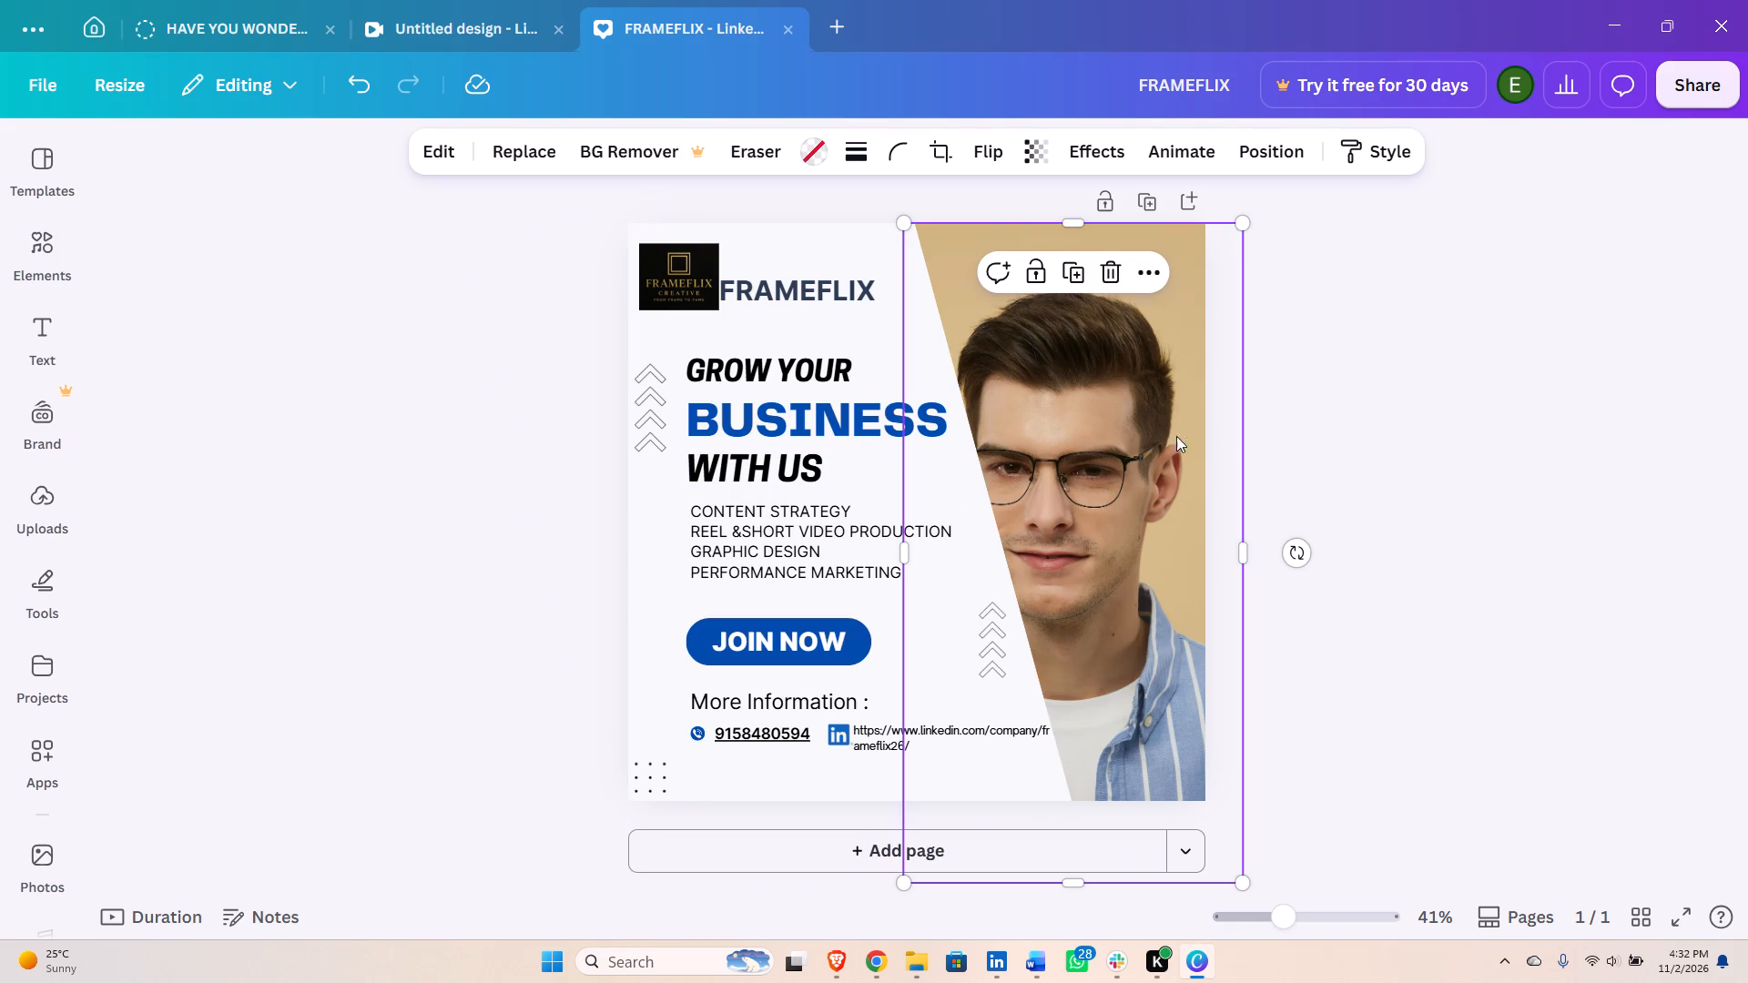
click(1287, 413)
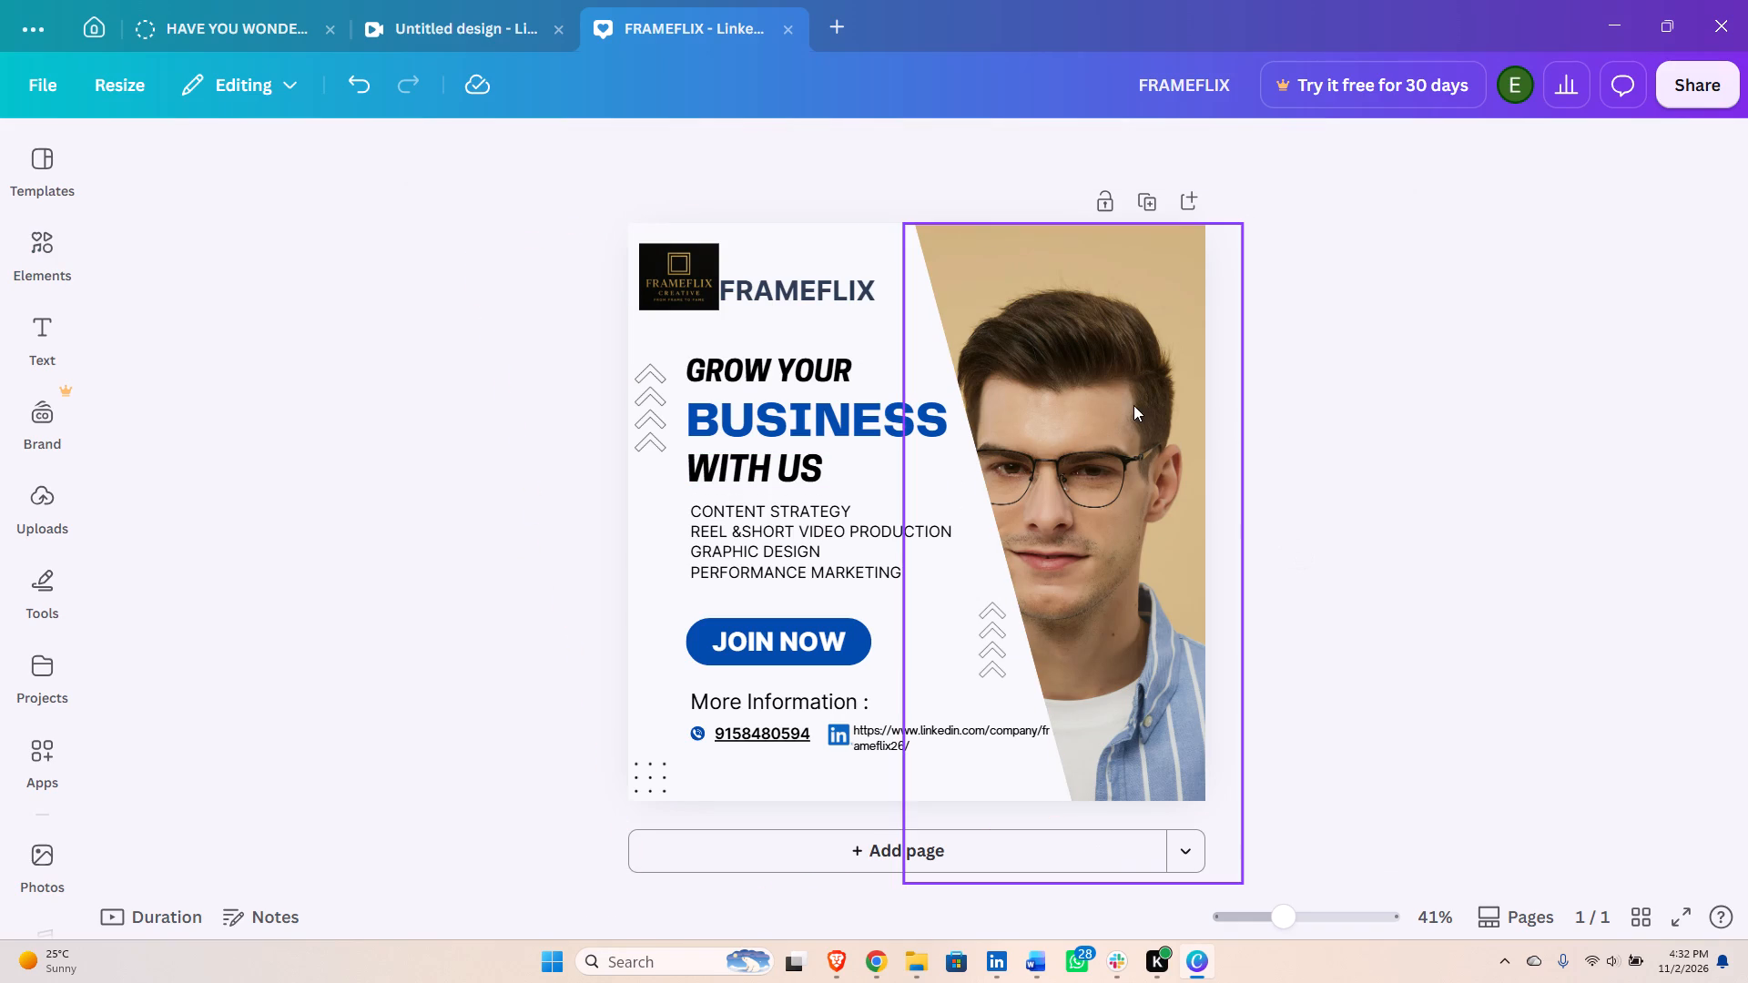
With the man's photo selected, search the elements library for A COMPANY THAT DOES BRANDING.
click(1132, 405)
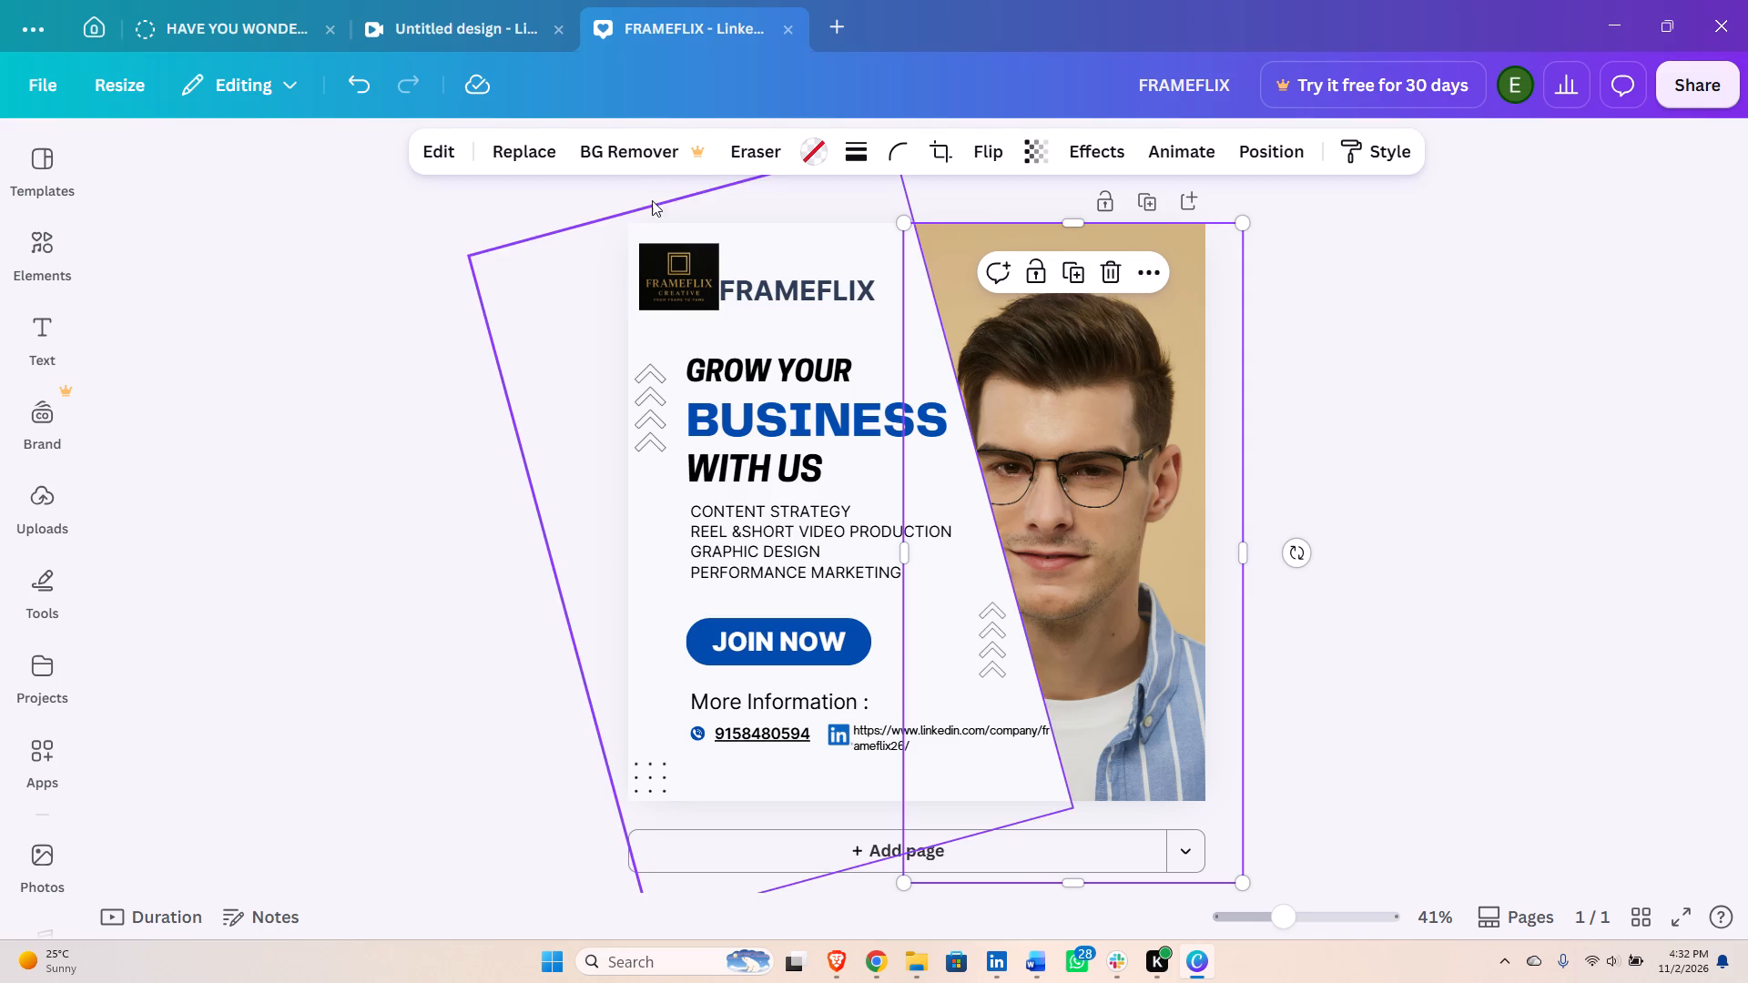
click(62, 158)
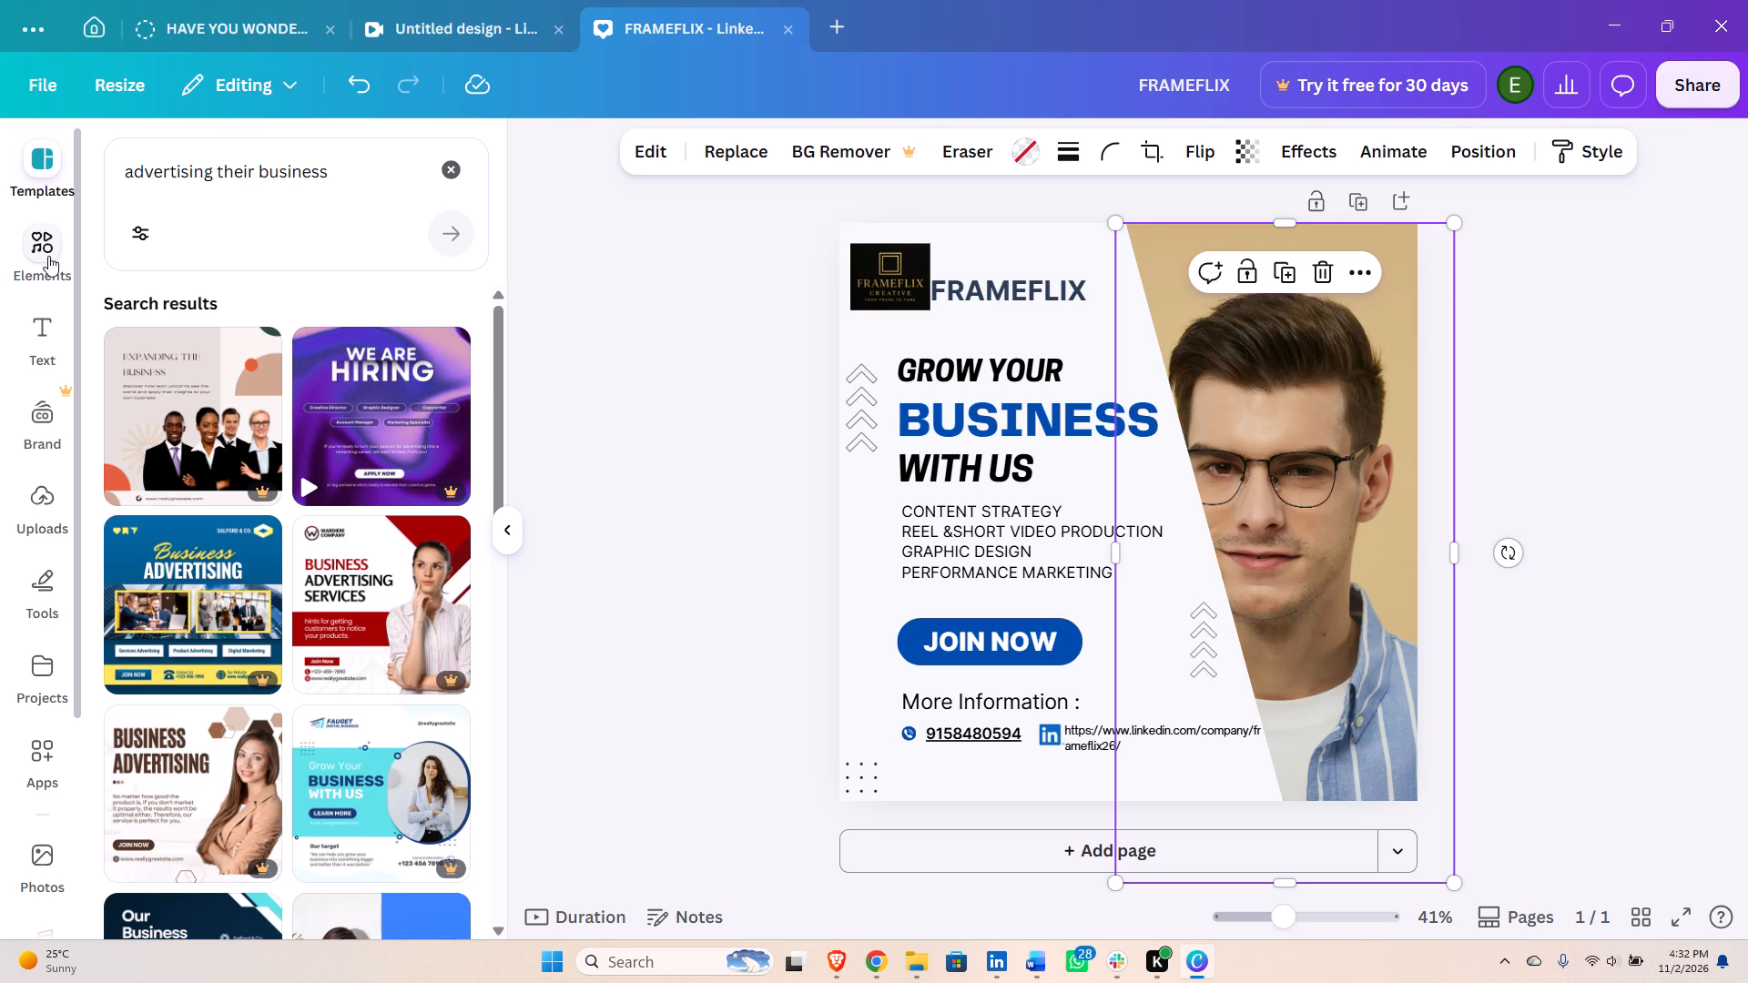
click(48, 256)
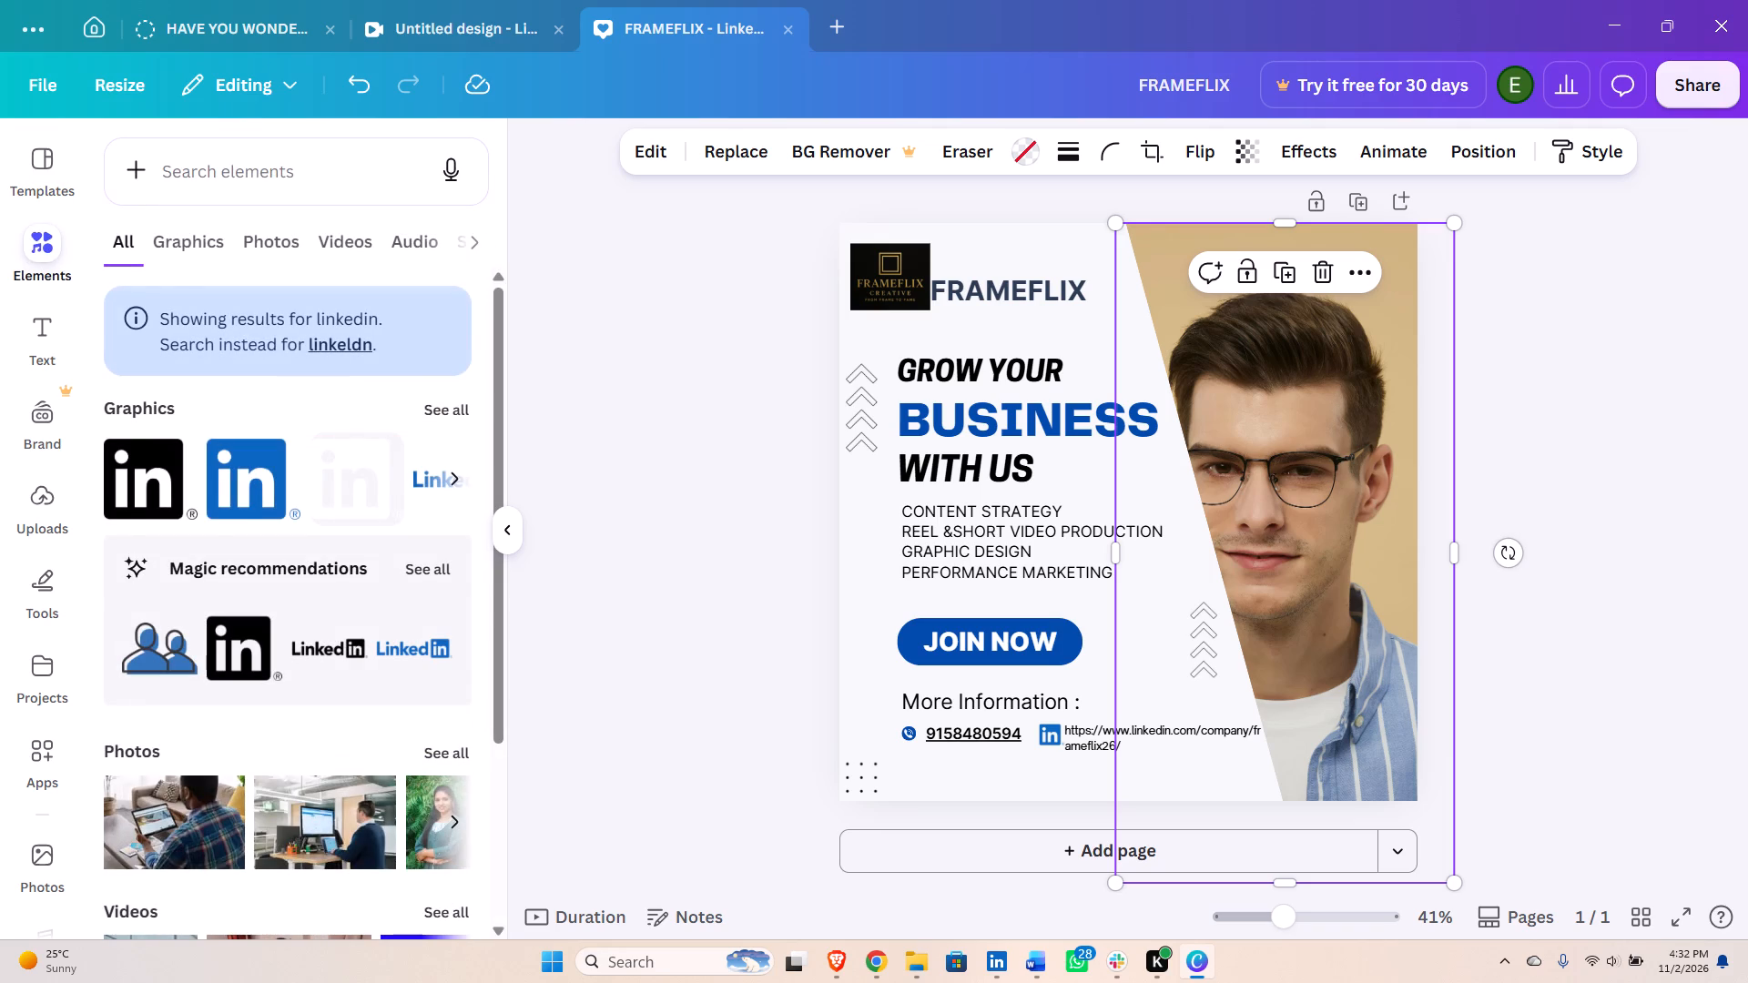
click(208, 182)
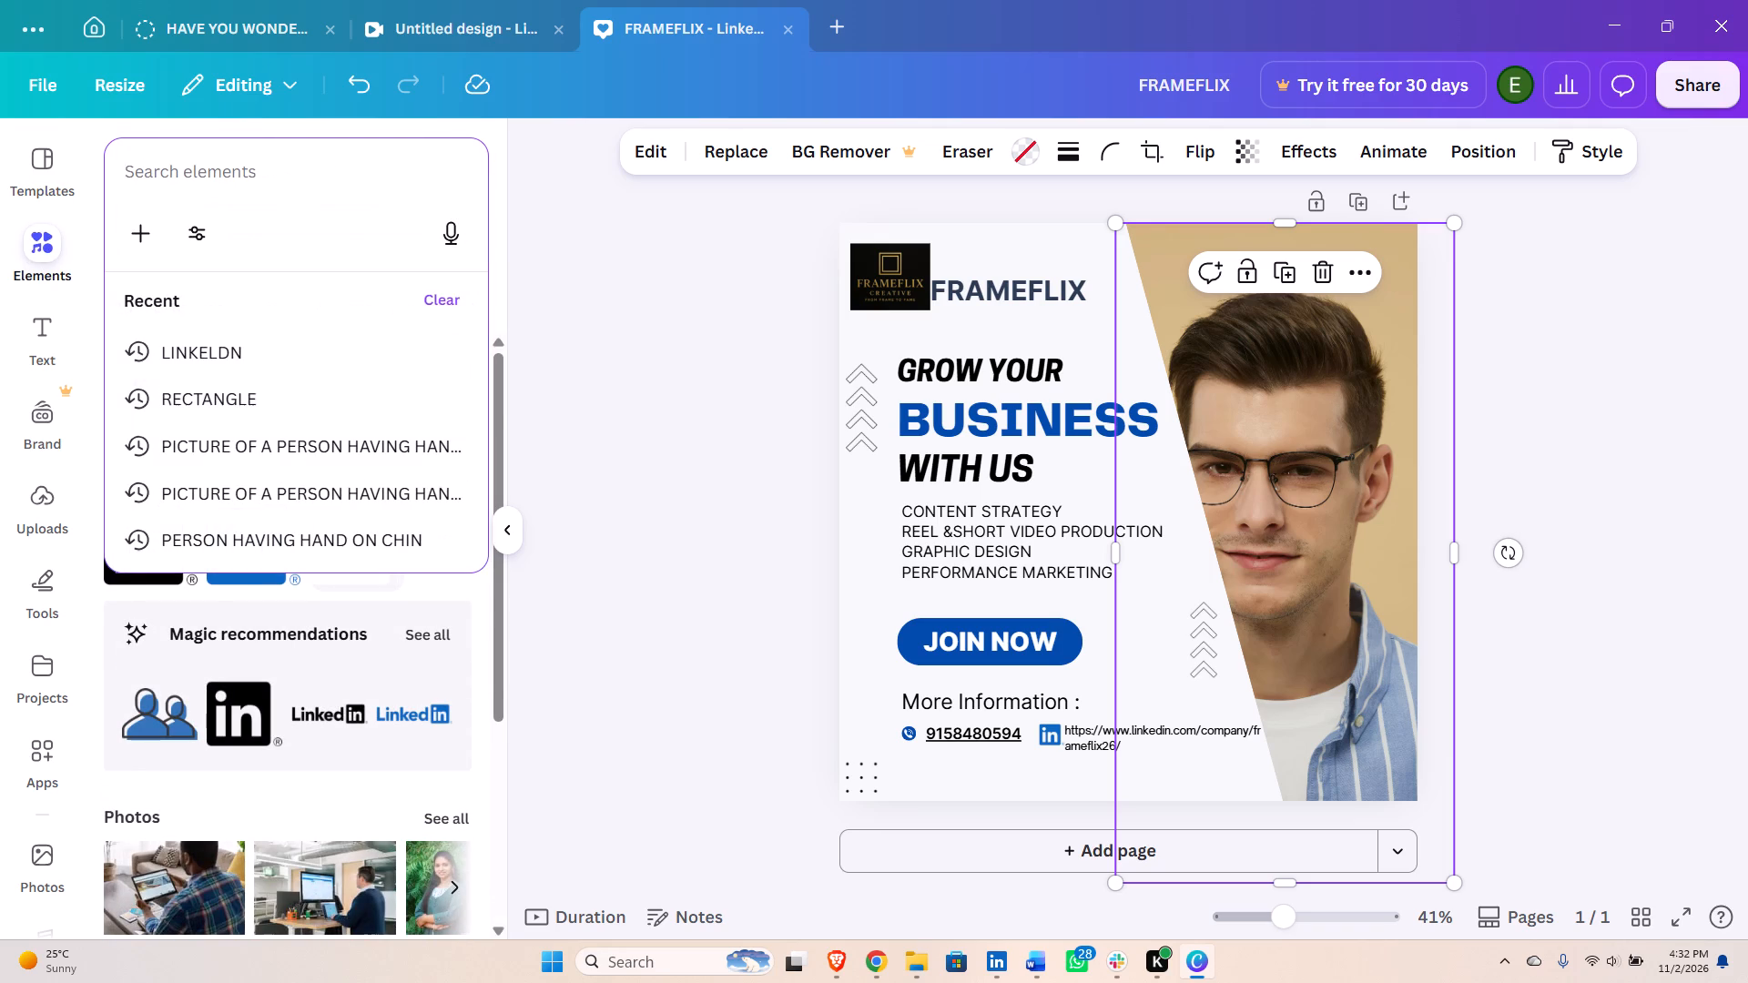
text(A C)
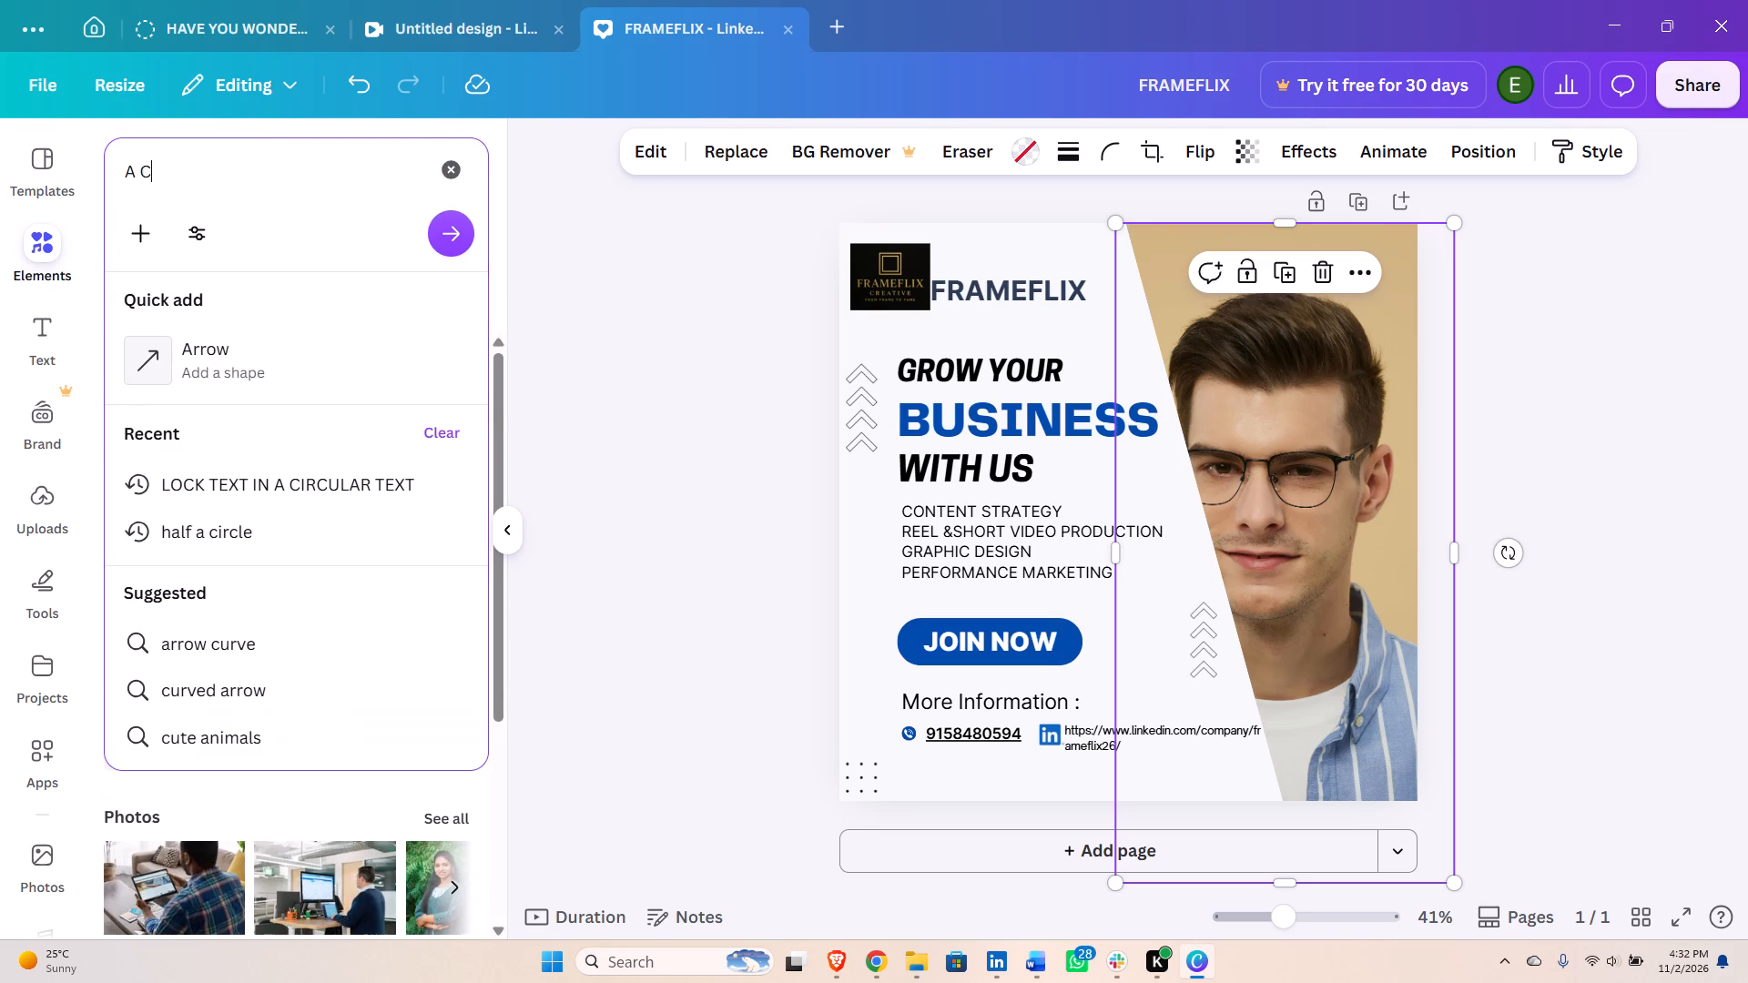
text(OMPANTTH)
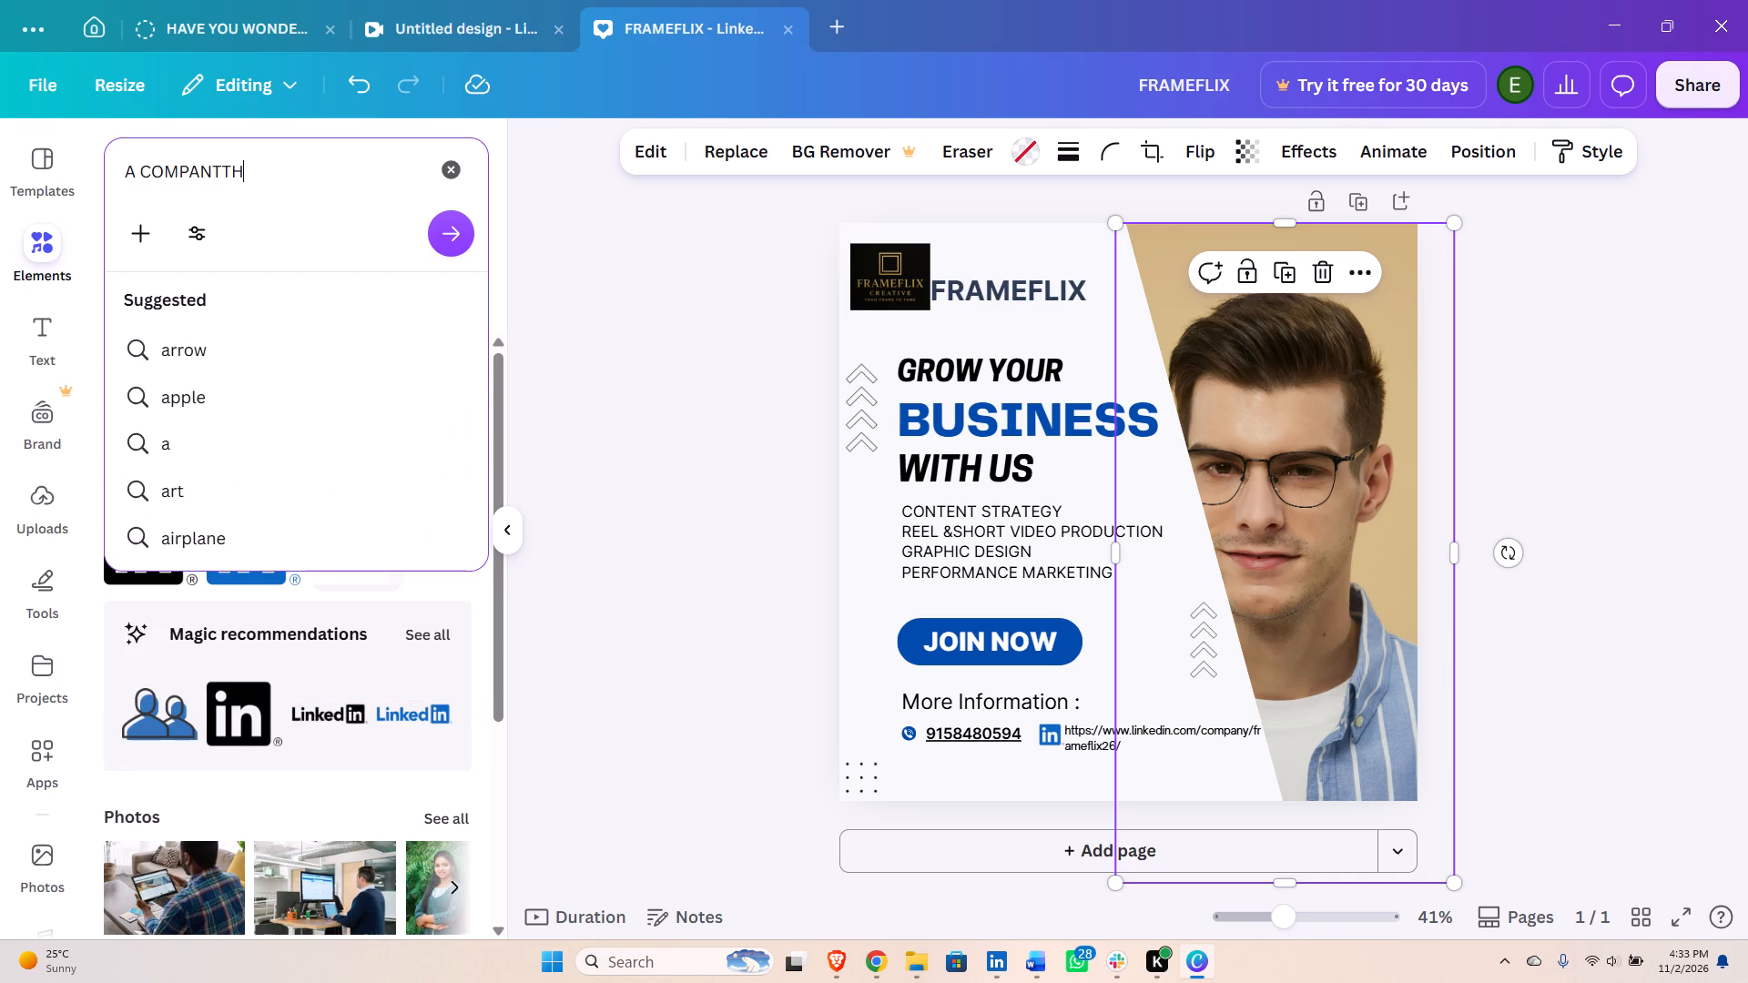
key(BackSpace)
key(BackSpace)
key(space)
key(BackSpace)
key(BackSpace)
text(Y THAT DOES)
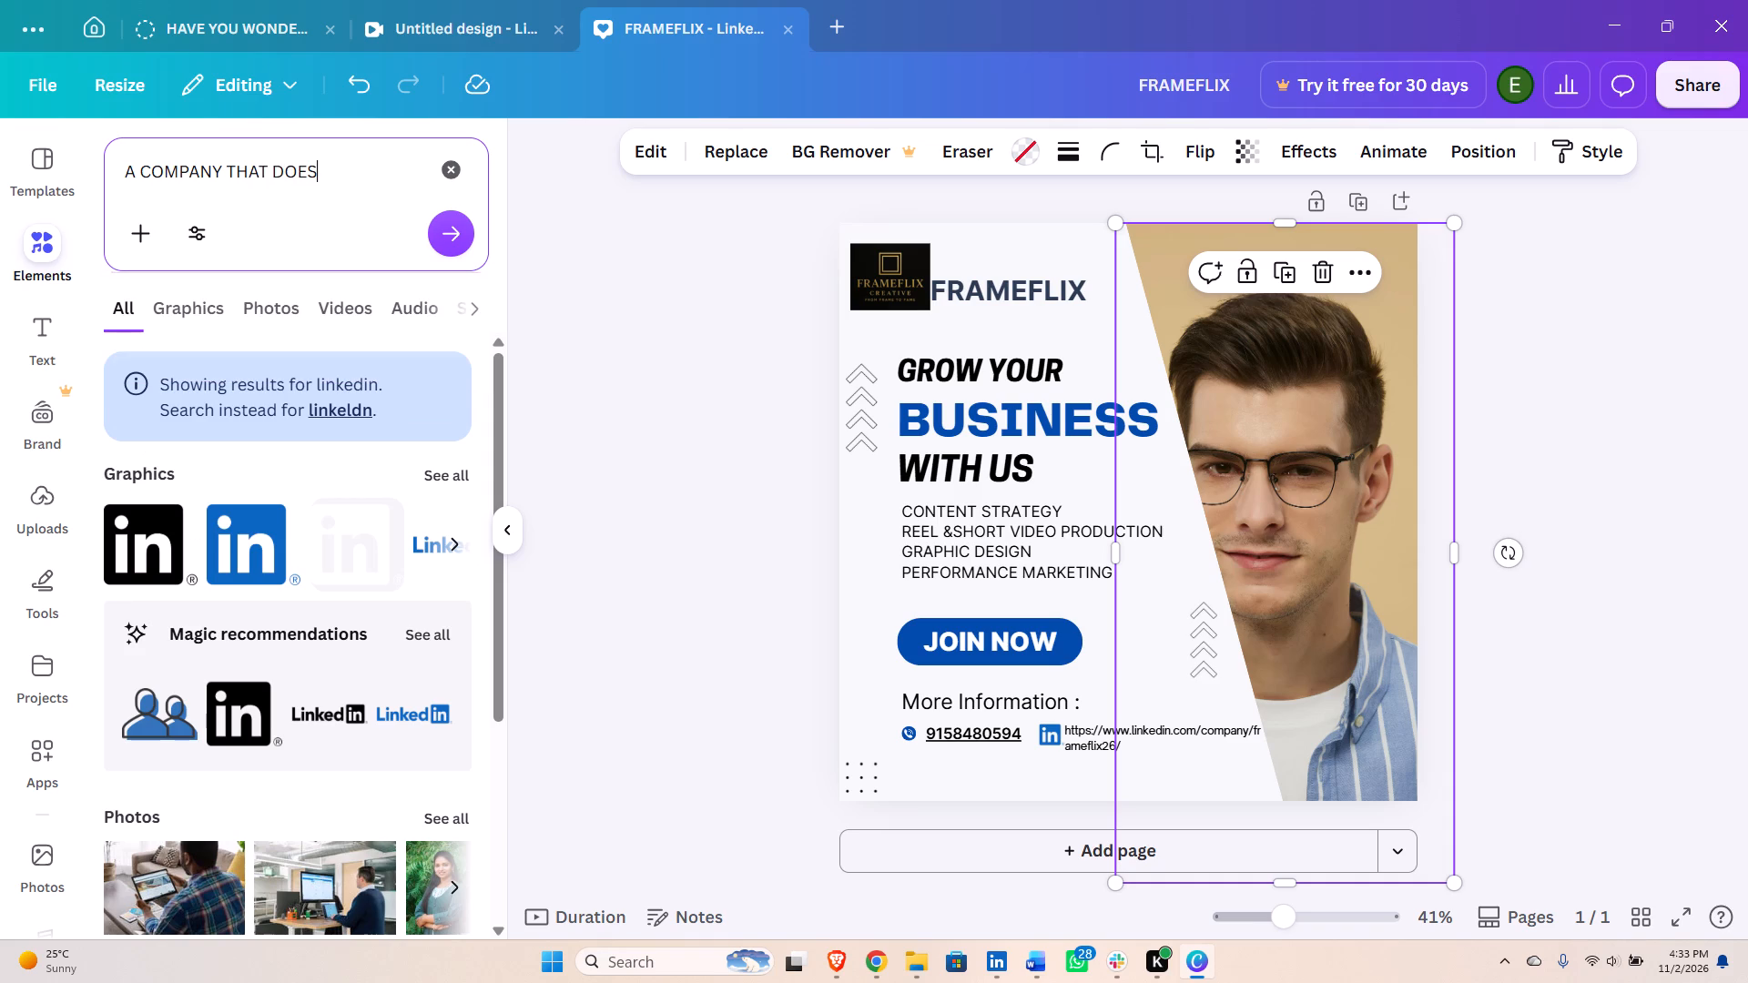
key(space)
key(b)
text(RANDING)
key(Return)
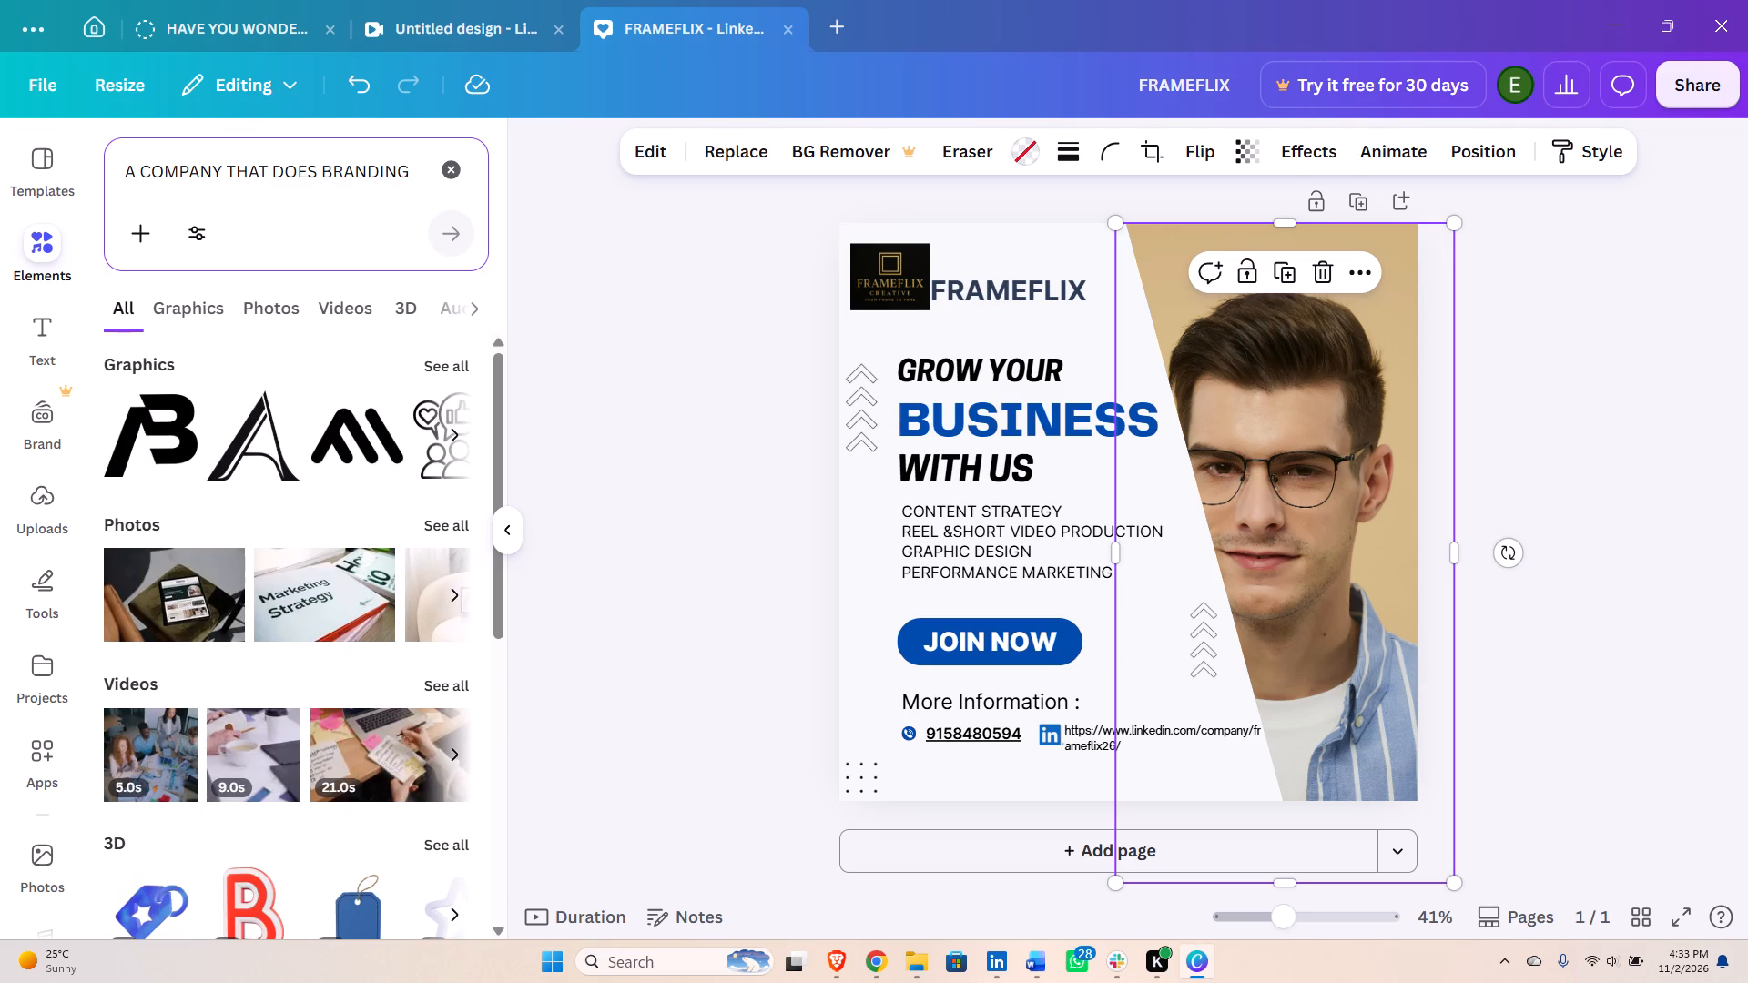
Browse the photo results for a suitable branding image, then close the results and deselect the man's photo.
click(460, 603)
click(460, 603)
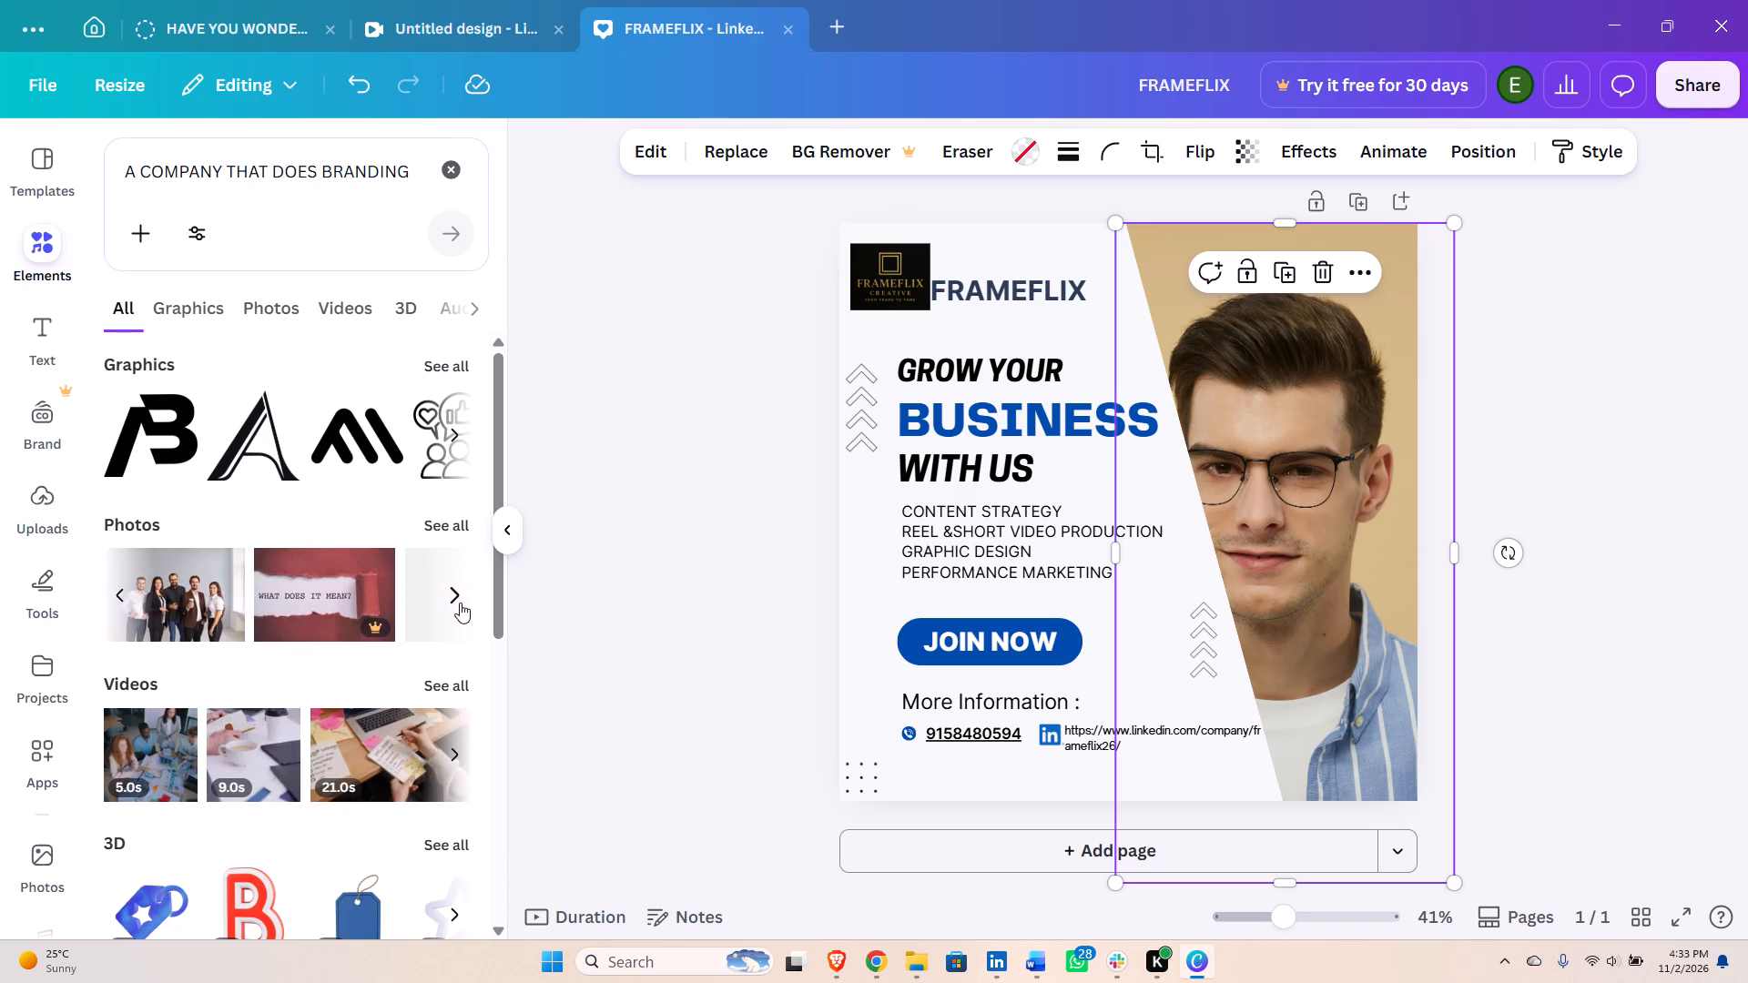
click(460, 603)
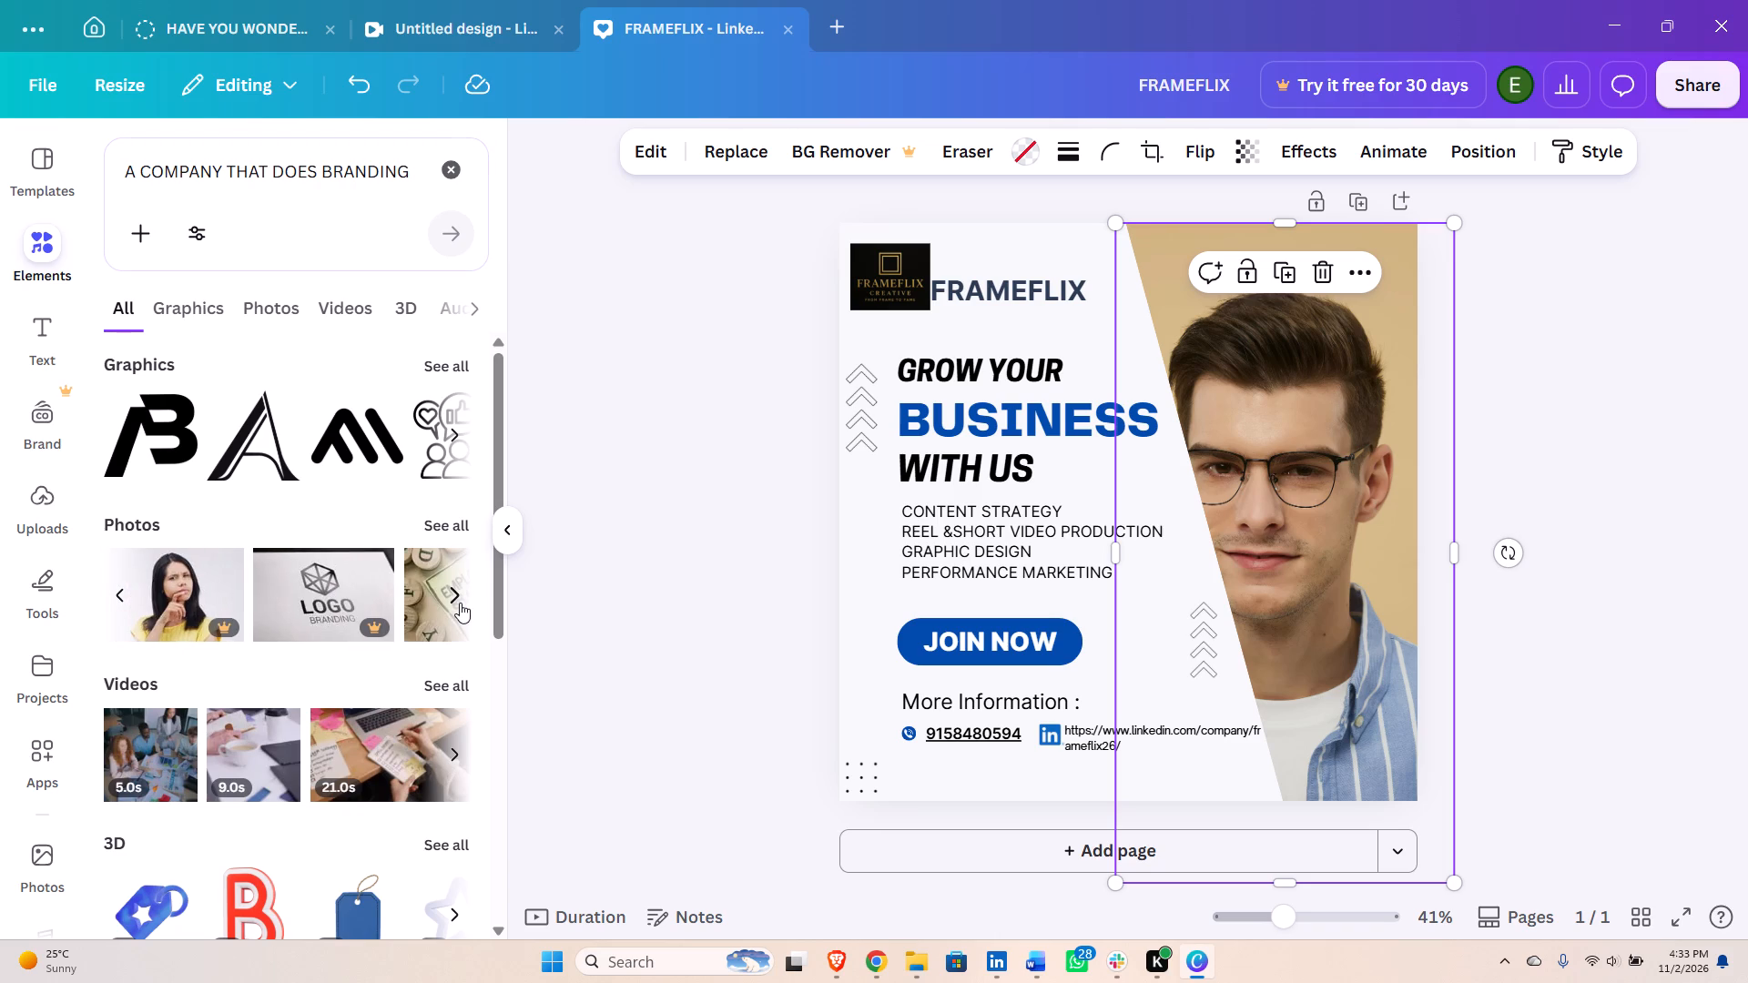
click(460, 603)
click(460, 603)
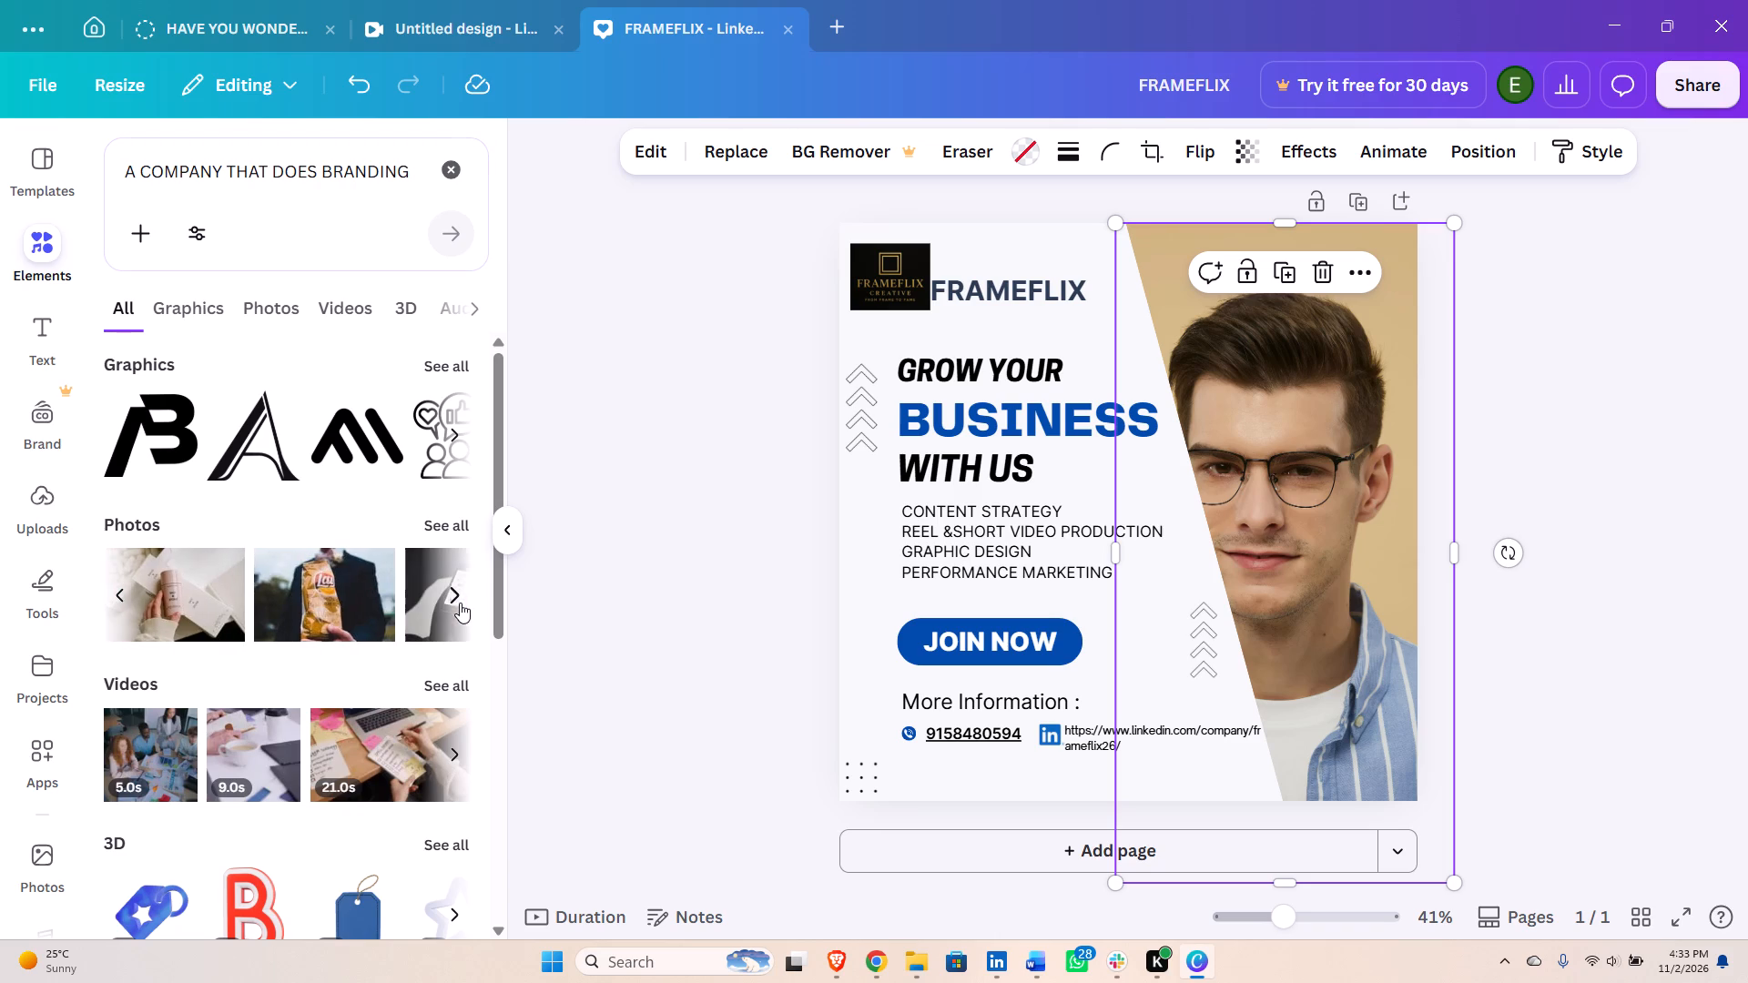
click(503, 539)
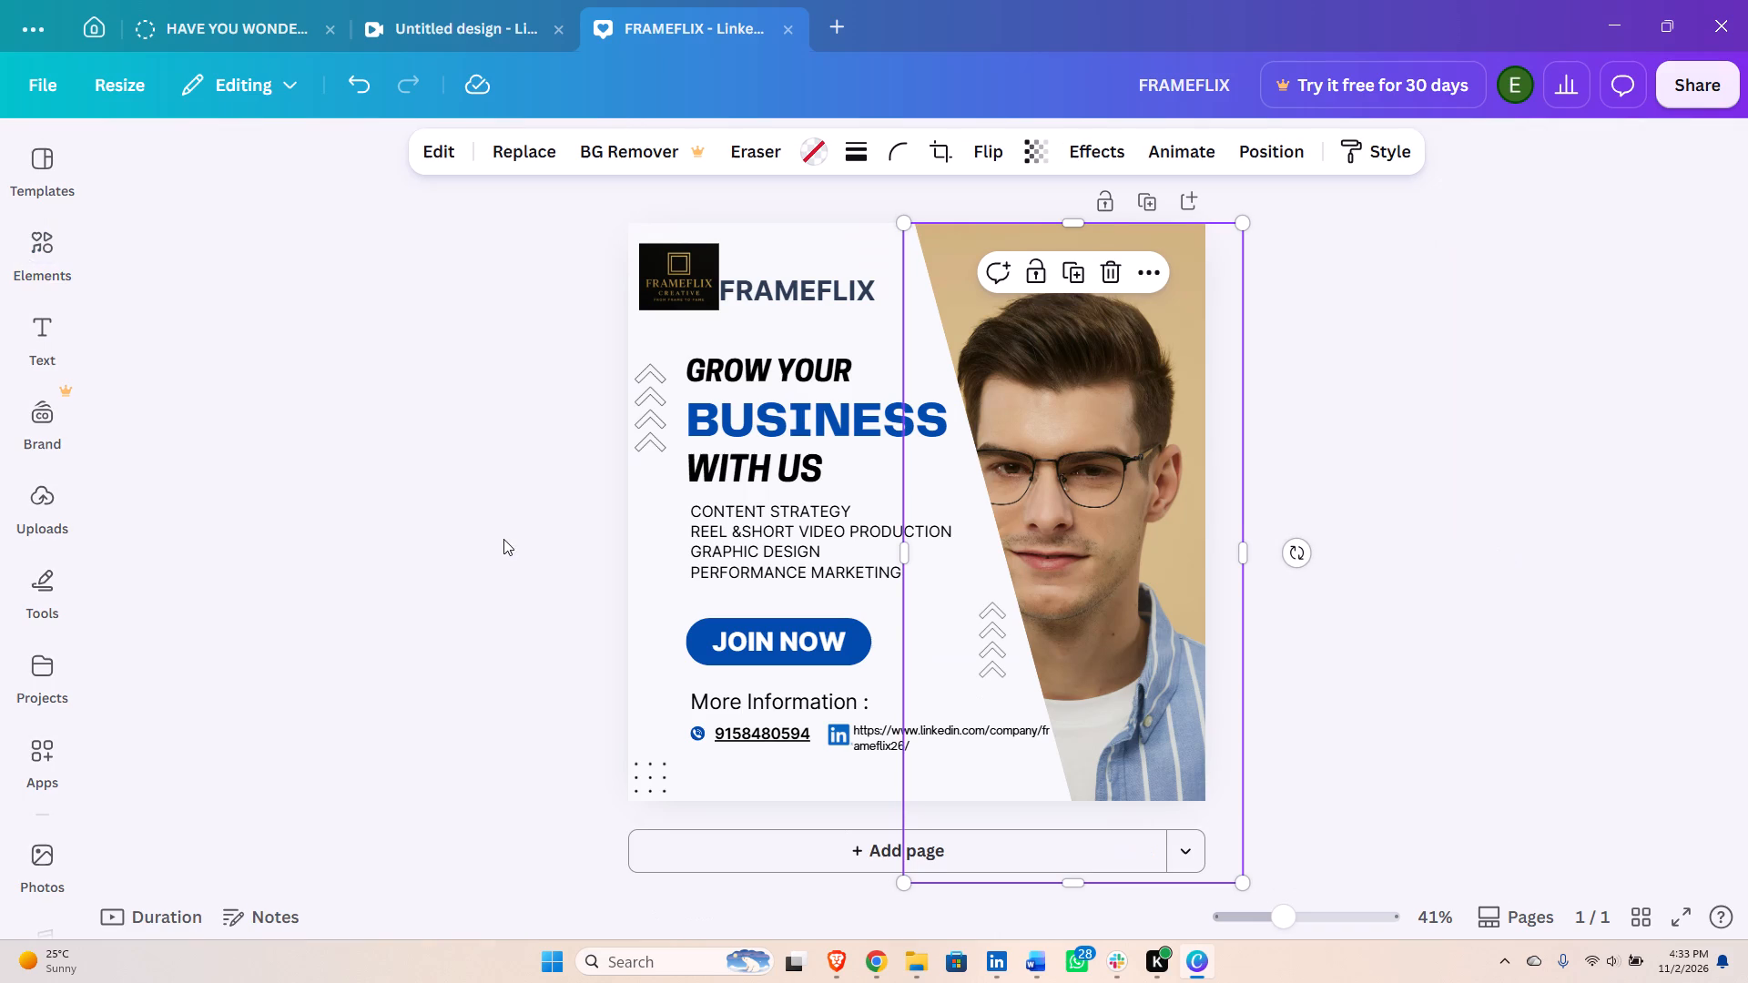
click(1354, 583)
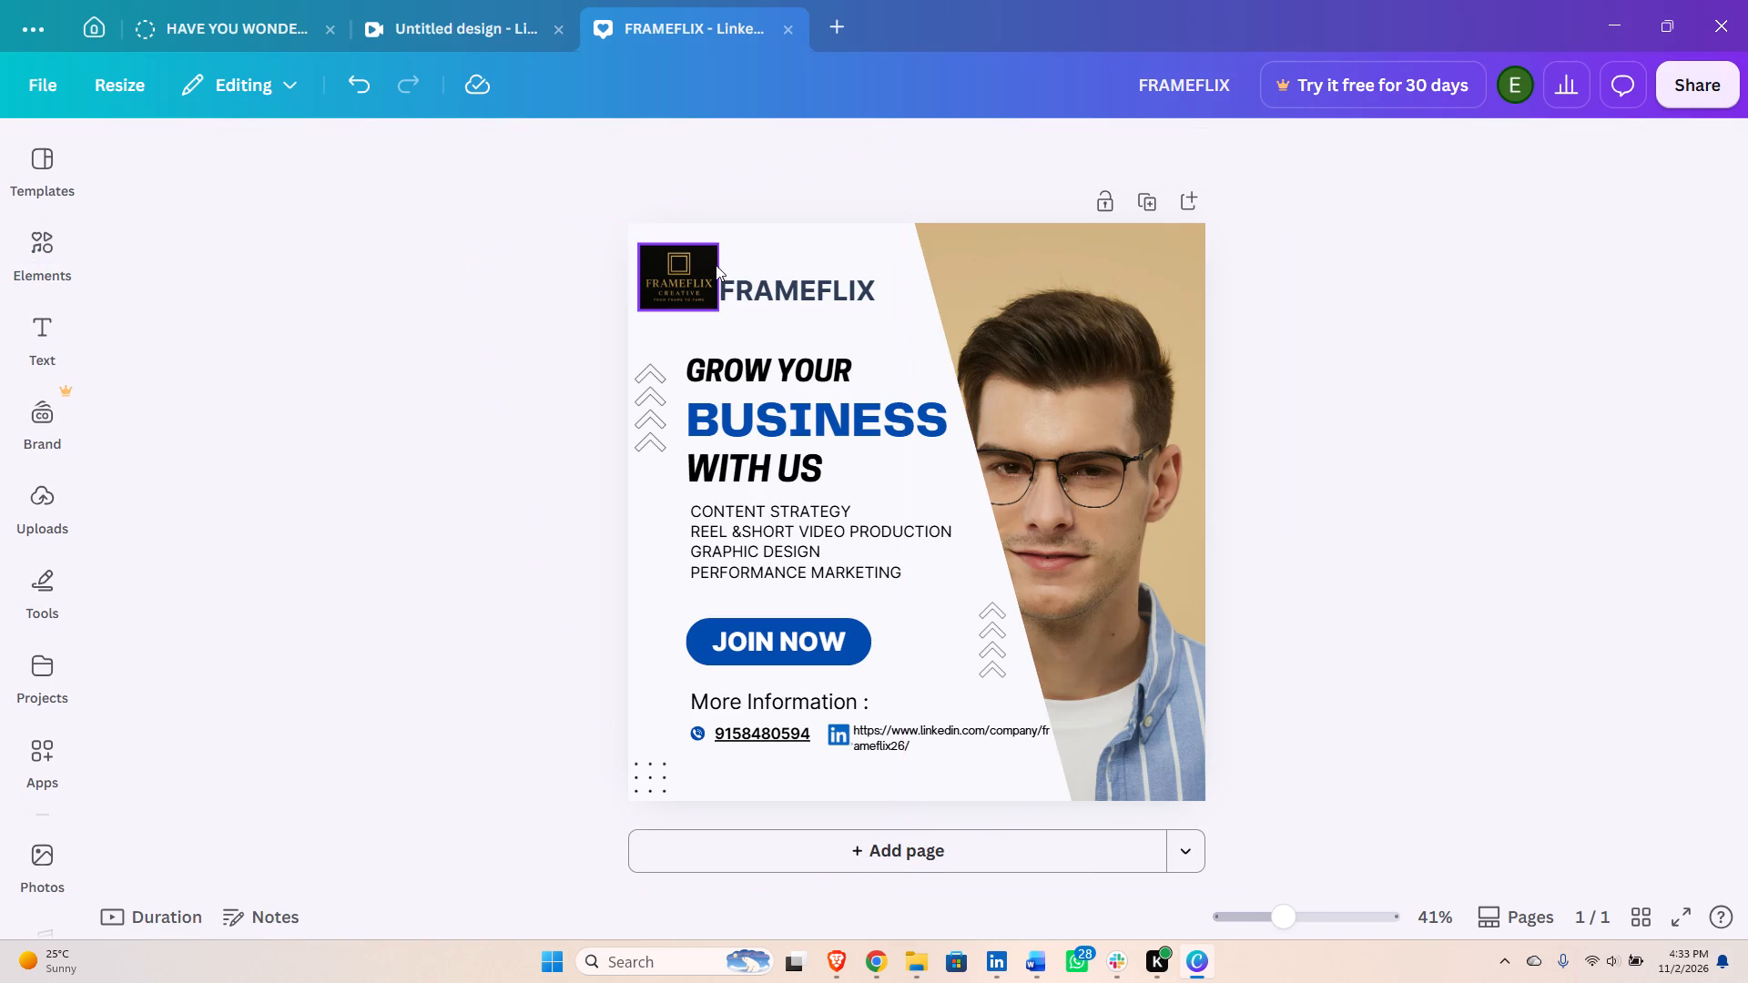
Move the FRAMEFLIX title slightly upward beside the logo and deselect it.
click(767, 290)
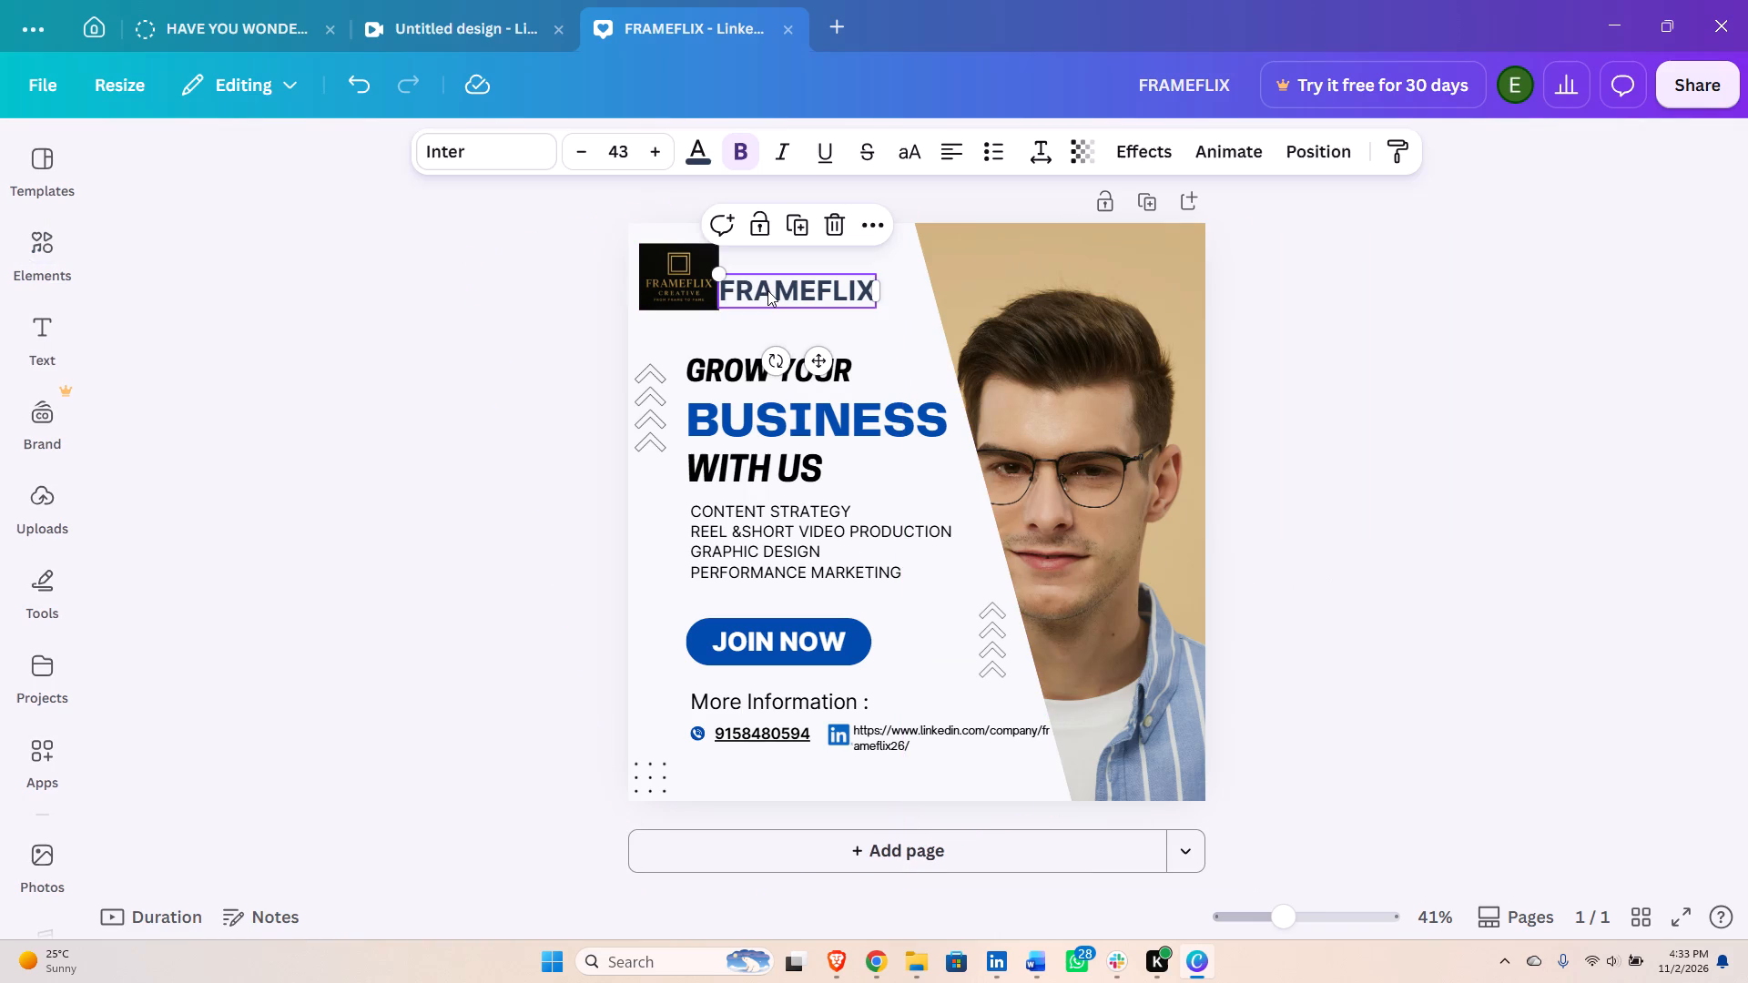
drag(767, 290, 767, 281)
drag(767, 281, 767, 279)
click(1423, 350)
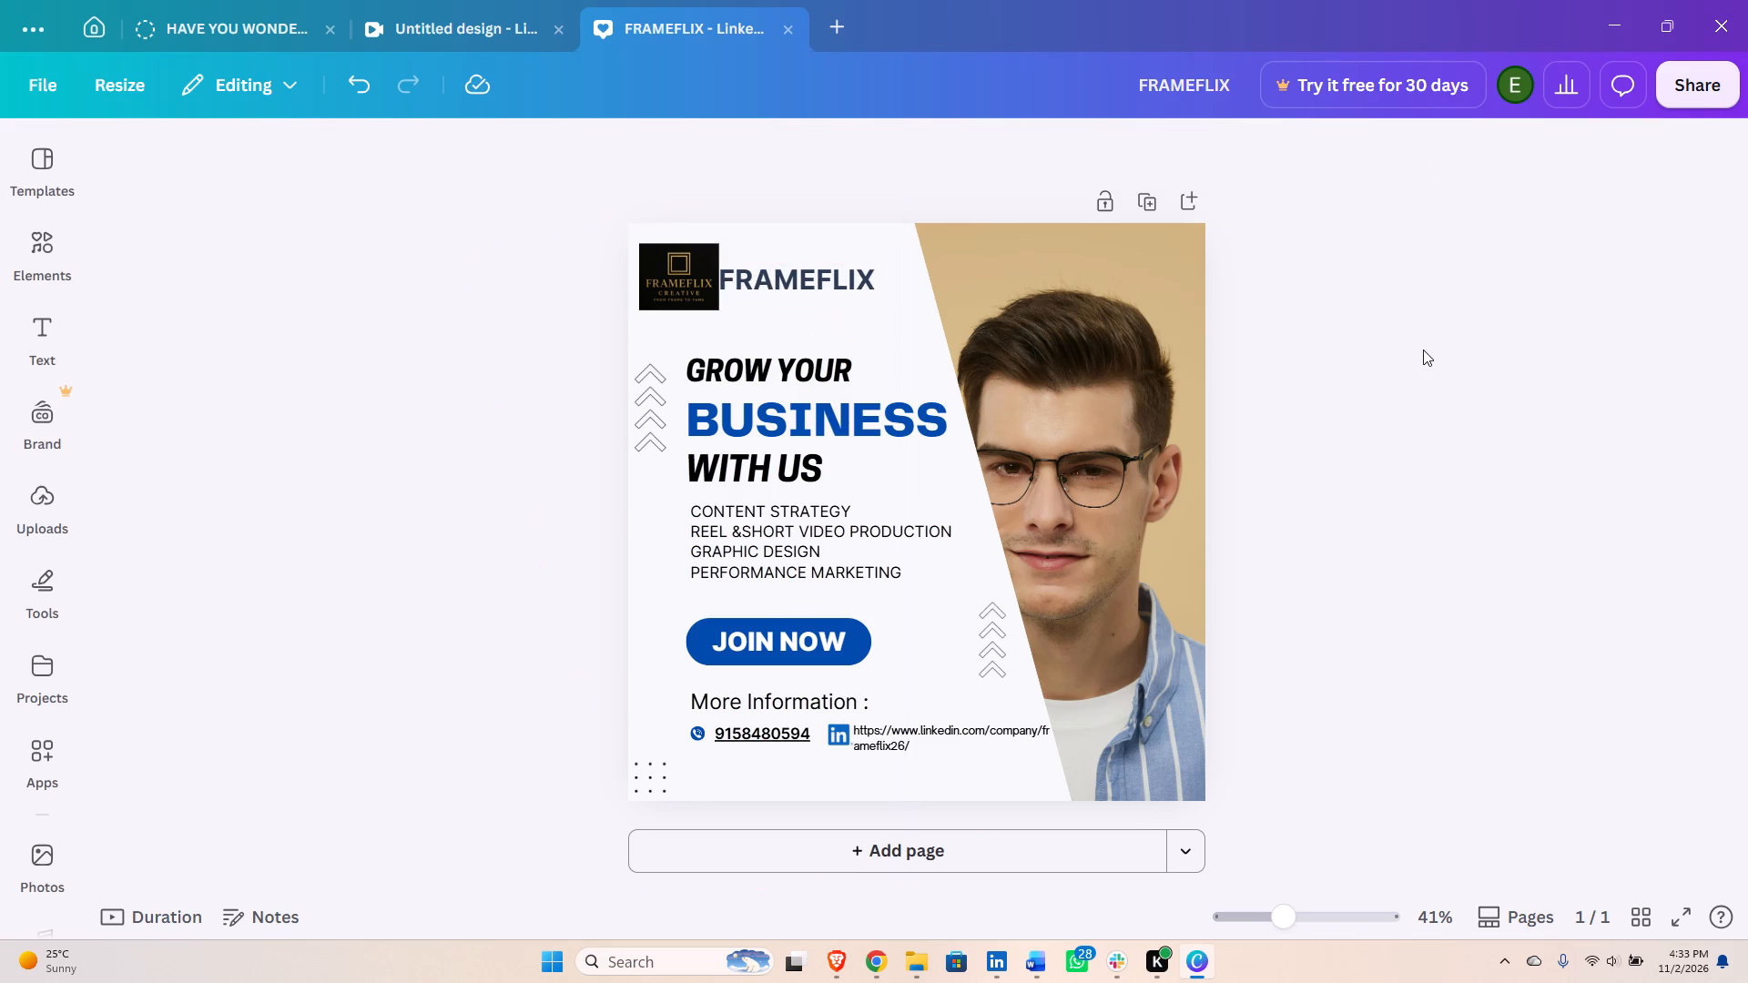
scroll(1423, 350, up, 1)
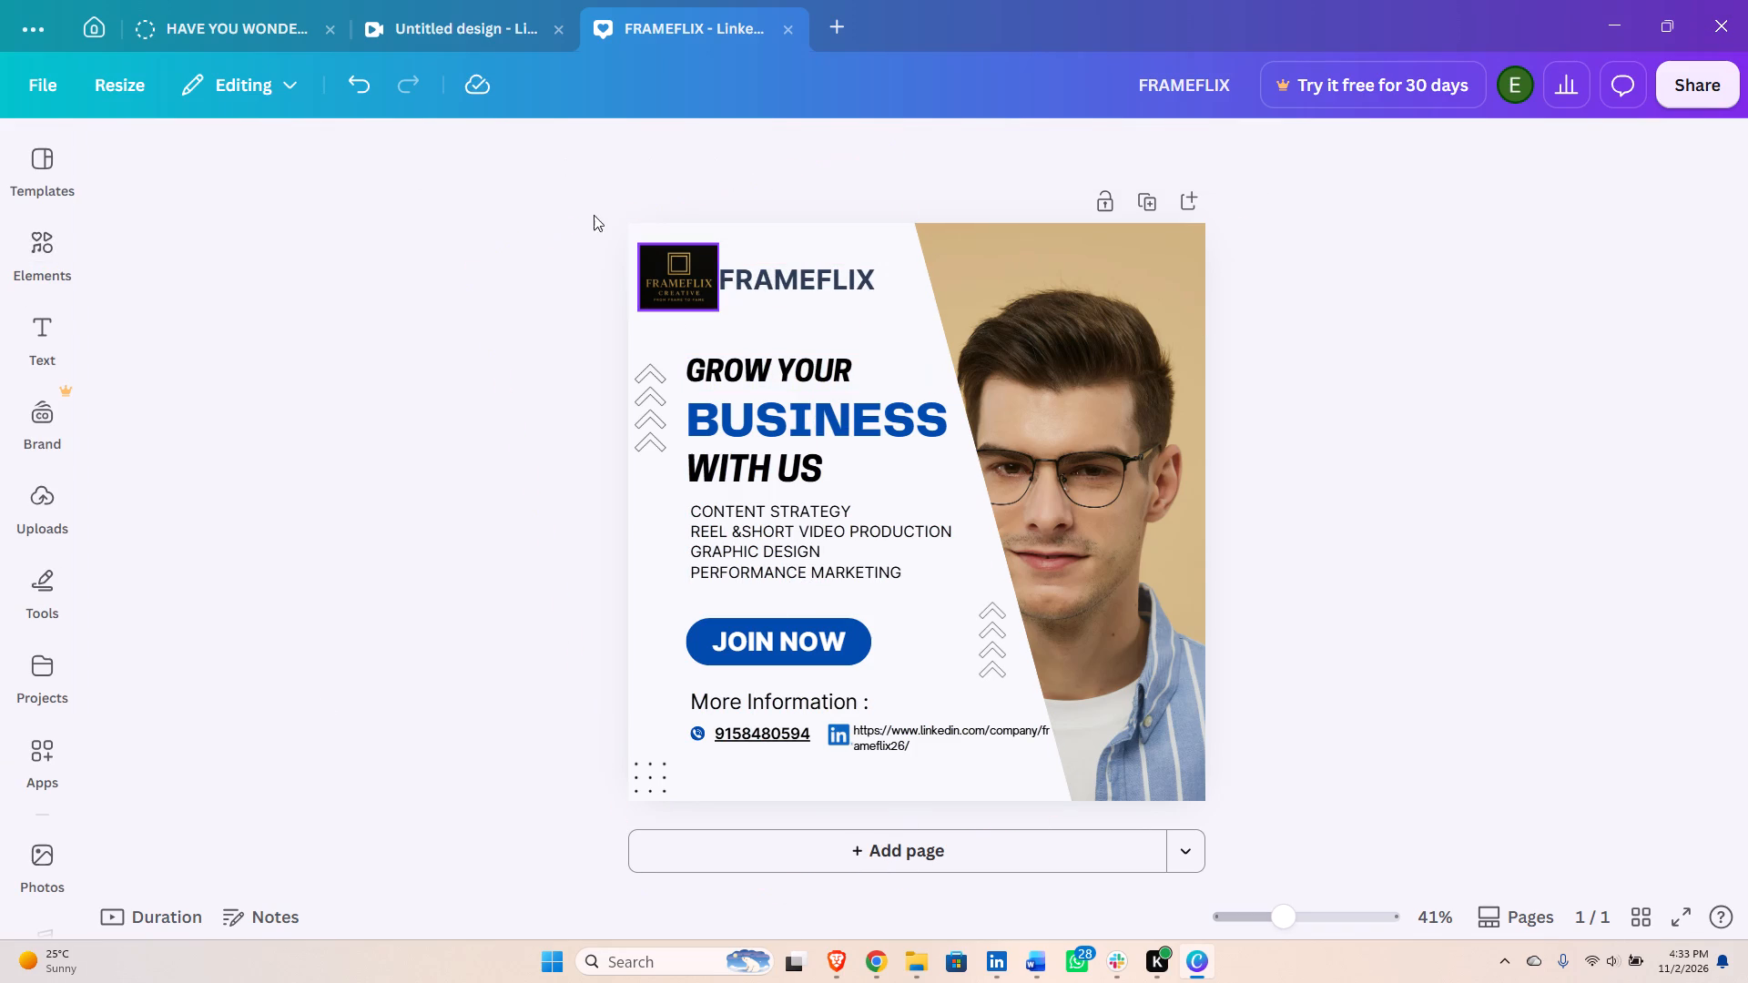
Apply all 5 pages of the Business Advertising LinkedIn Video in White Open Lines Style template to the untitled LinkedIn design, and close that design.
click(463, 13)
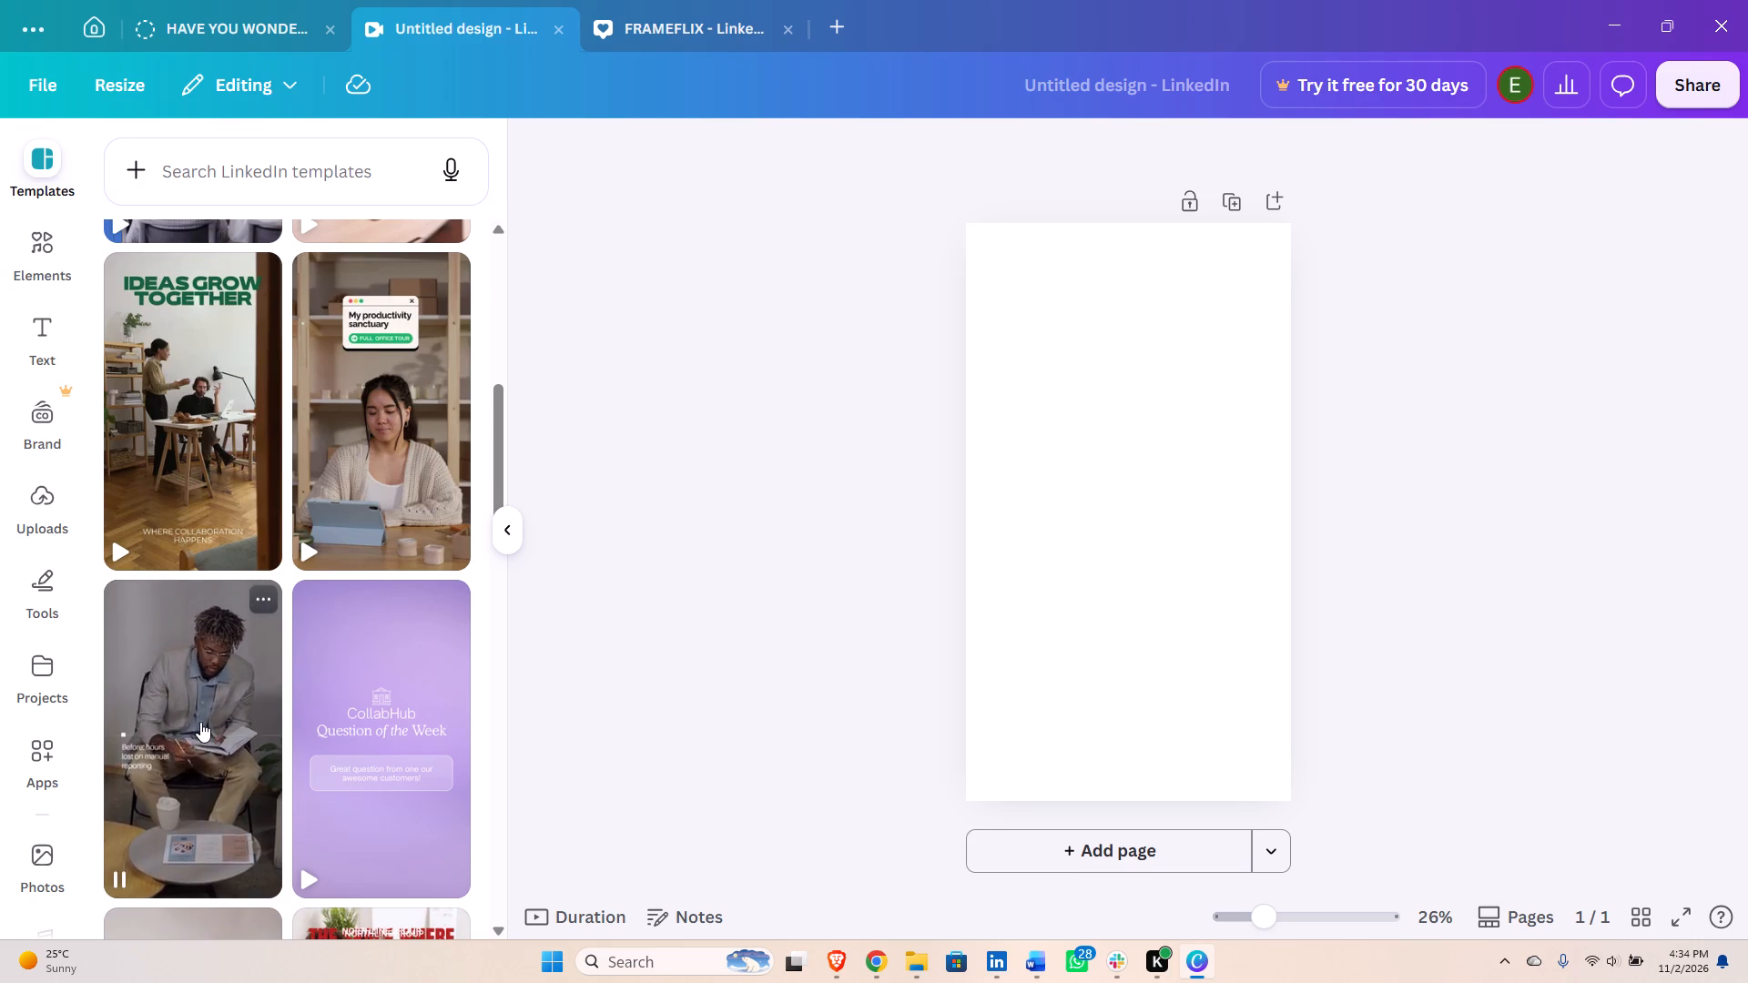
click(200, 722)
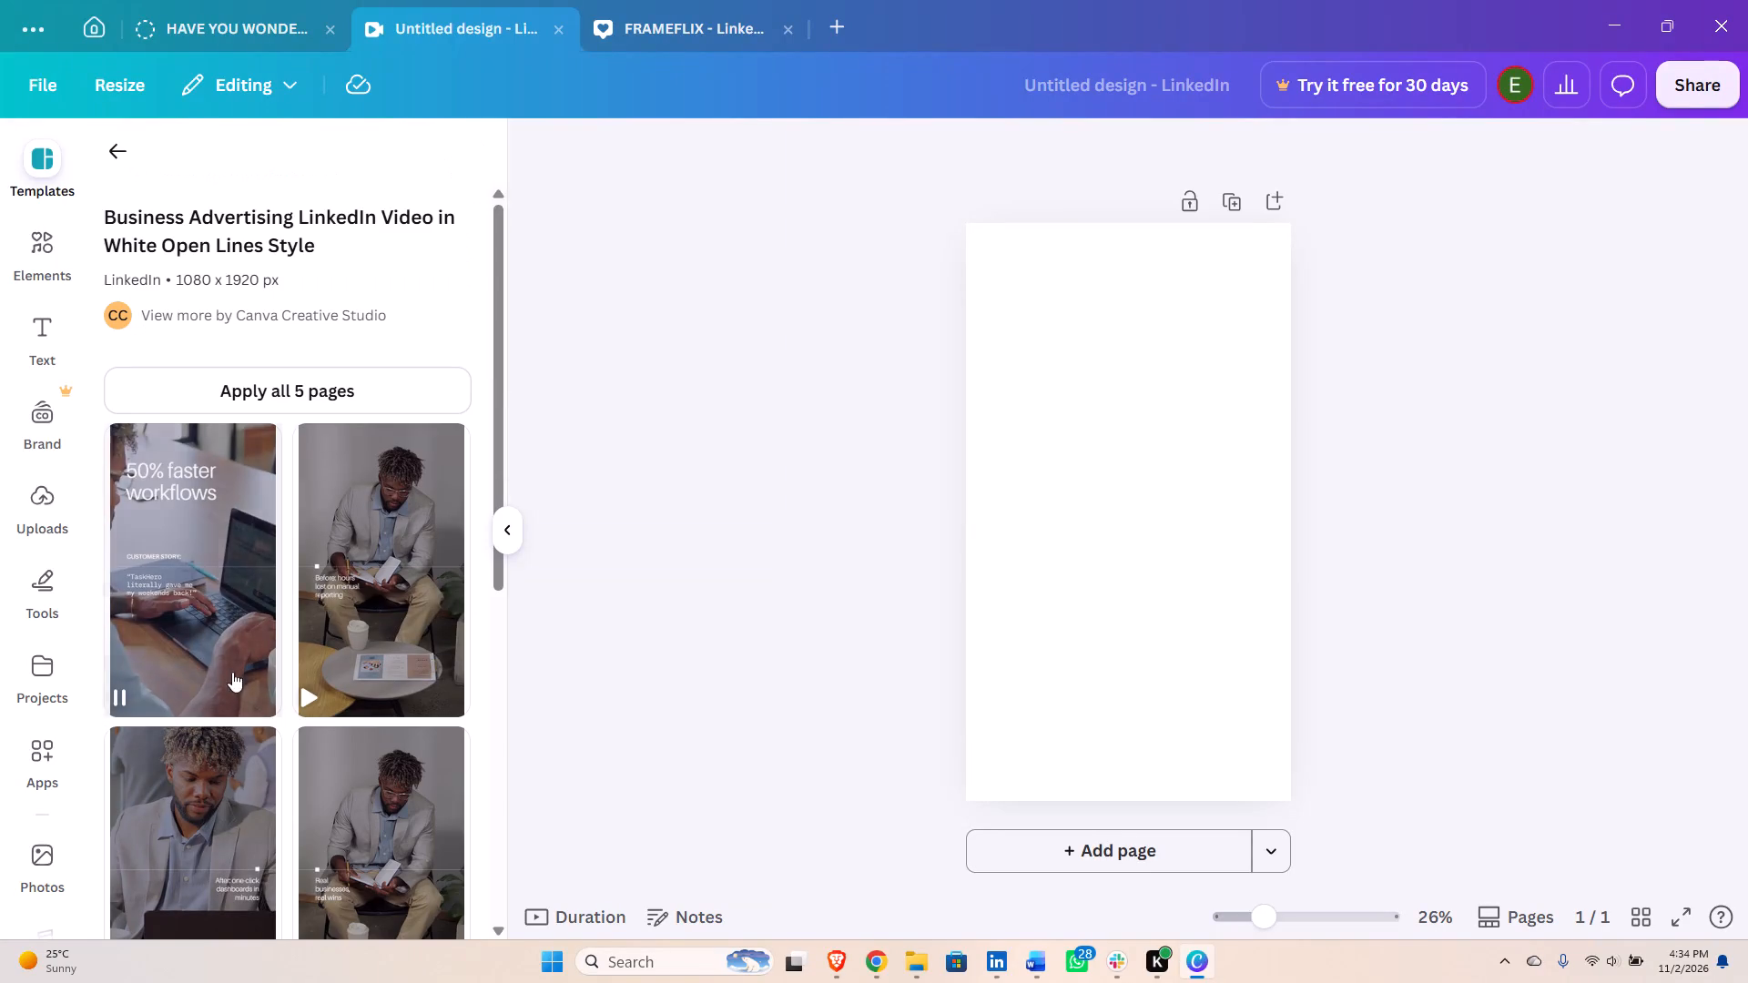
scroll(258, 649, down, 2)
scroll(258, 649, up, 2)
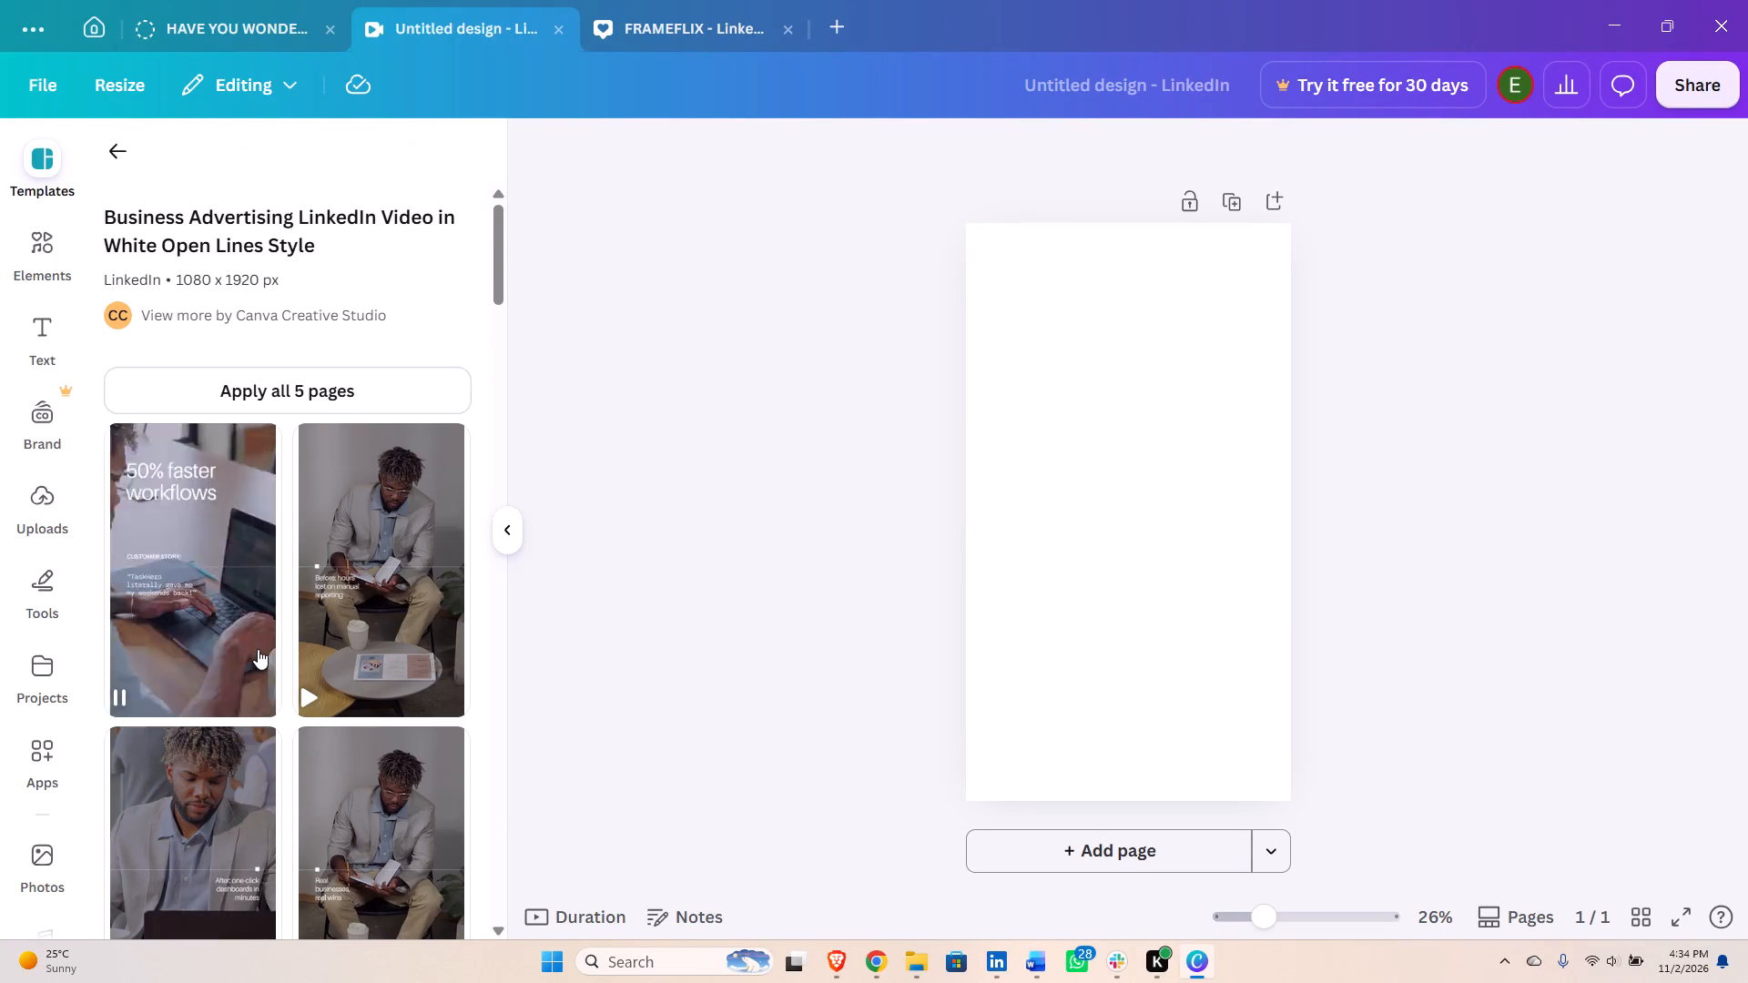
click(301, 385)
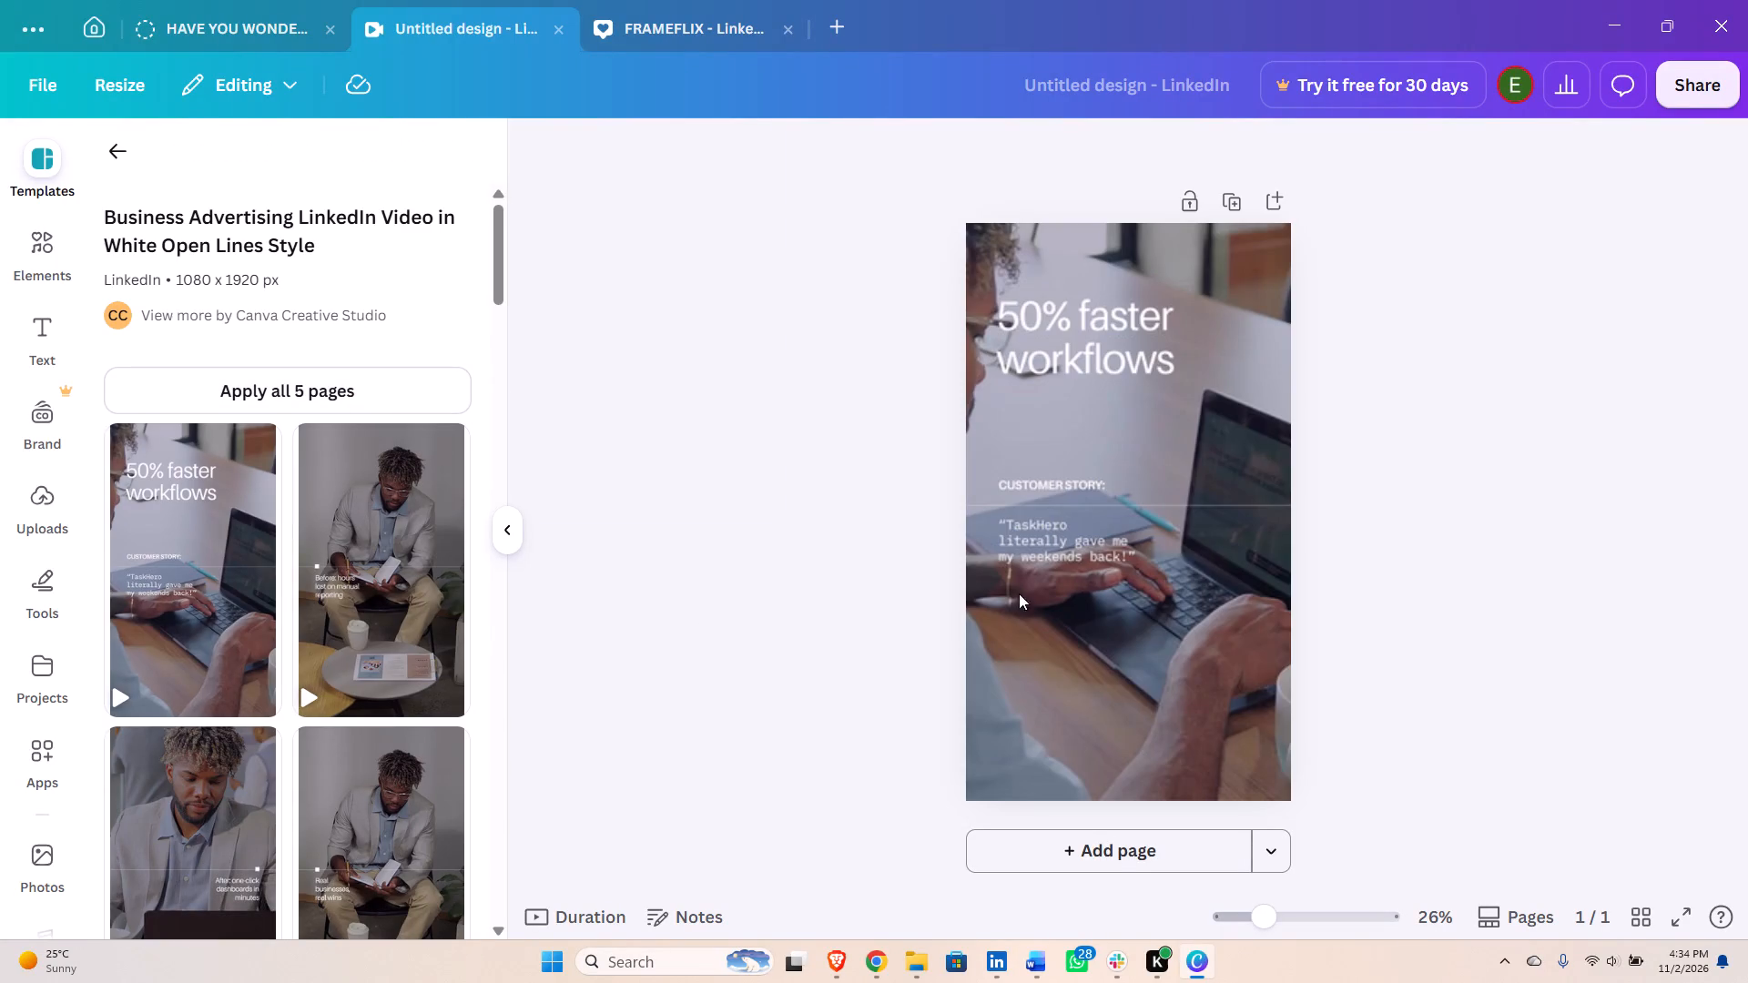
scroll(1375, 628, down, 3)
click(1103, 608)
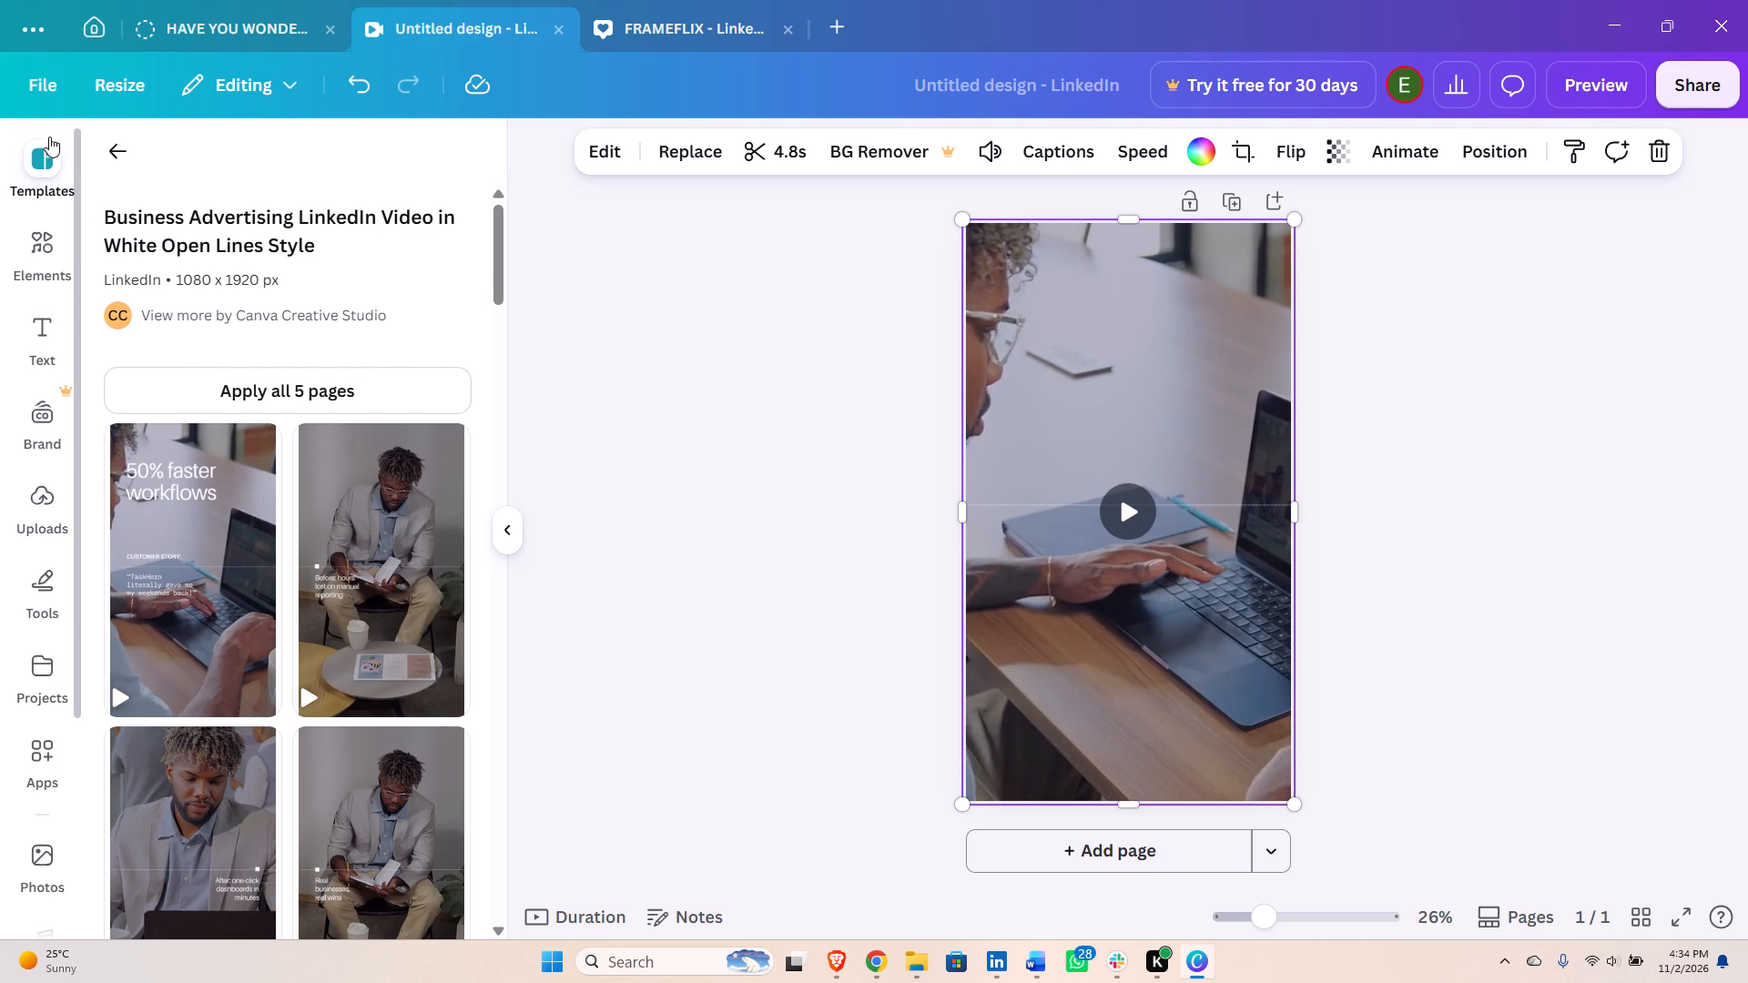
click(103, 149)
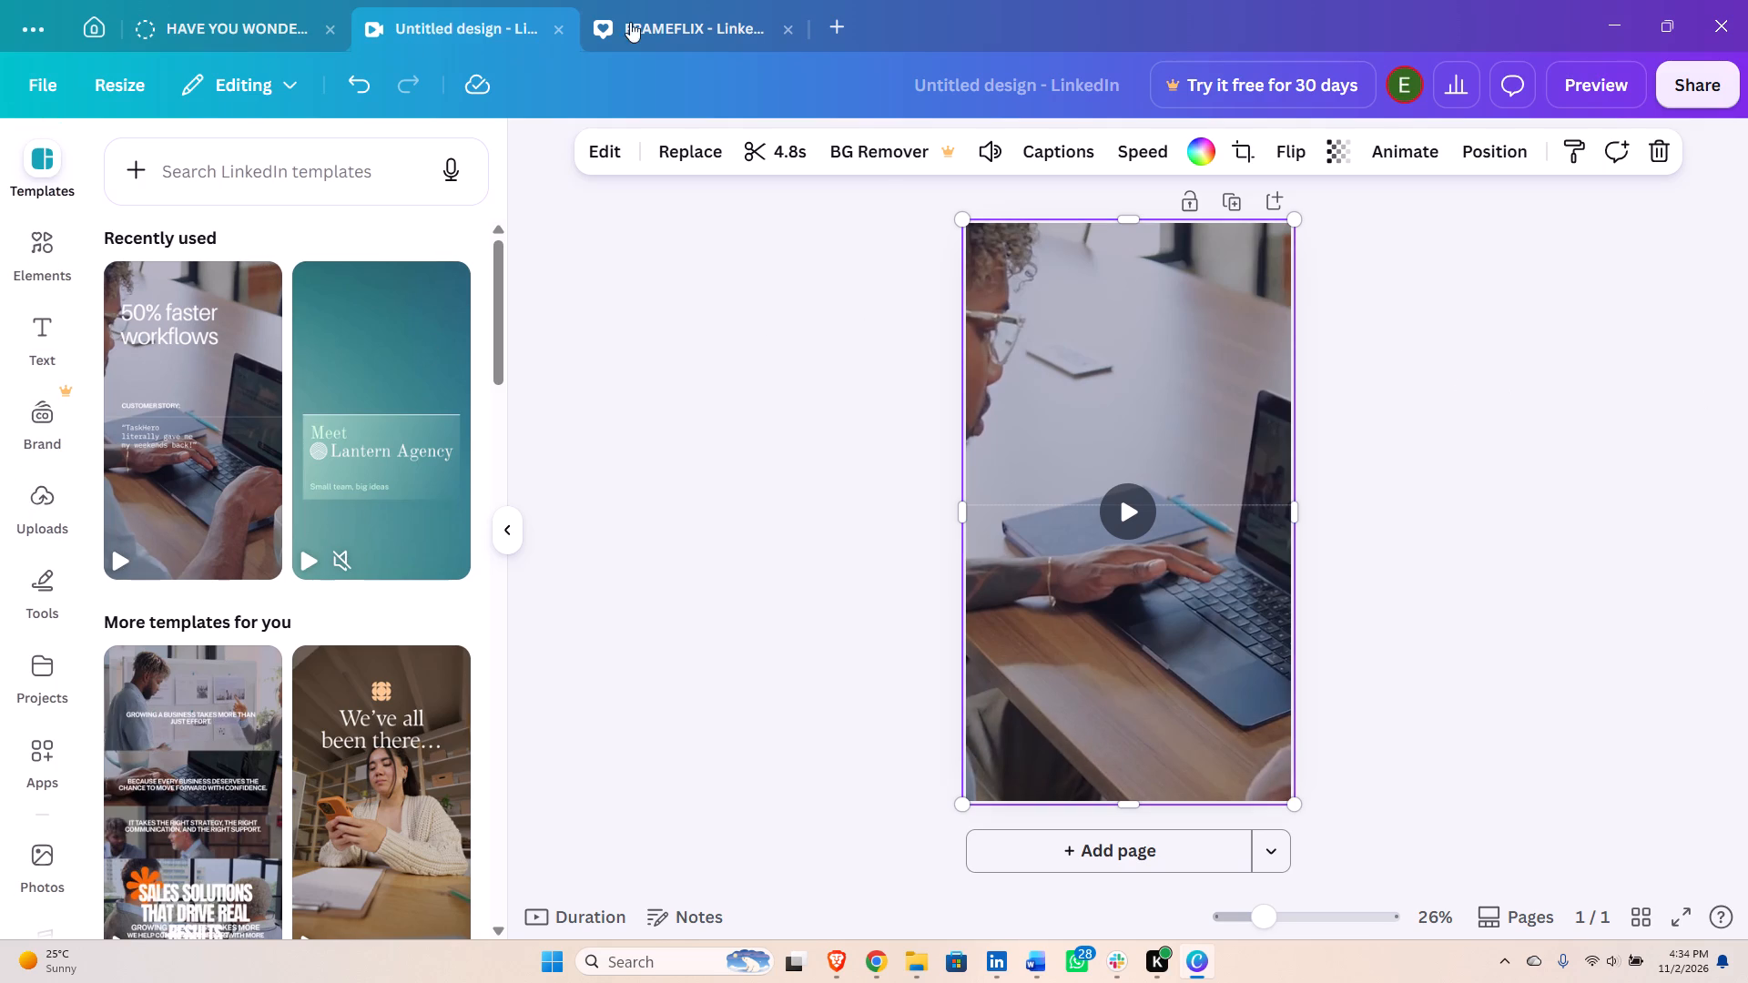
click(561, 24)
Check the investment post's available elements and Facebook Post templates, and return to the FRAMEFLIX design.
click(222, 22)
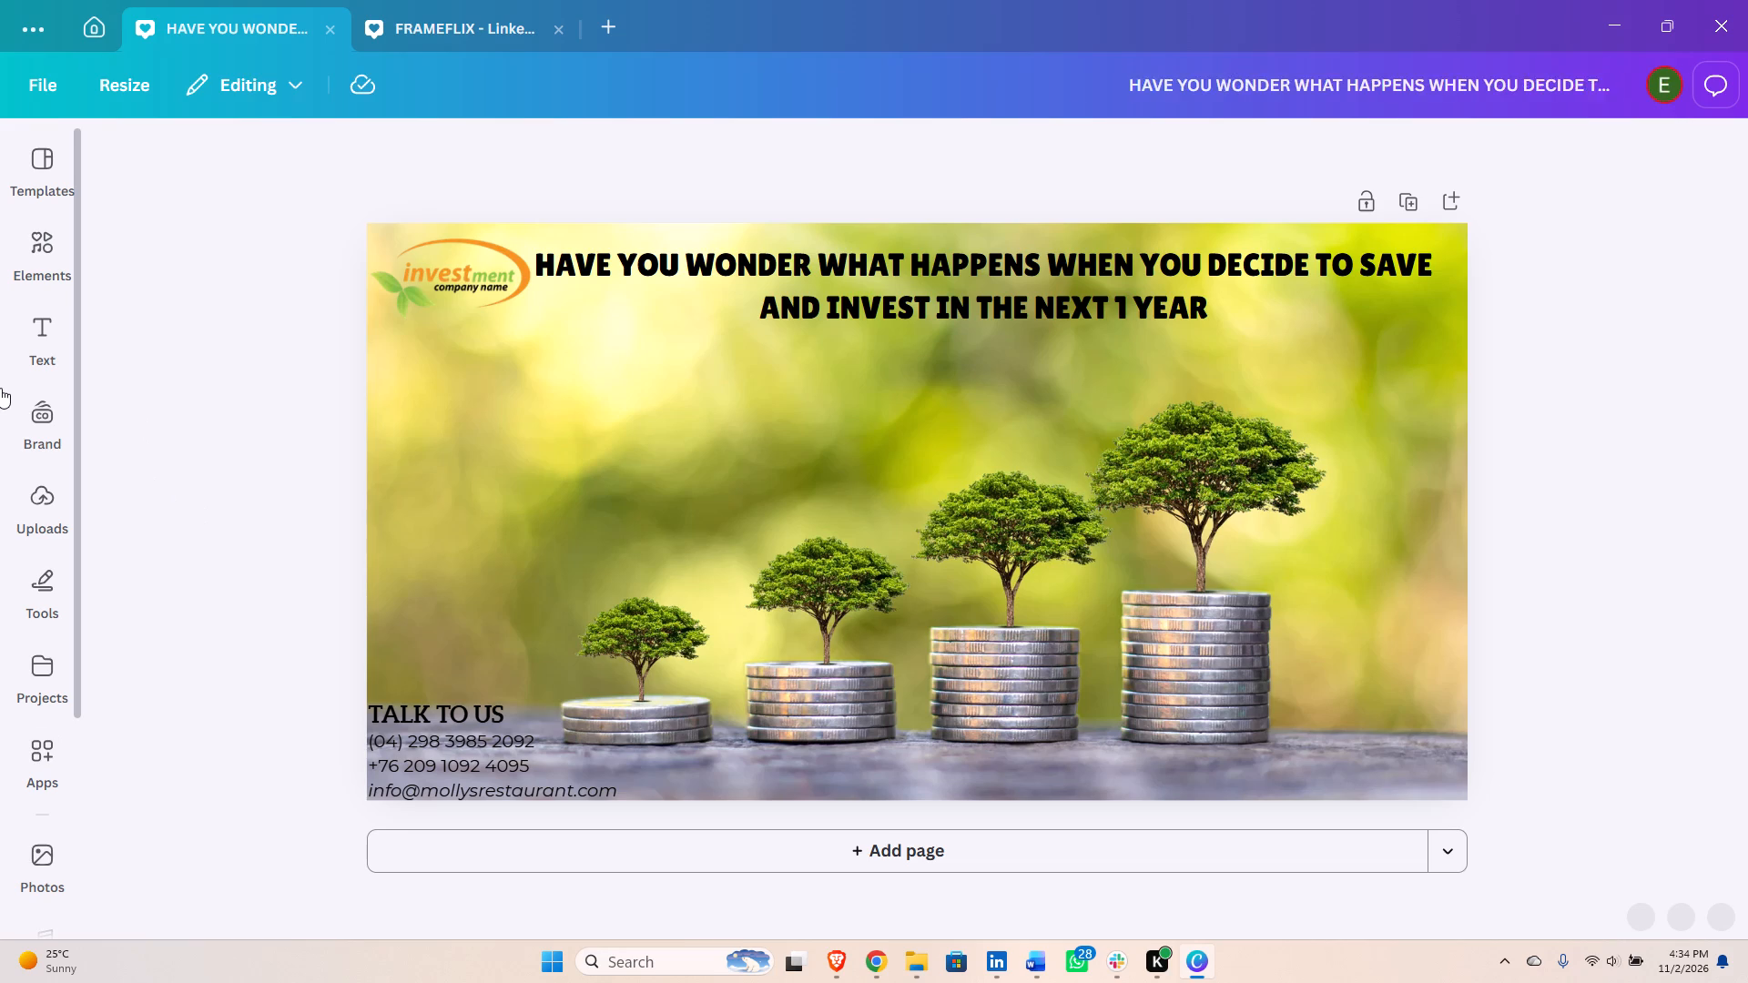
click(52, 239)
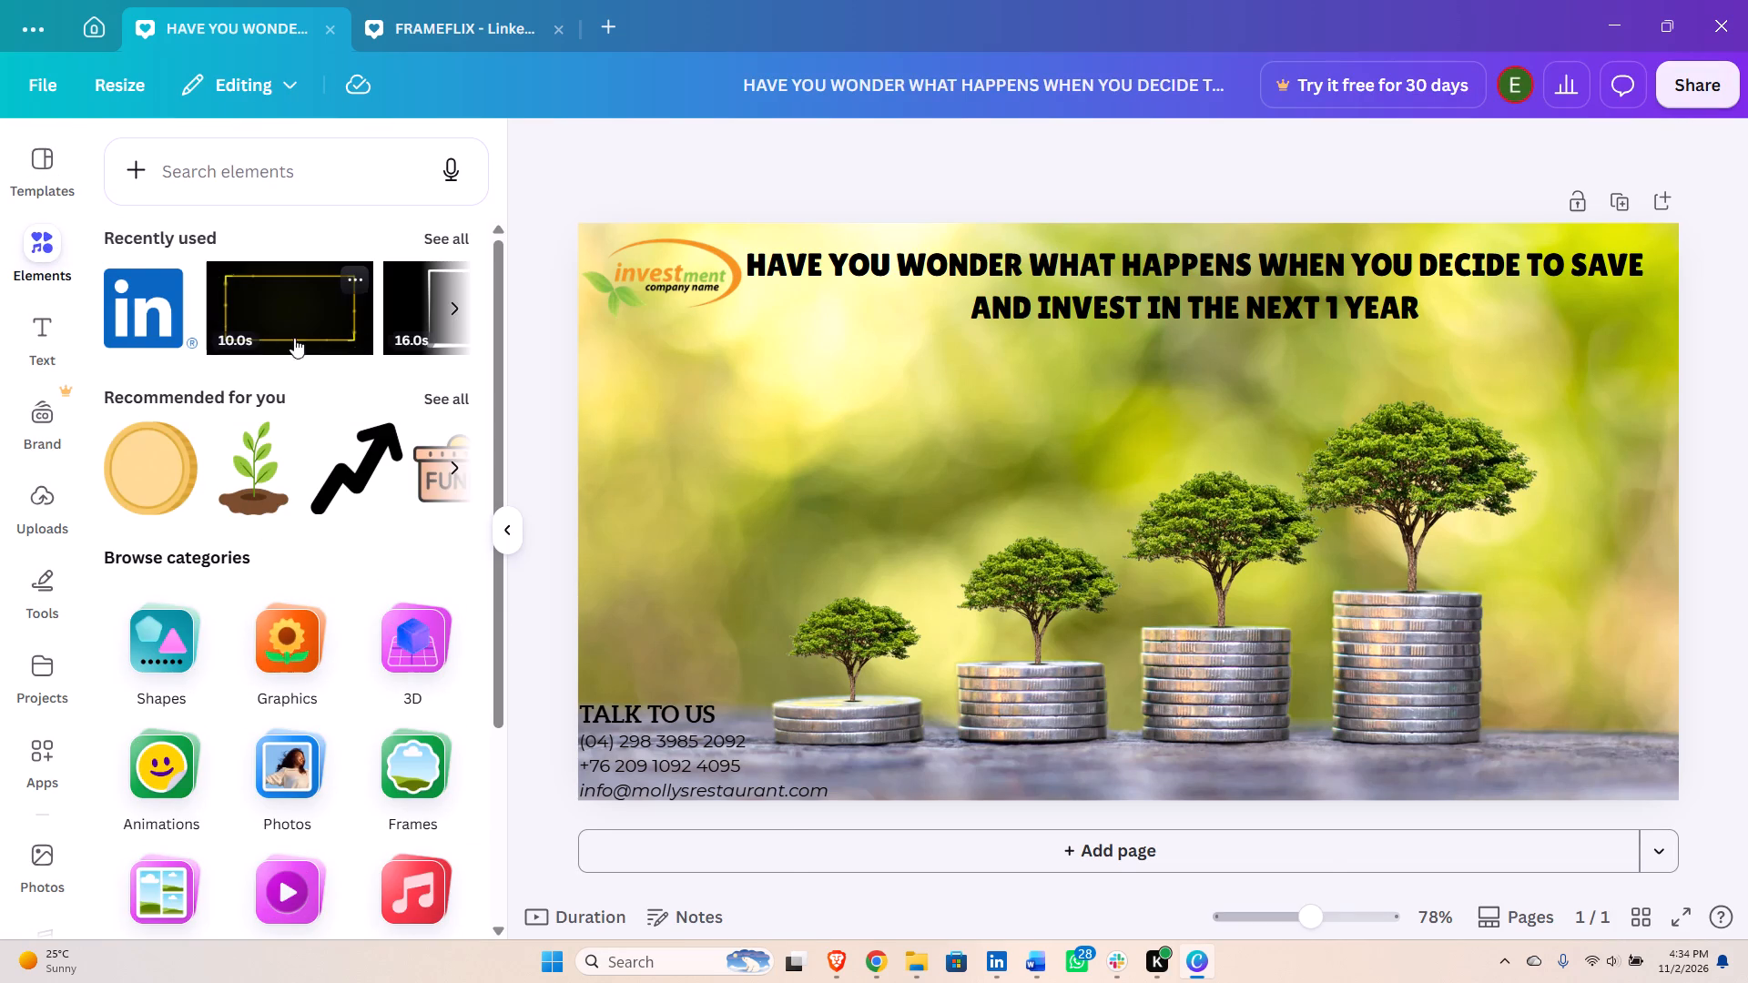
click(48, 156)
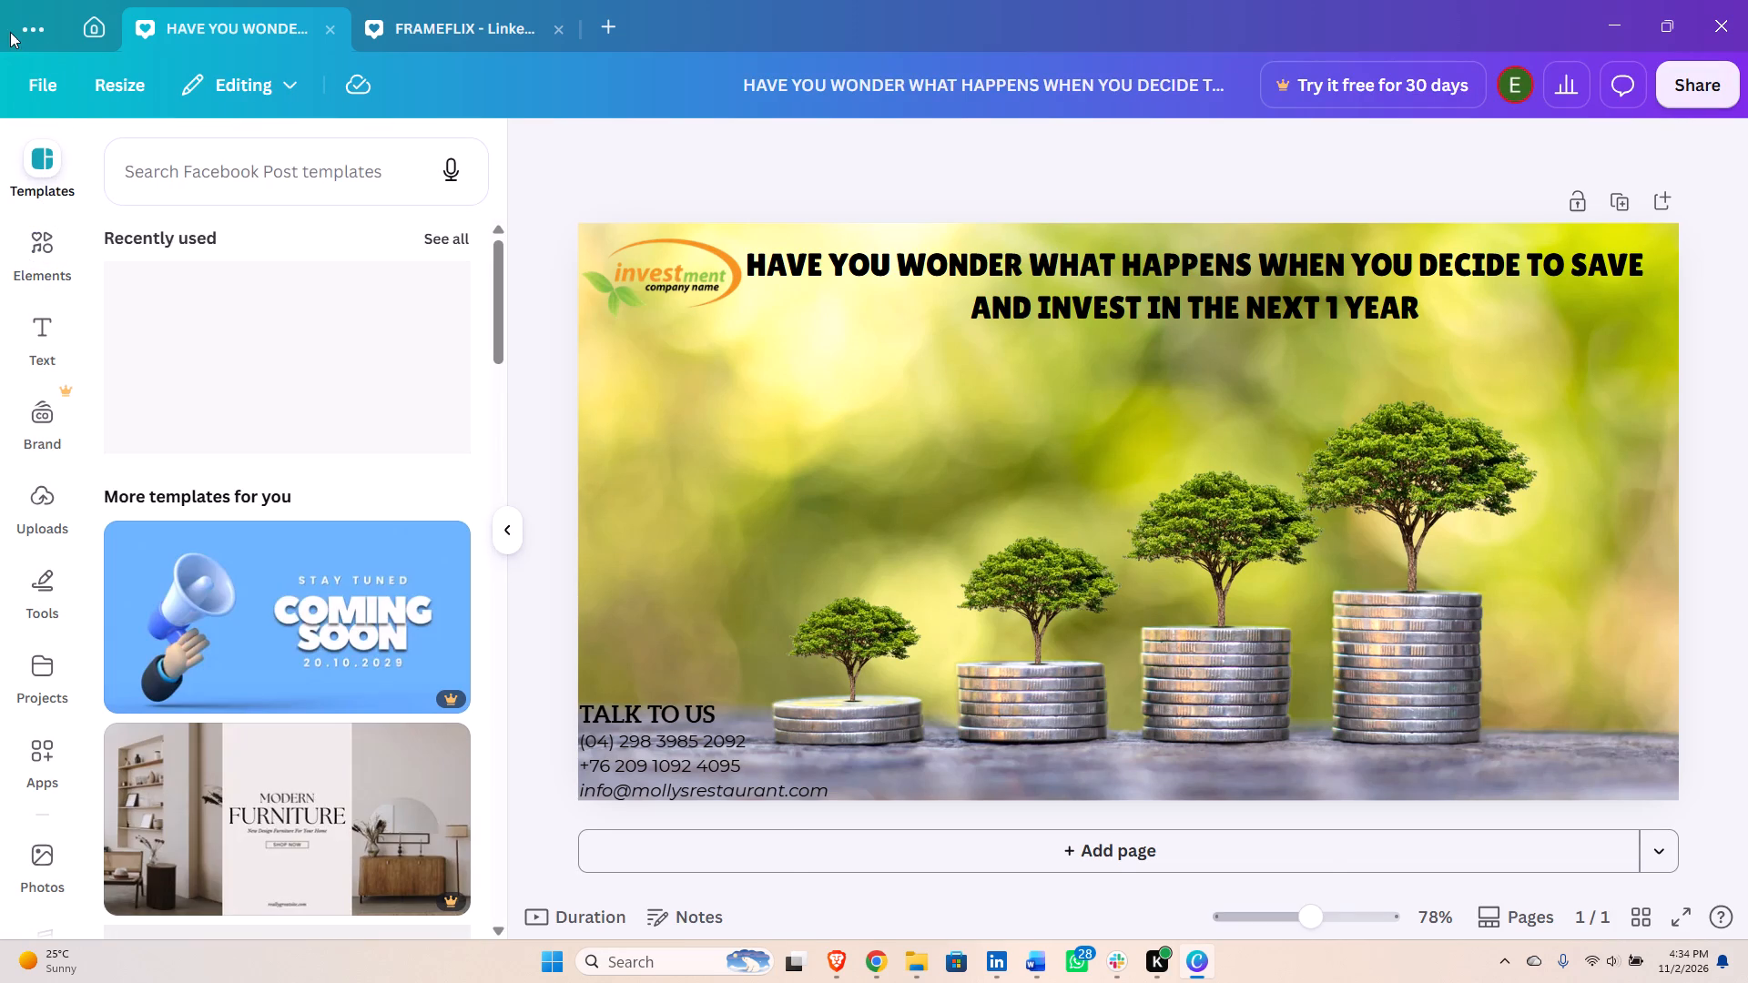
click(31, 34)
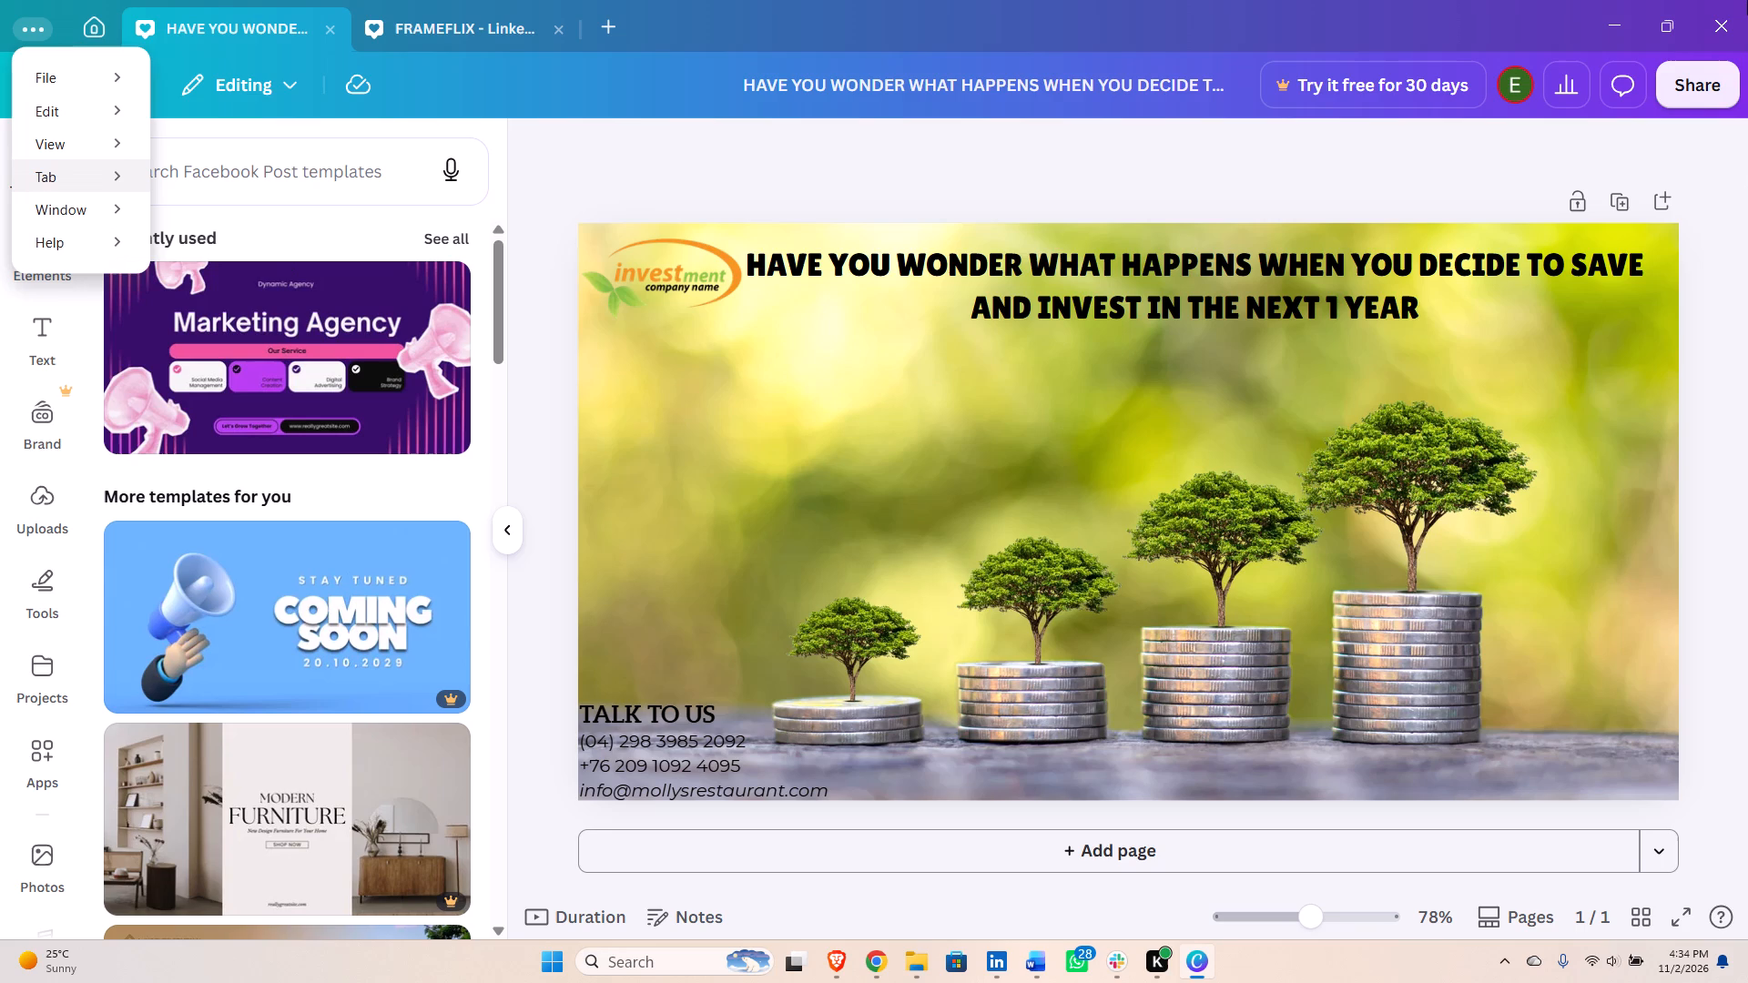
click(415, 39)
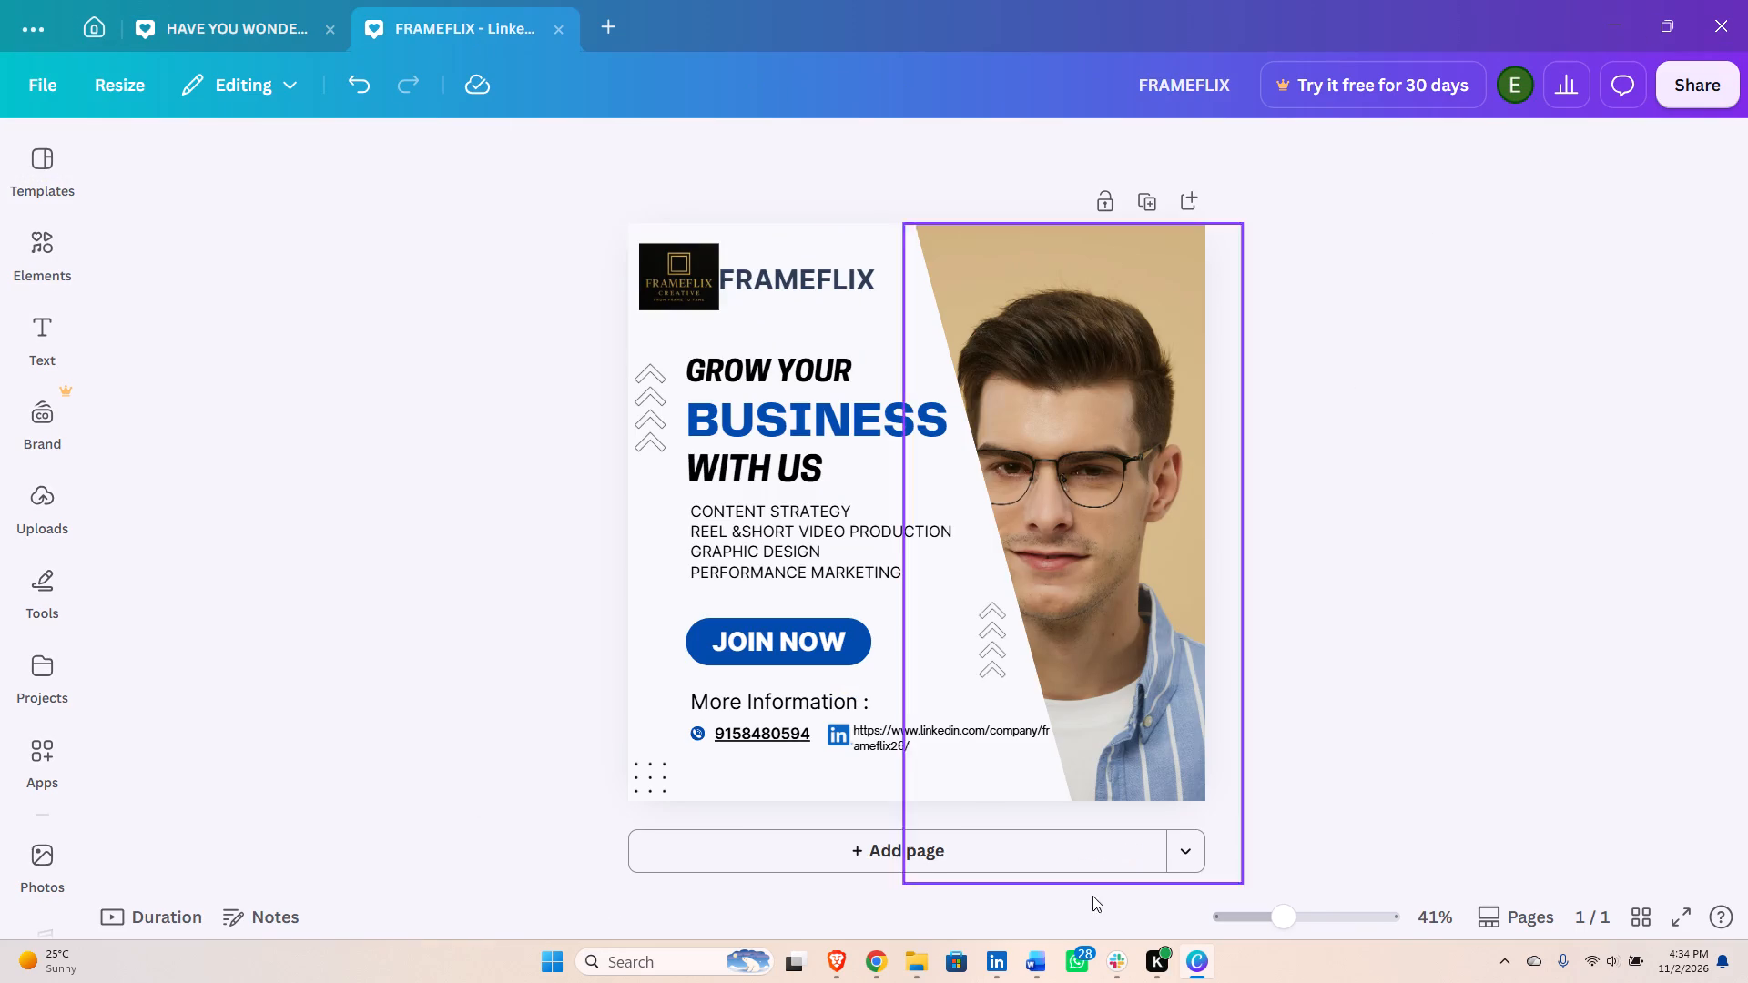
Switch to Chrome, search Google for CANVA in a new tab, and reach the Canva website's home page through its Windows download page.
click(869, 885)
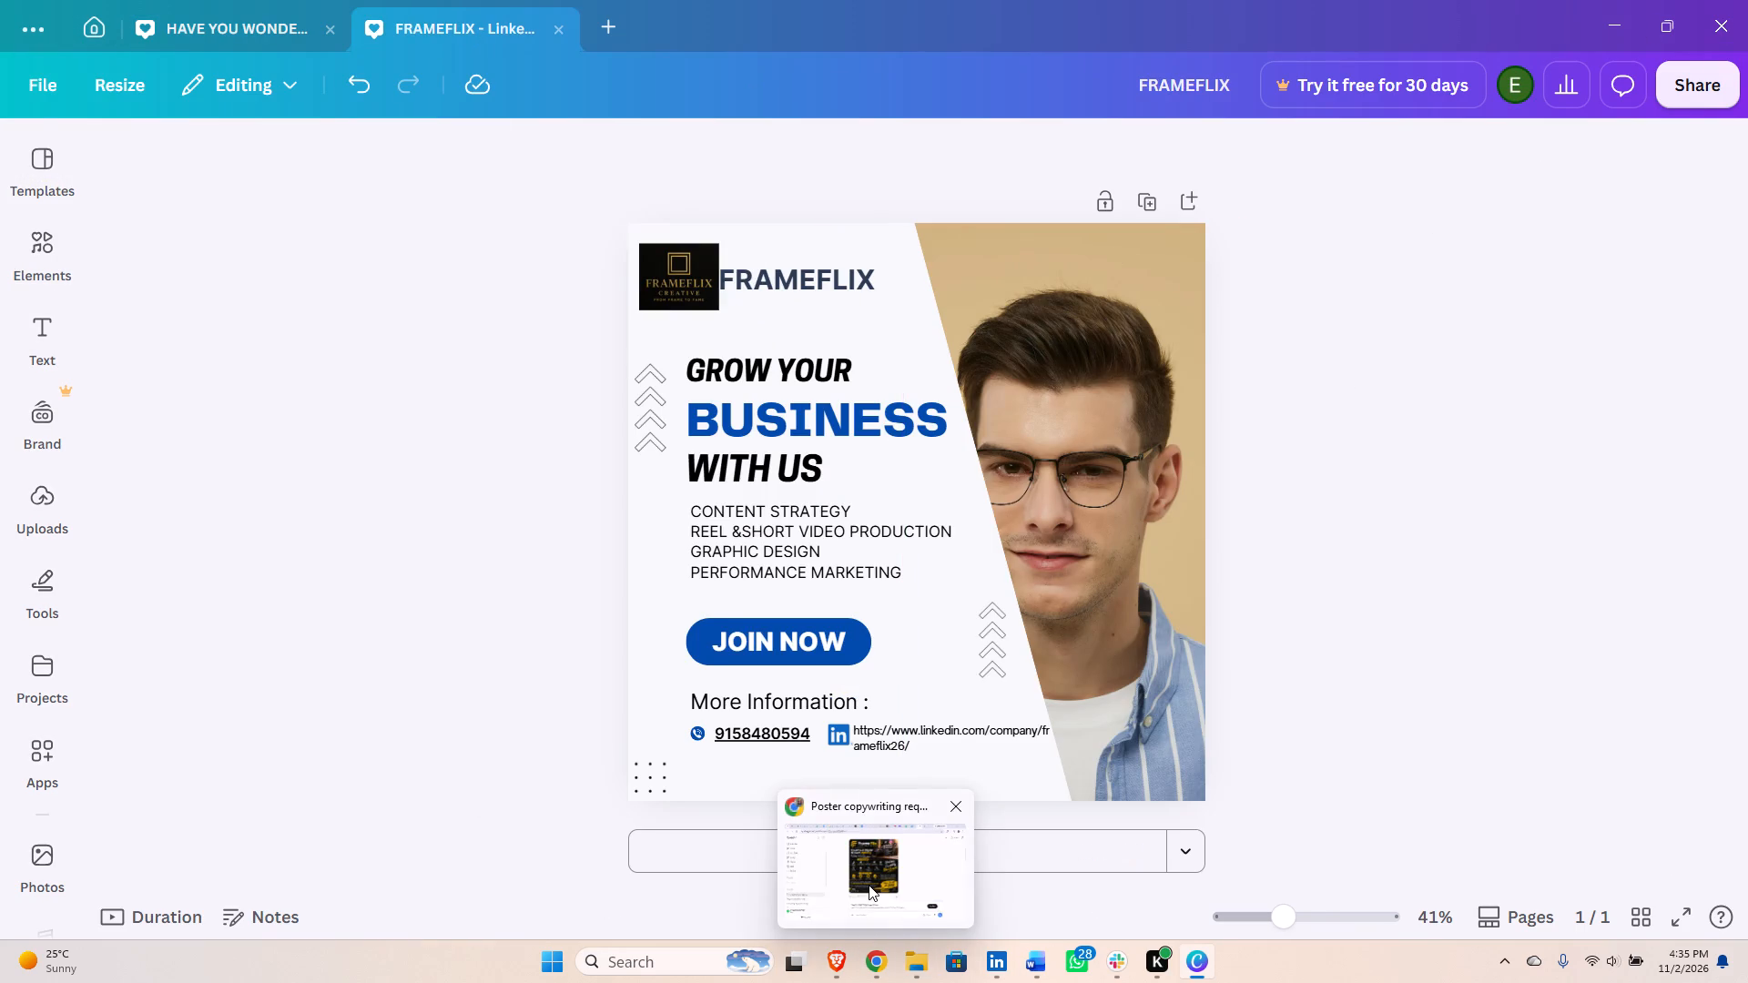
click(1341, 25)
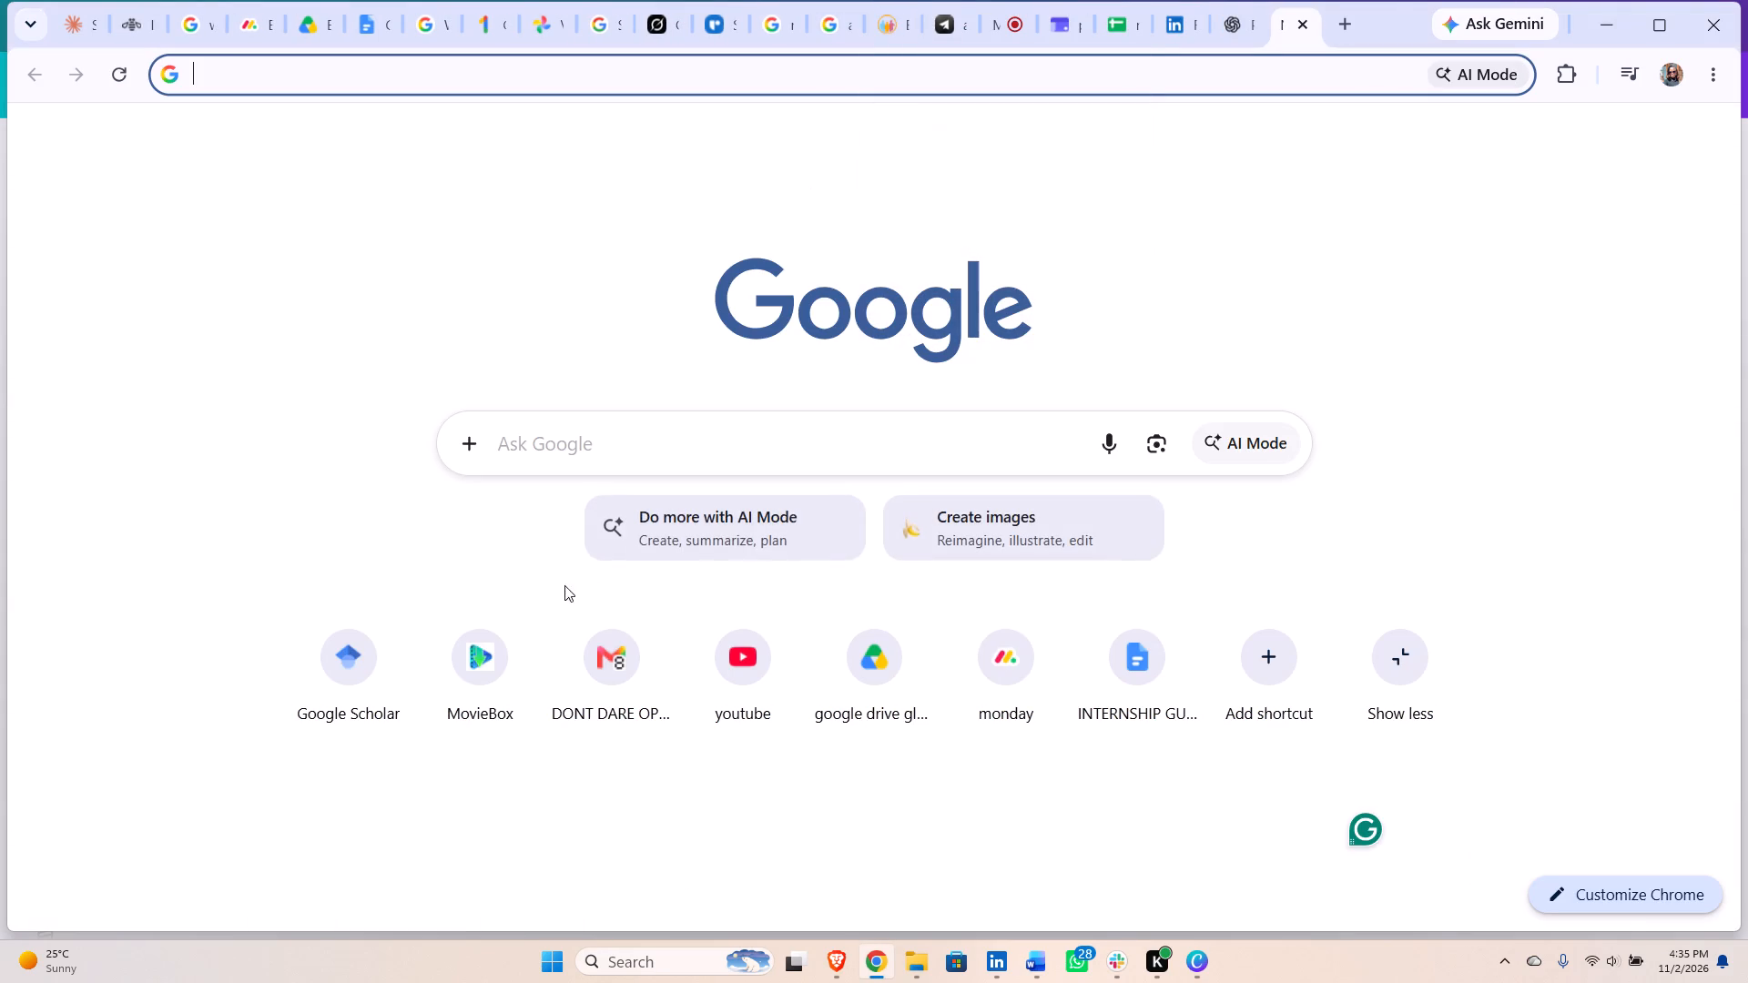
click(581, 447)
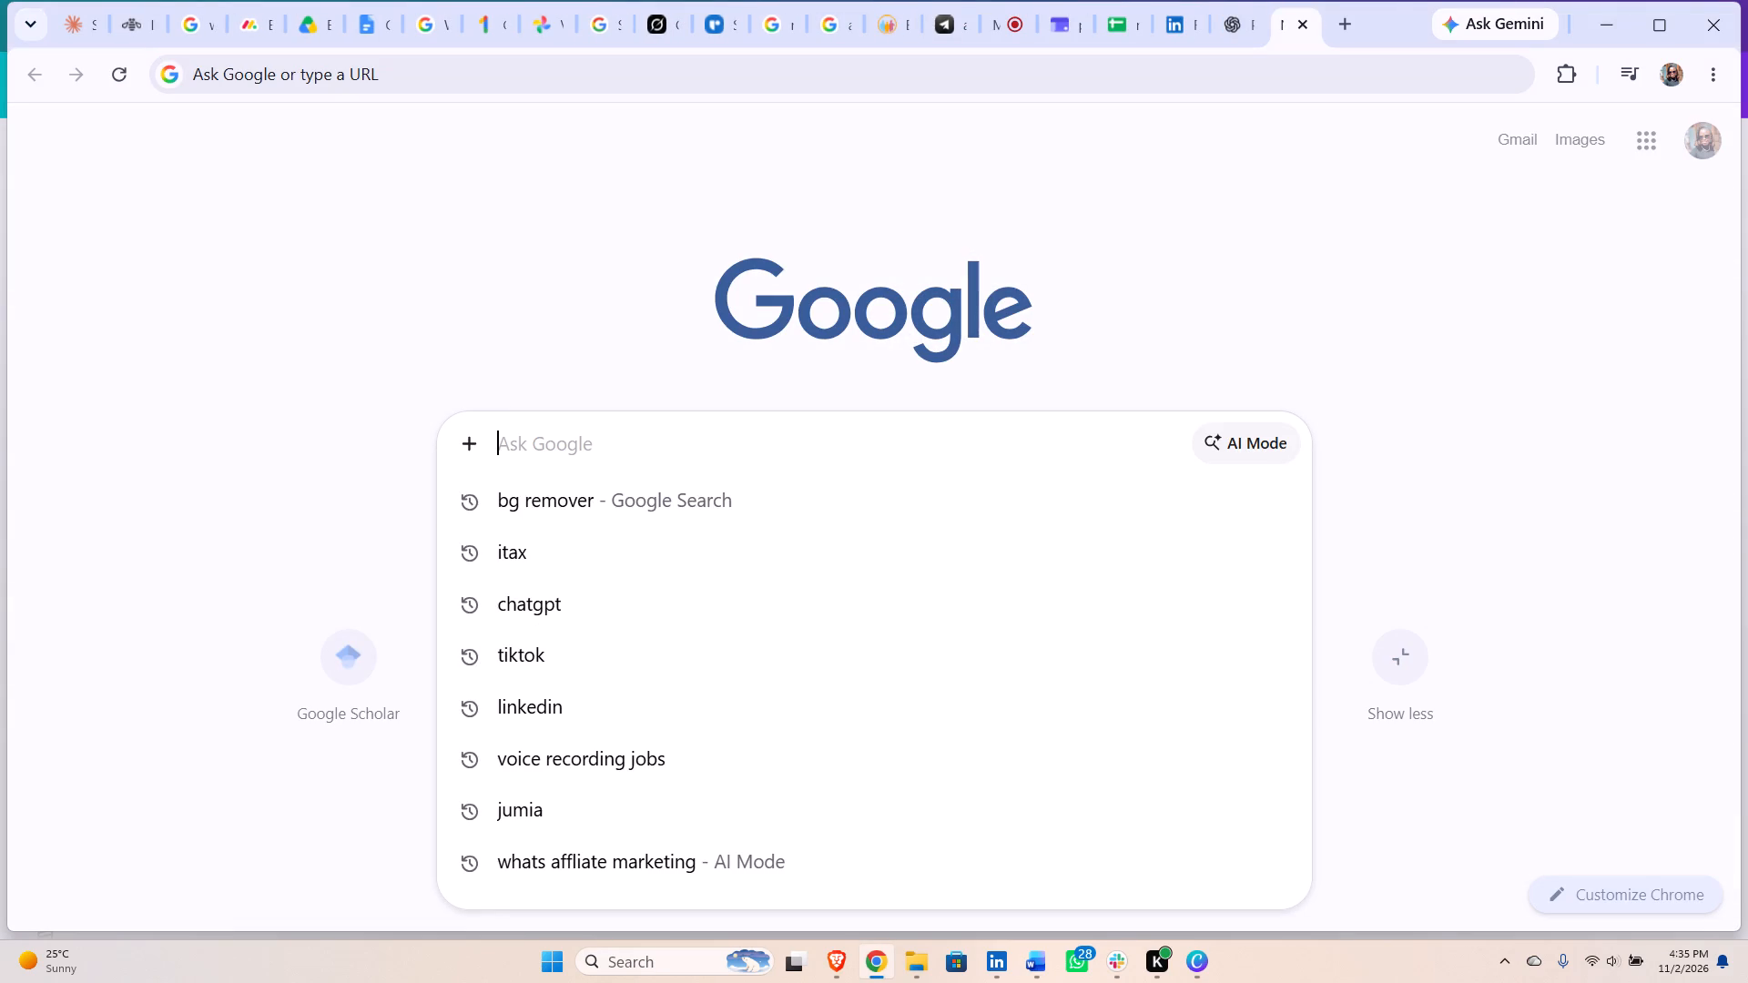
text(CANVA)
key(Return)
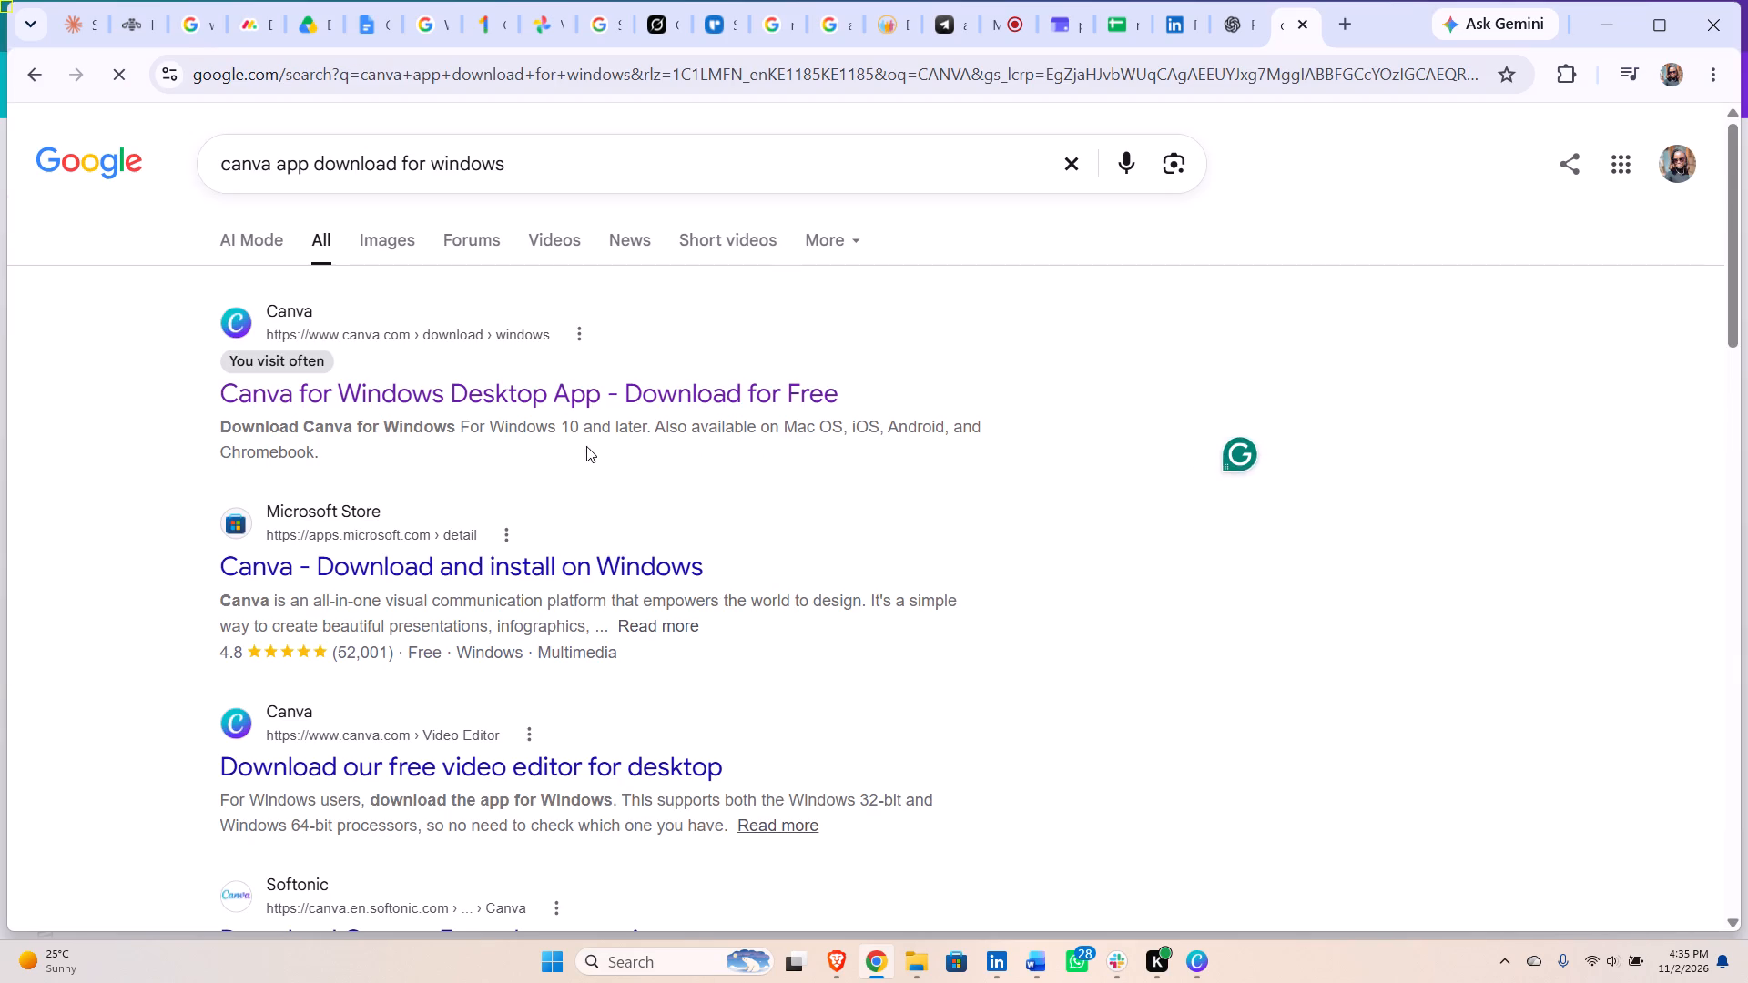
click(401, 400)
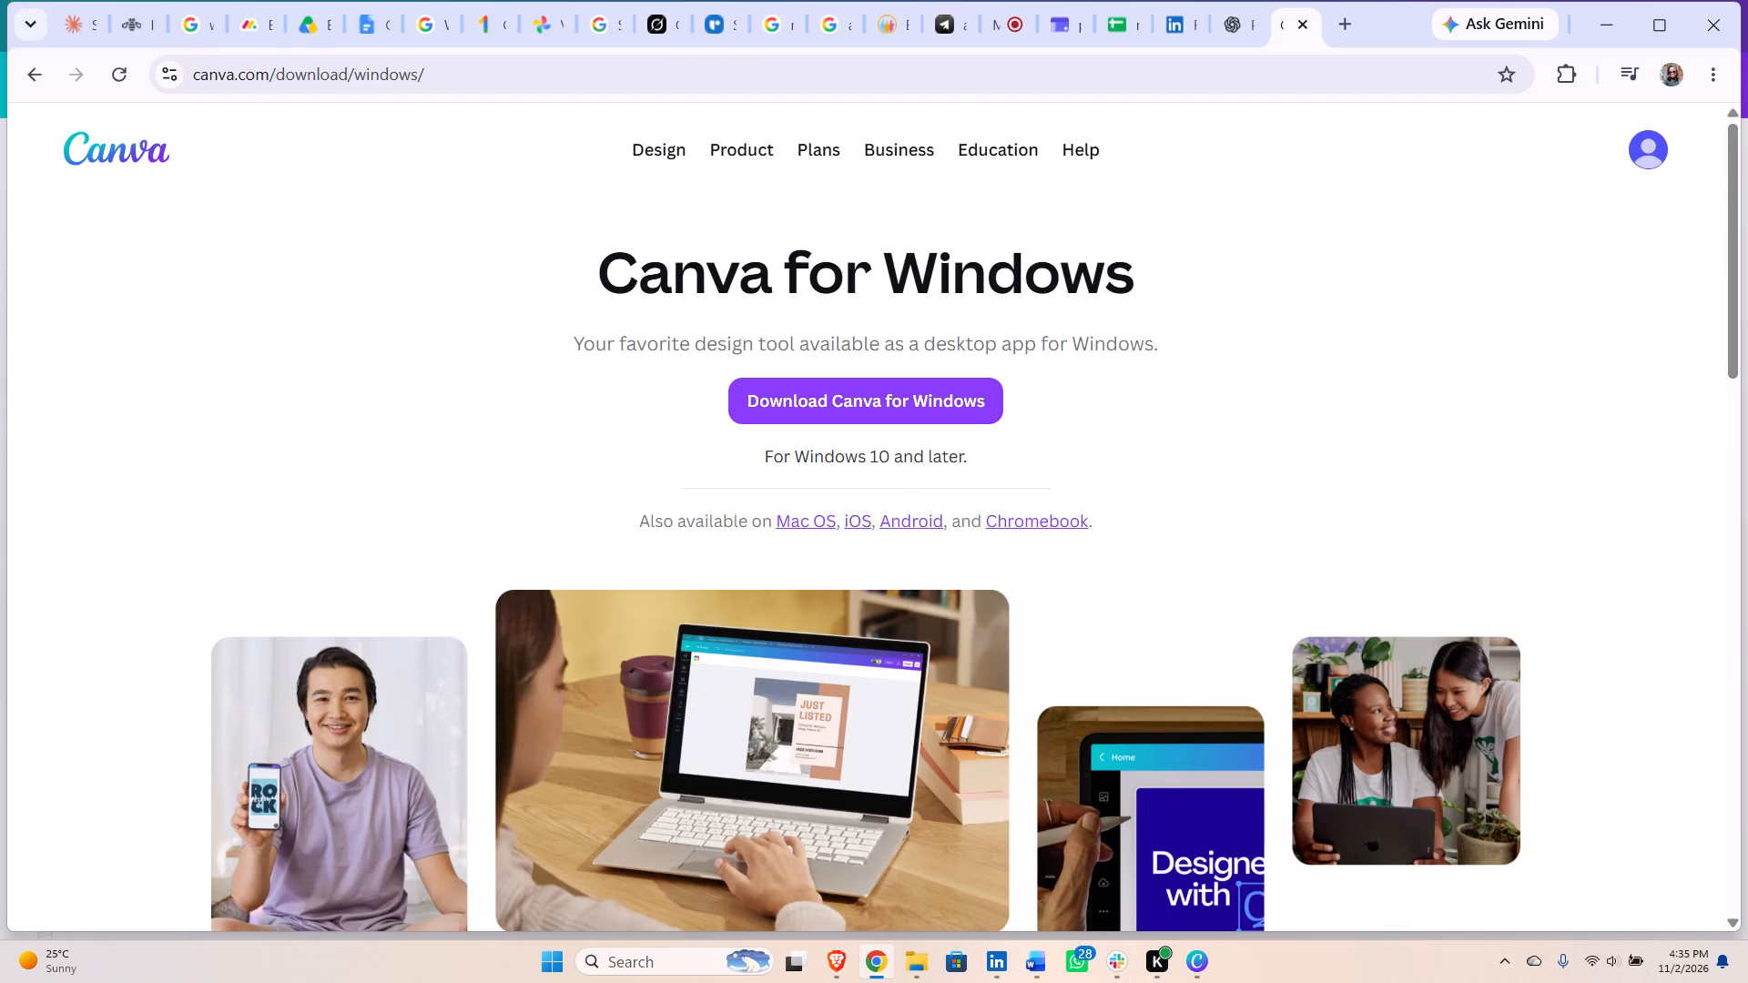
click(1660, 166)
click(1466, 308)
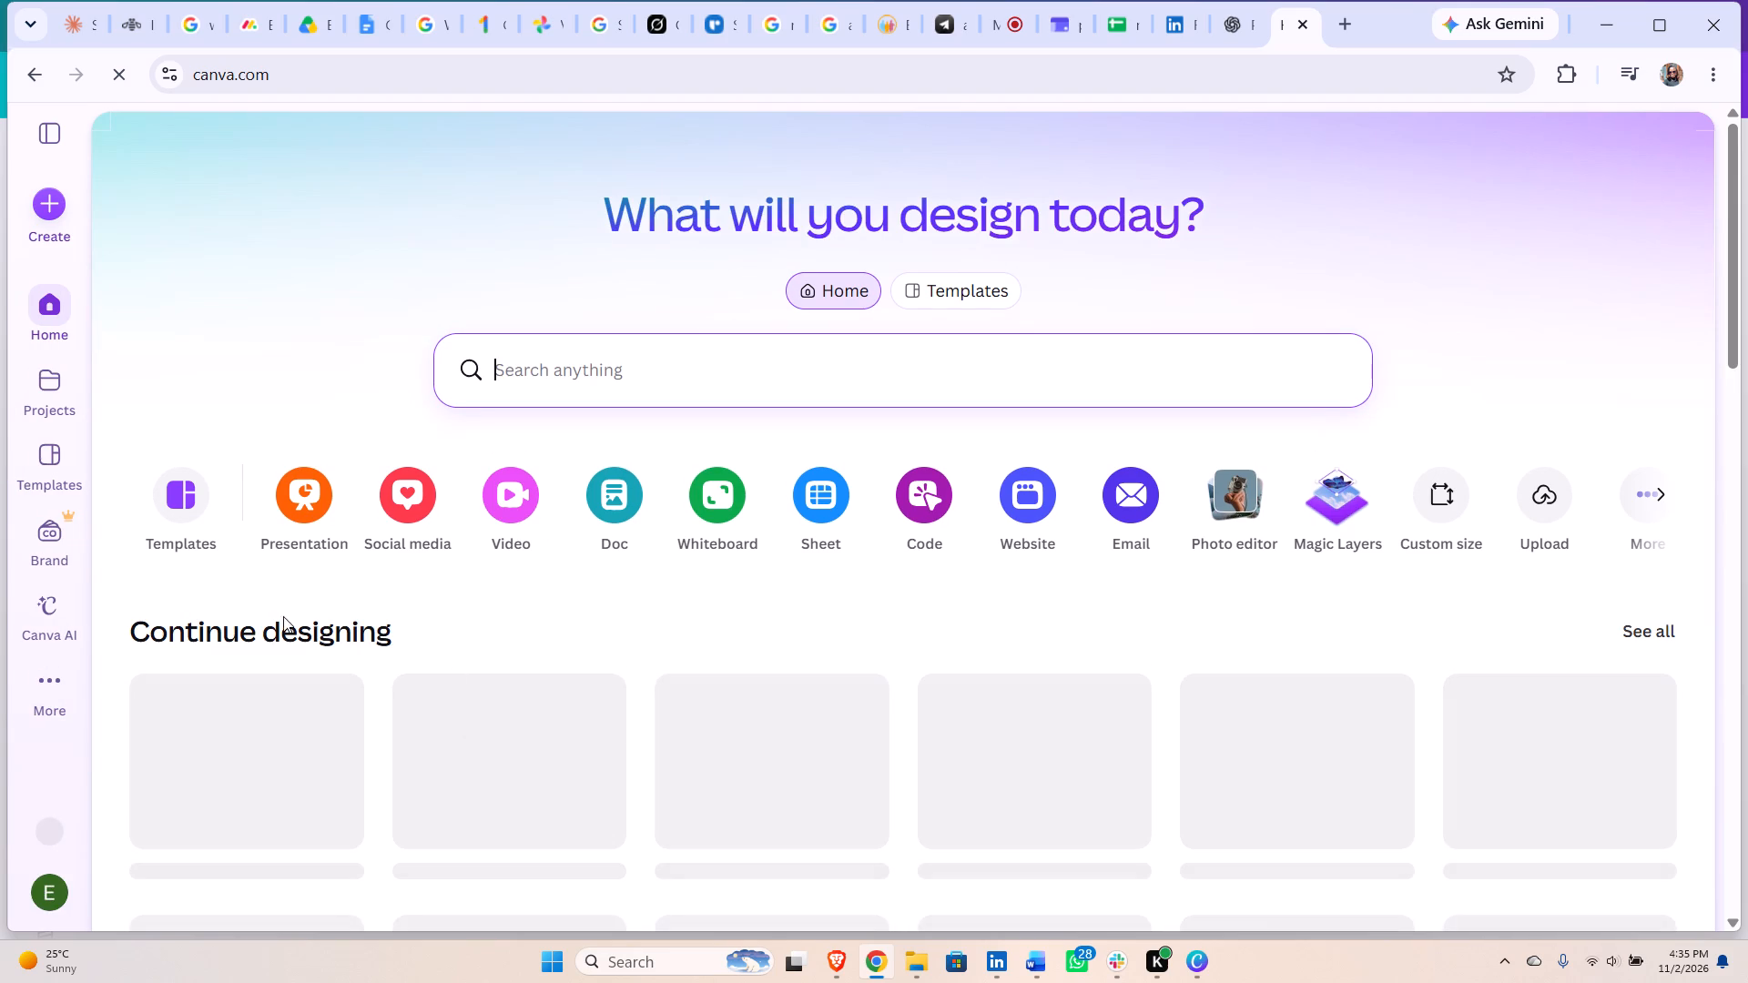
Browse the poster templates and choose the Blue White Modern Digital Marketing Agency Poster for customisation.
click(200, 539)
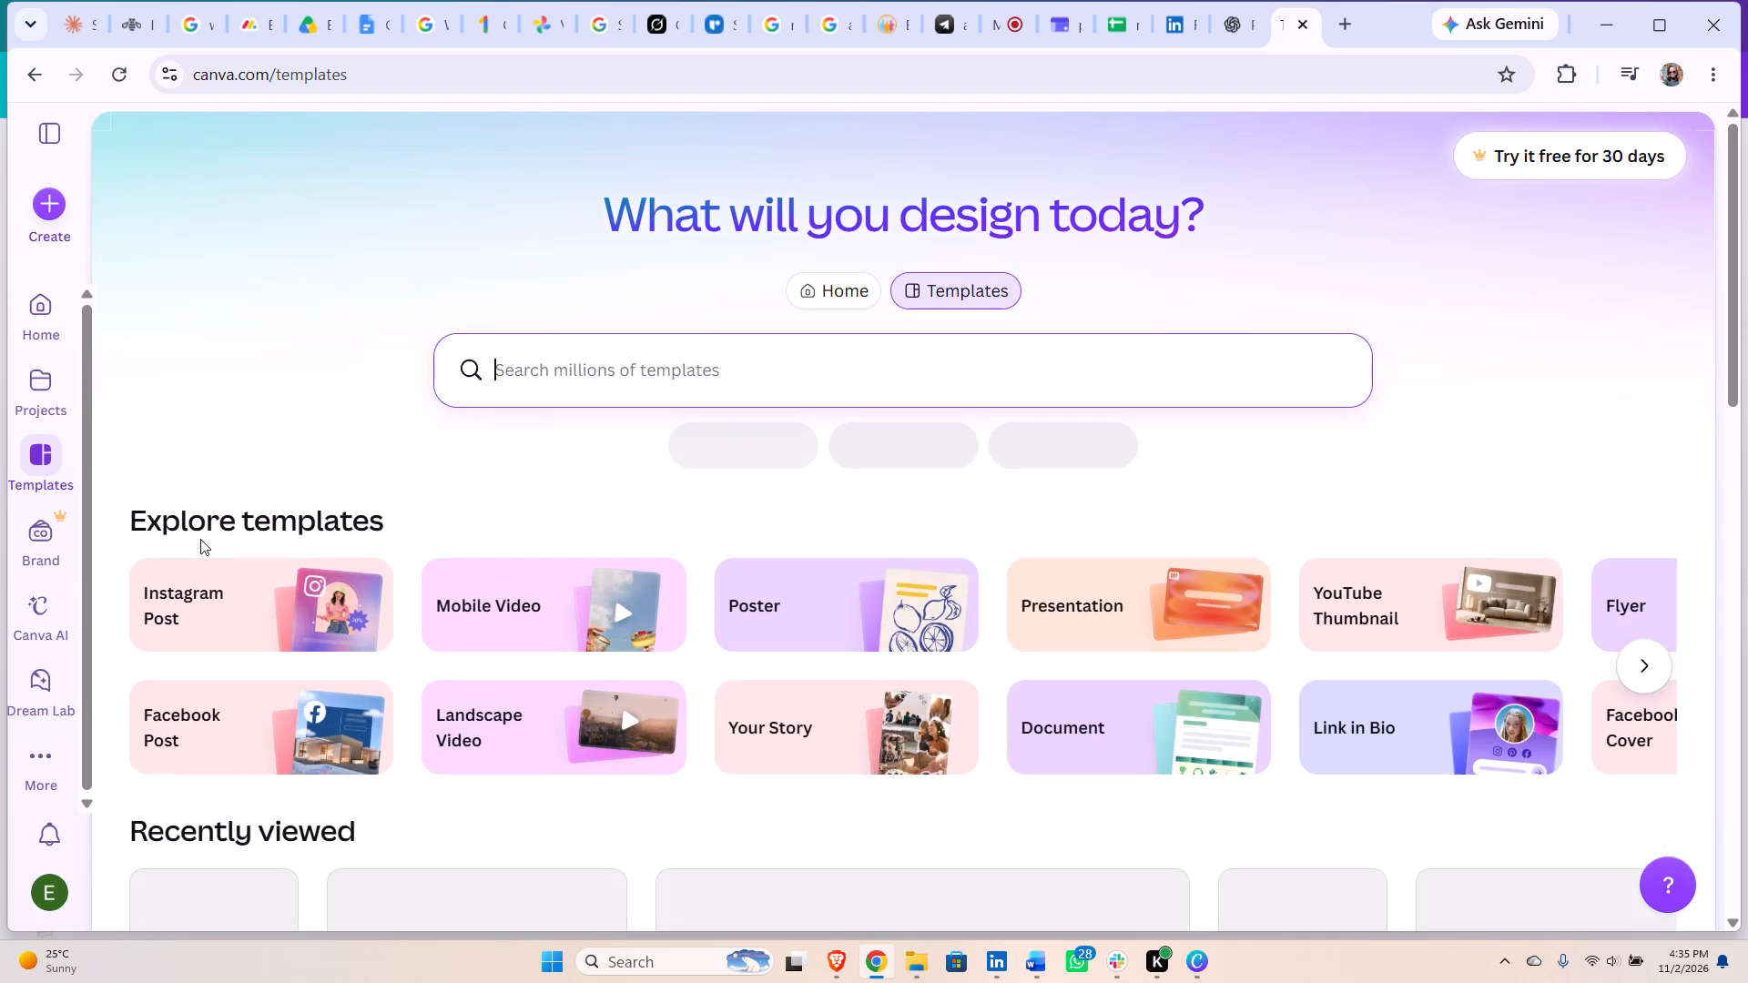
click(787, 615)
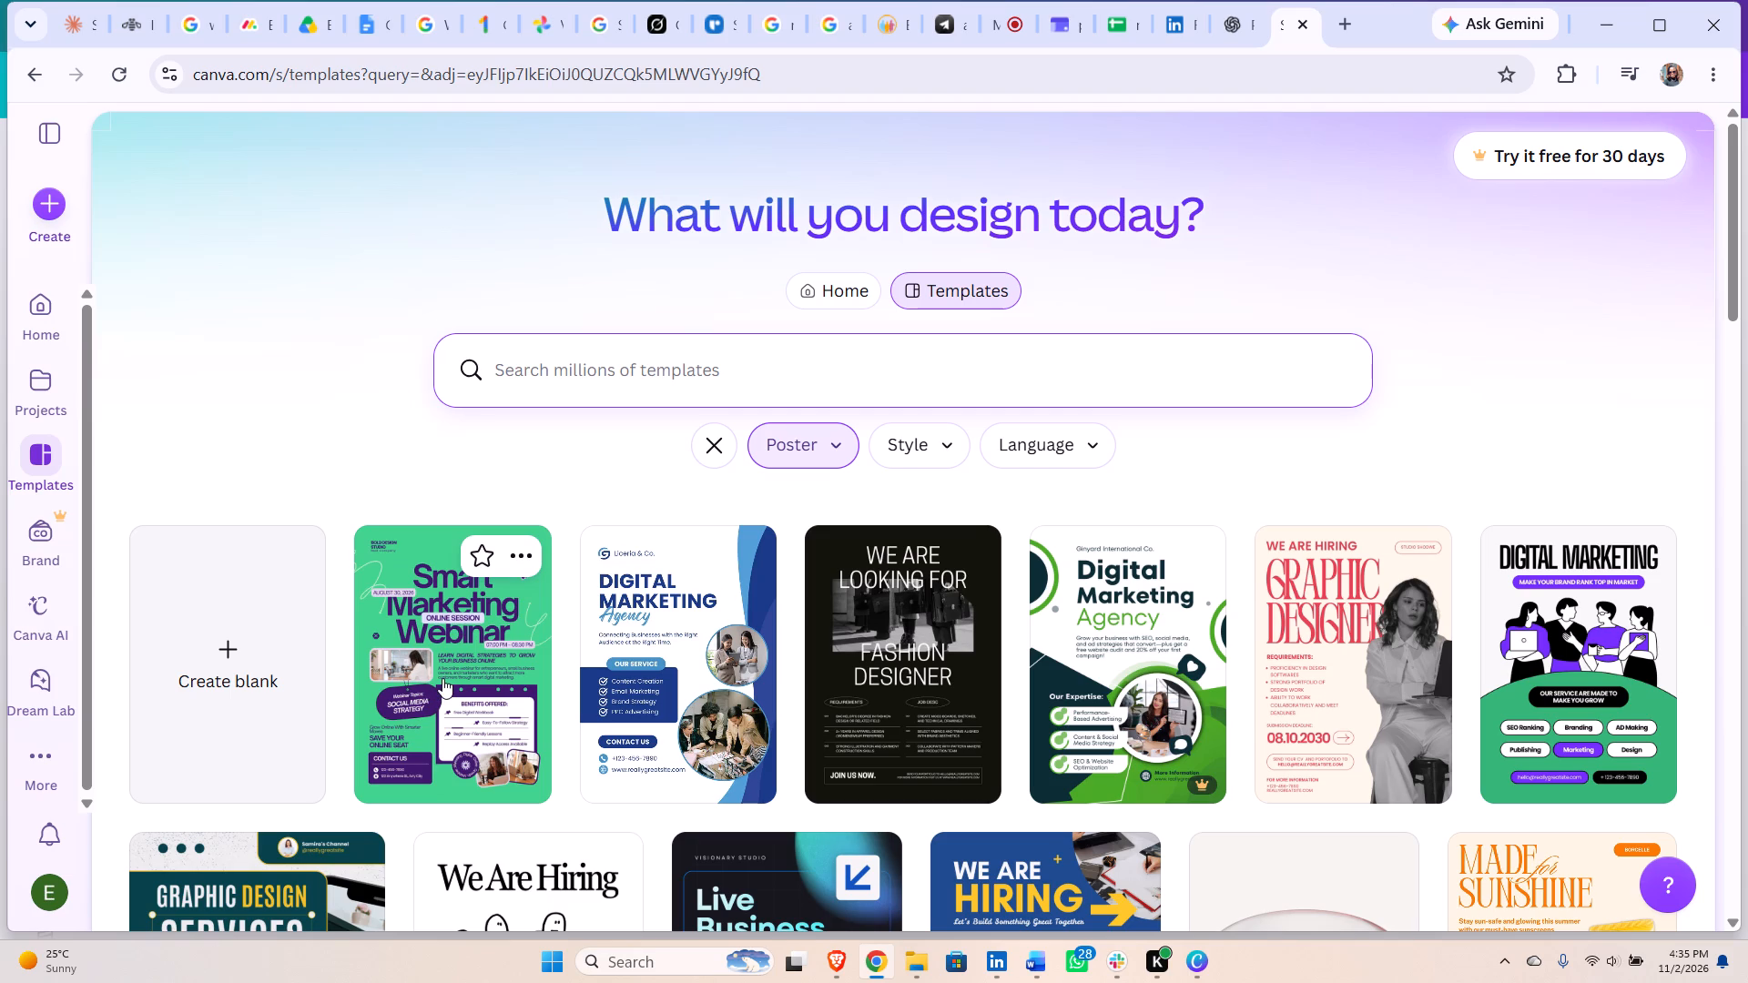
scroll(583, 747, down, 1)
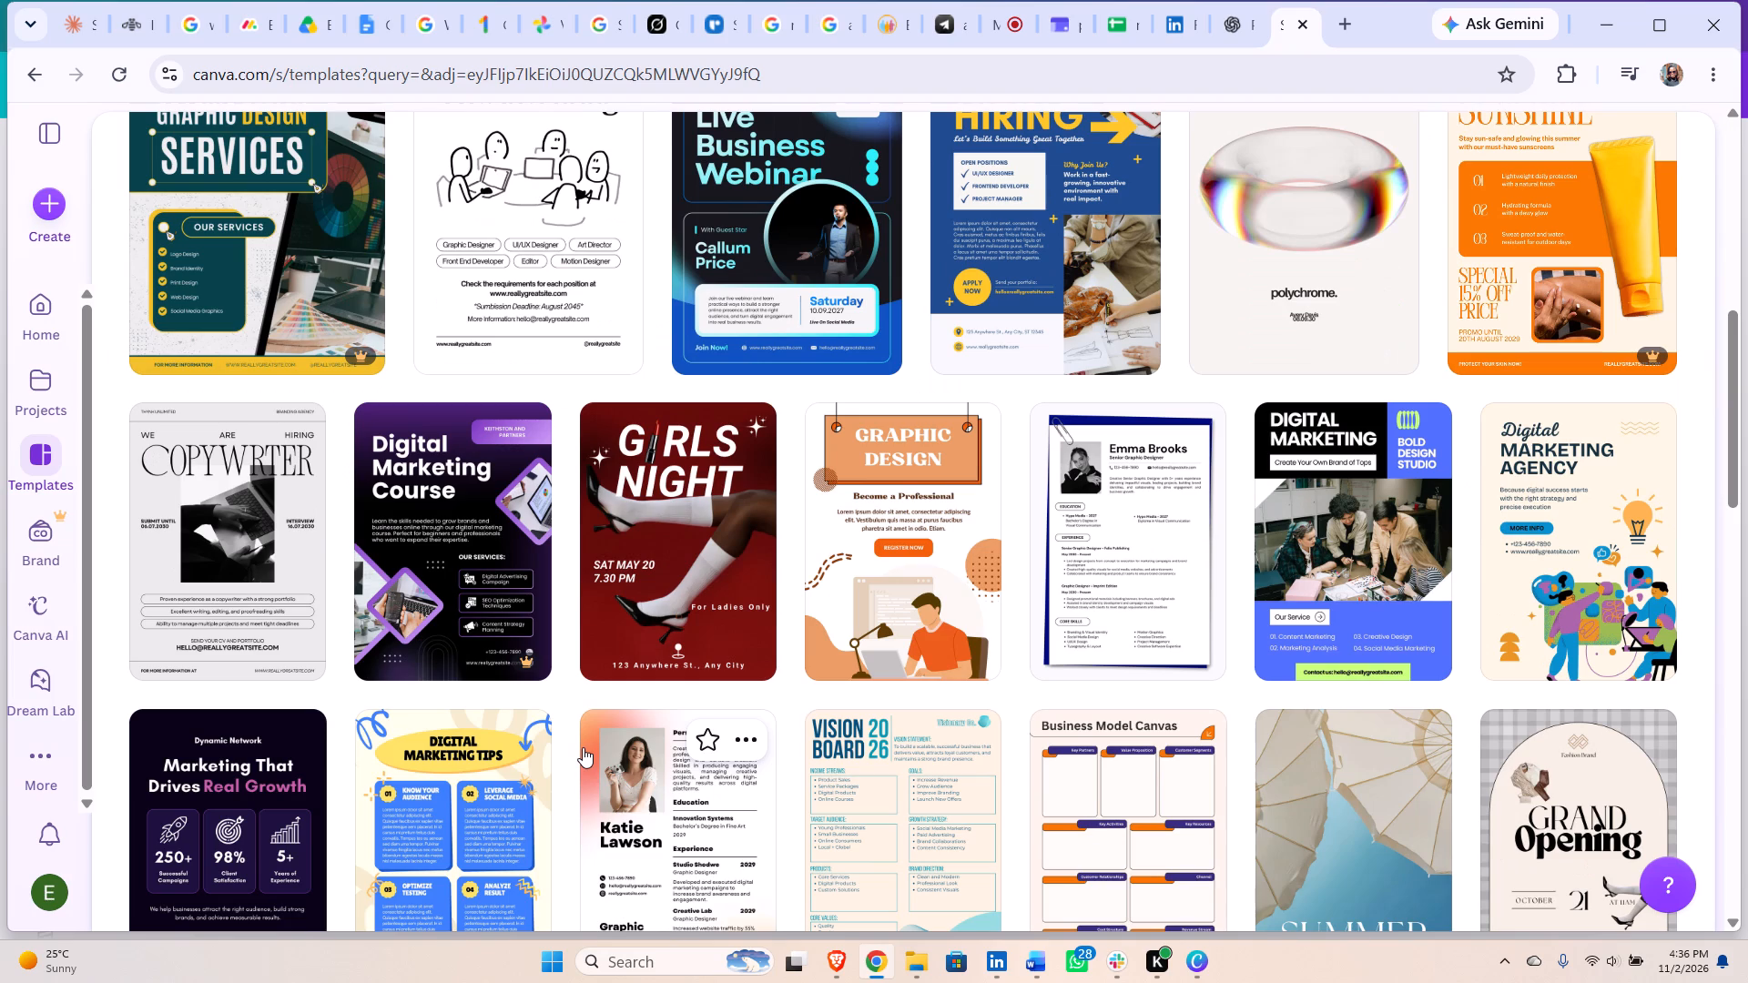
scroll(583, 747, up, 1)
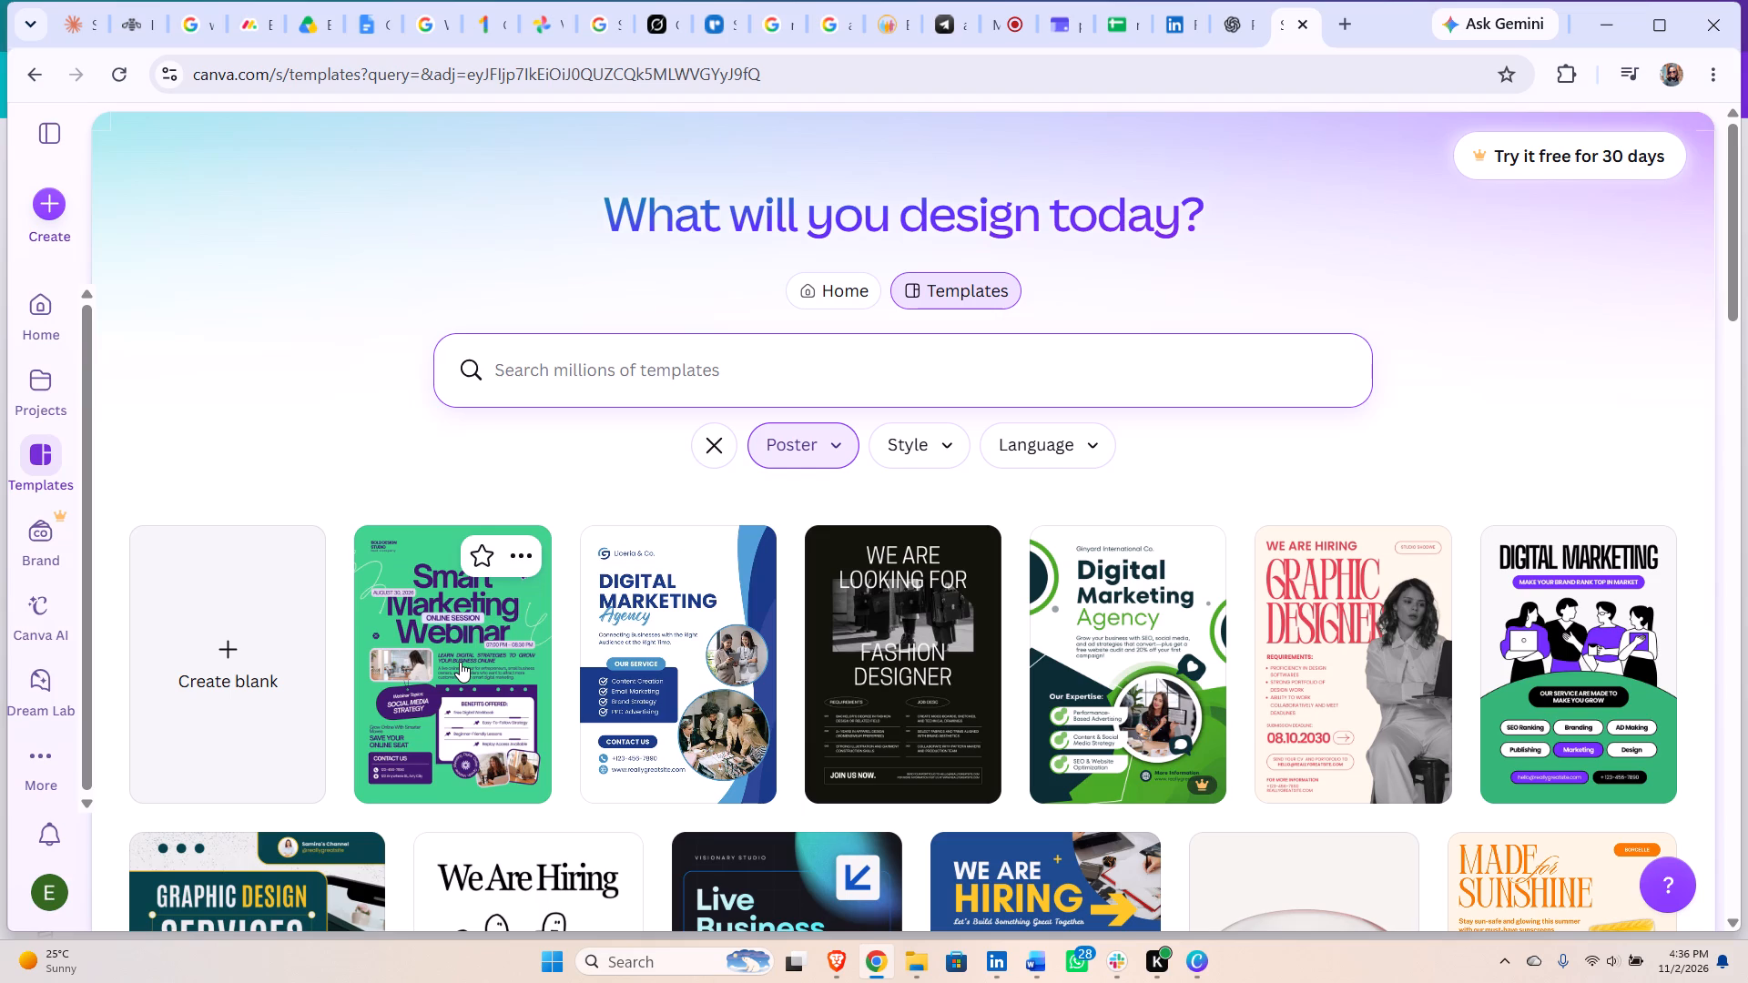
click(662, 636)
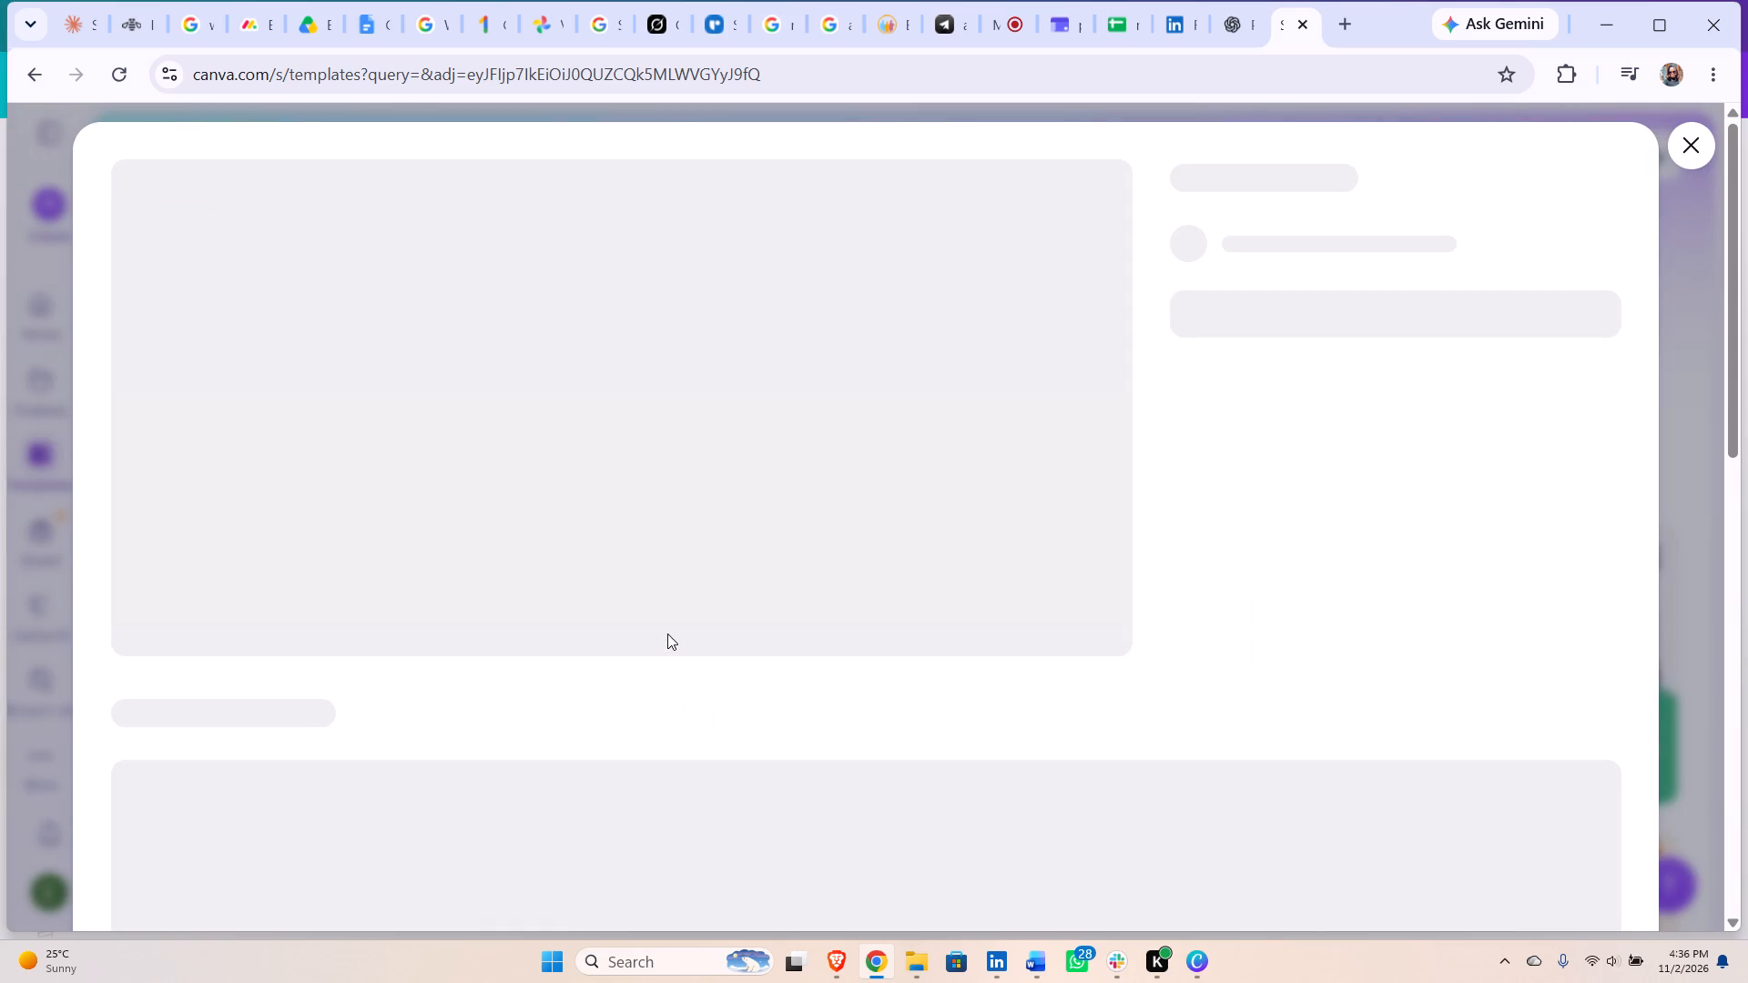
click(1360, 400)
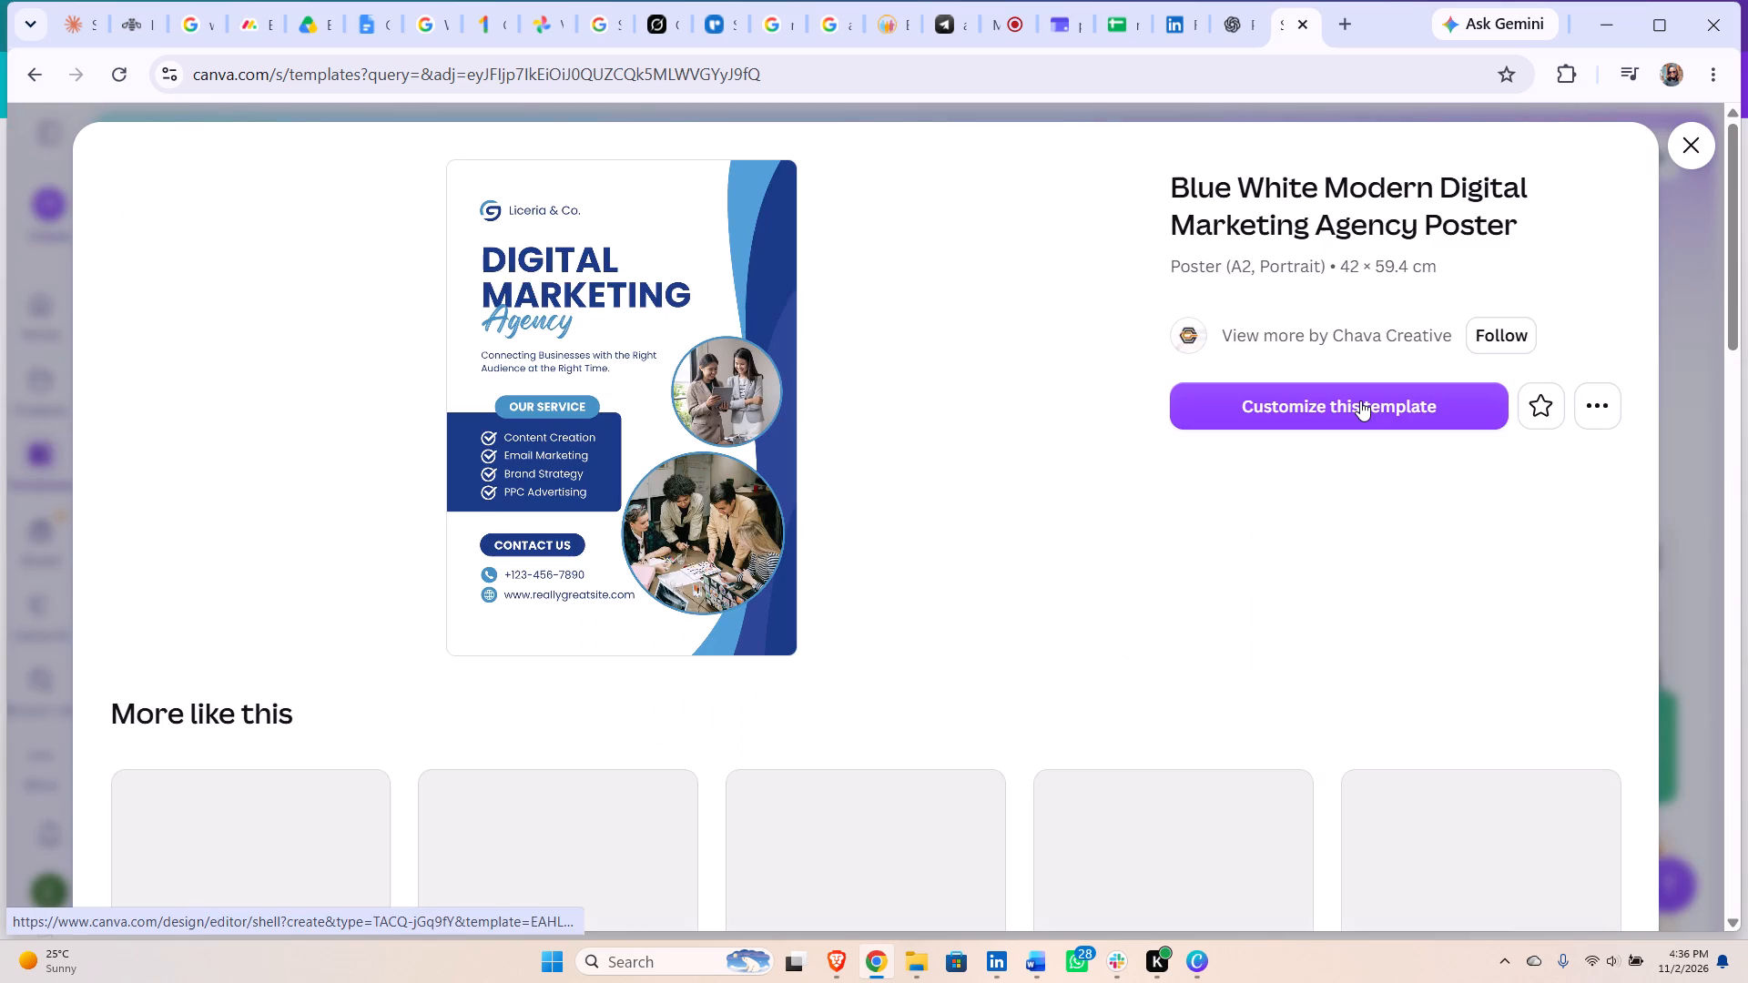